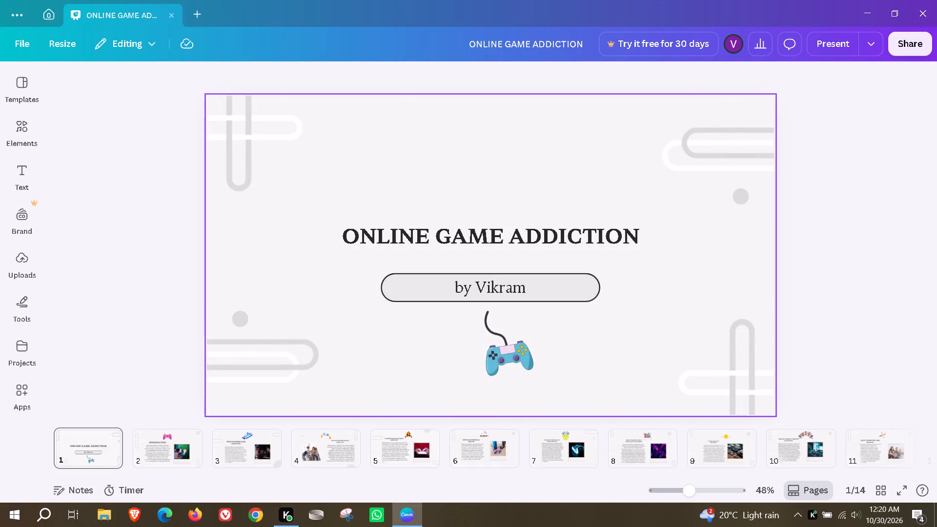
Create a new blank presentation in its own tab and close the ONLINE GAME ADDICTION design.
left_click(194, 13)
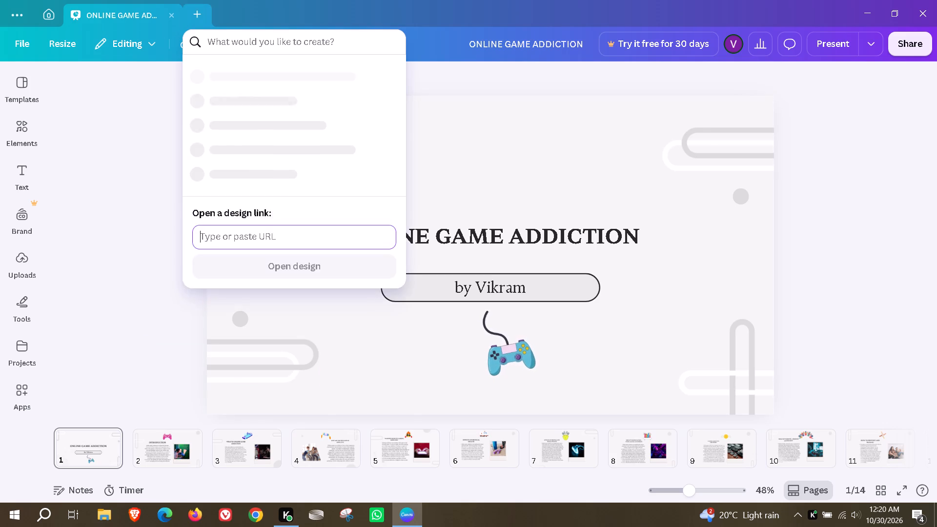
left_click(255, 306)
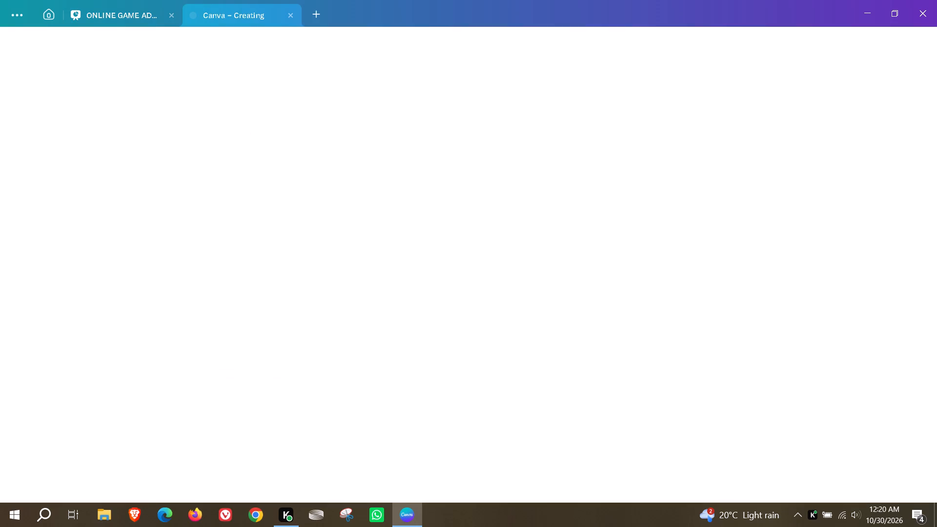
left_click(172, 15)
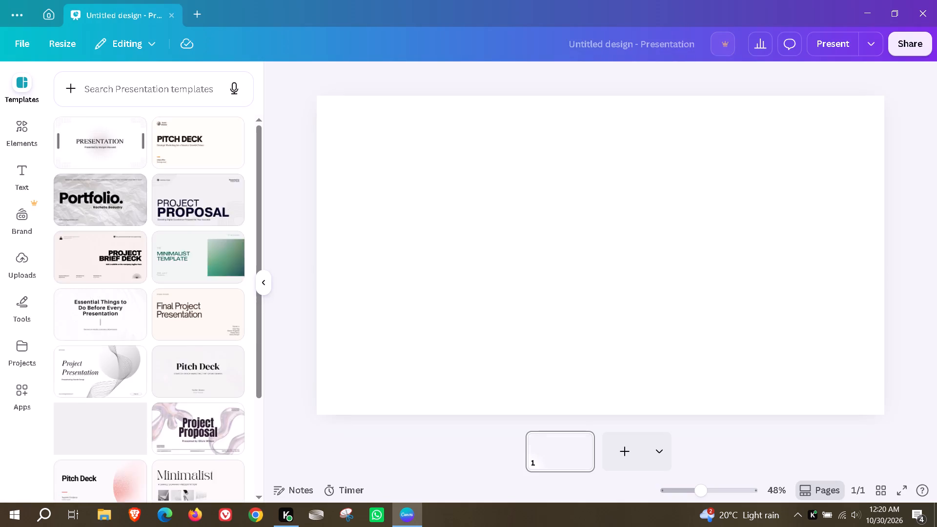
Search presentation templates for physics and apply the cover page of the Blue Yellow Playful Light and Optics Illustrated Group Project template.
left_click(133, 92)
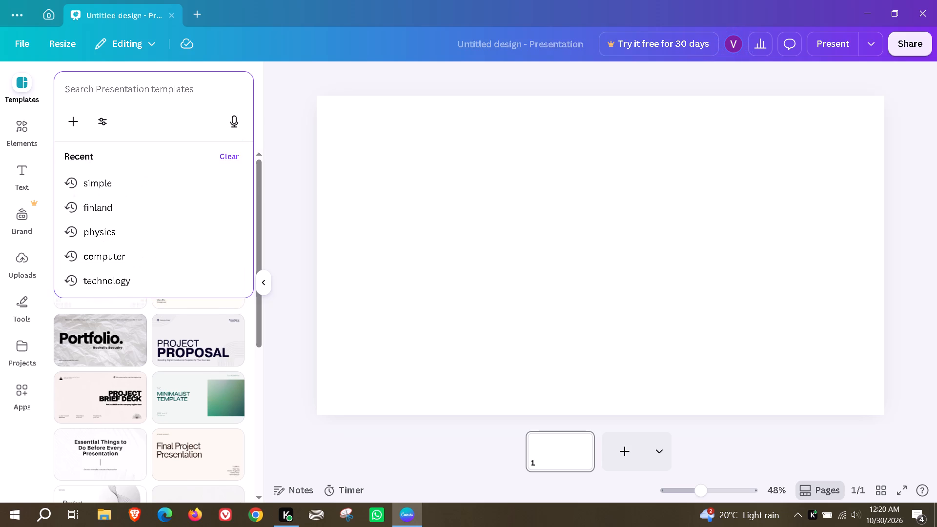
type("physics")
key("Return")
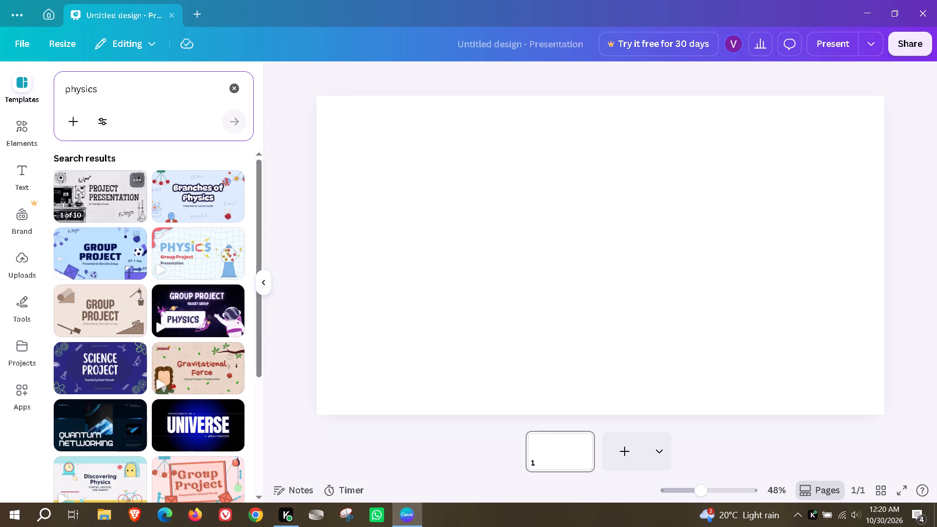
scroll(180, 381, "down", 5)
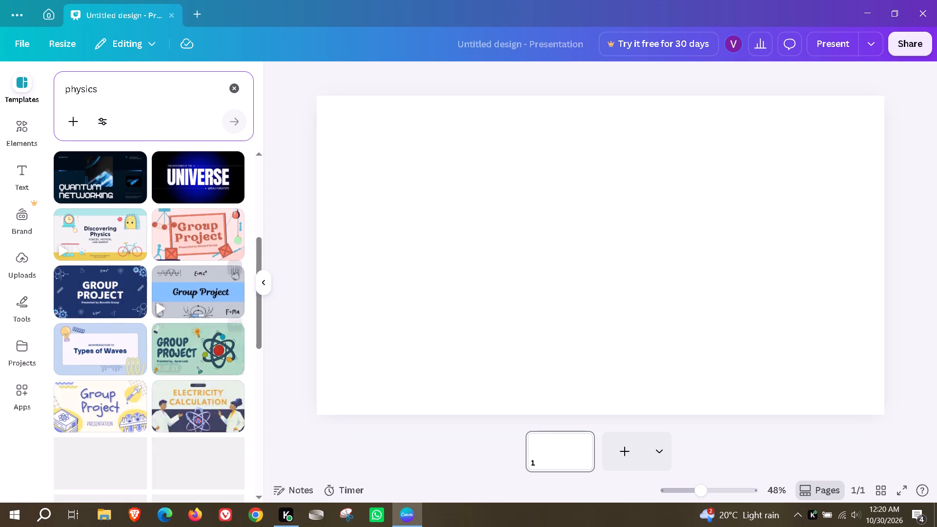
scroll(156, 386, "down", 2)
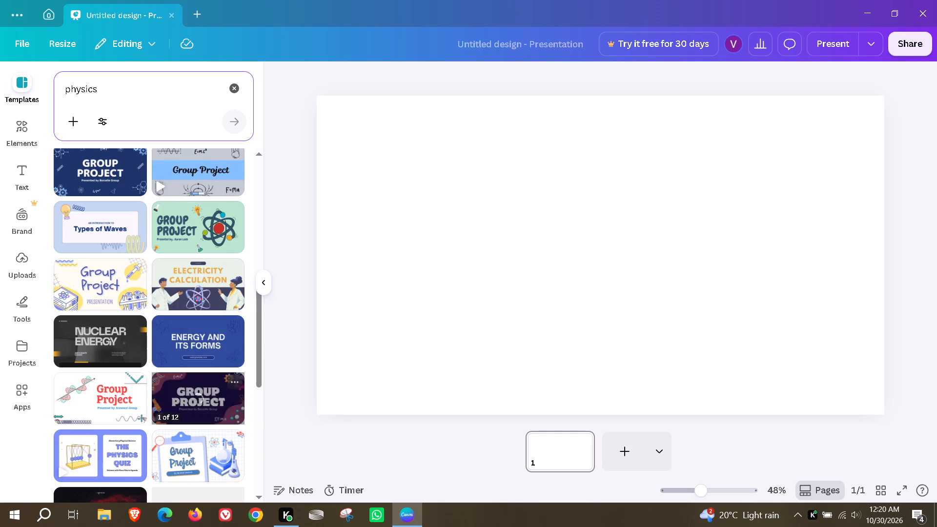
scroll(132, 355, "down", 2)
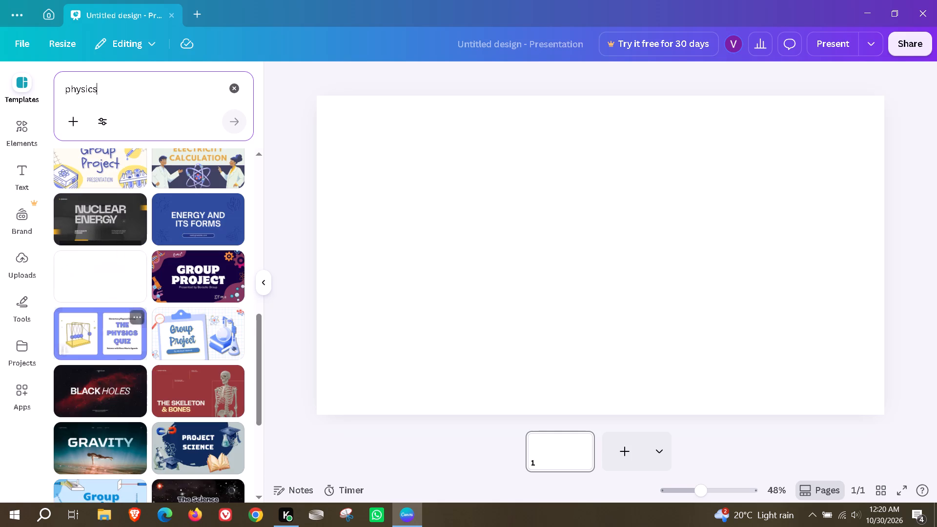
scroll(184, 347, "down", 1)
scroll(110, 389, "down", 2)
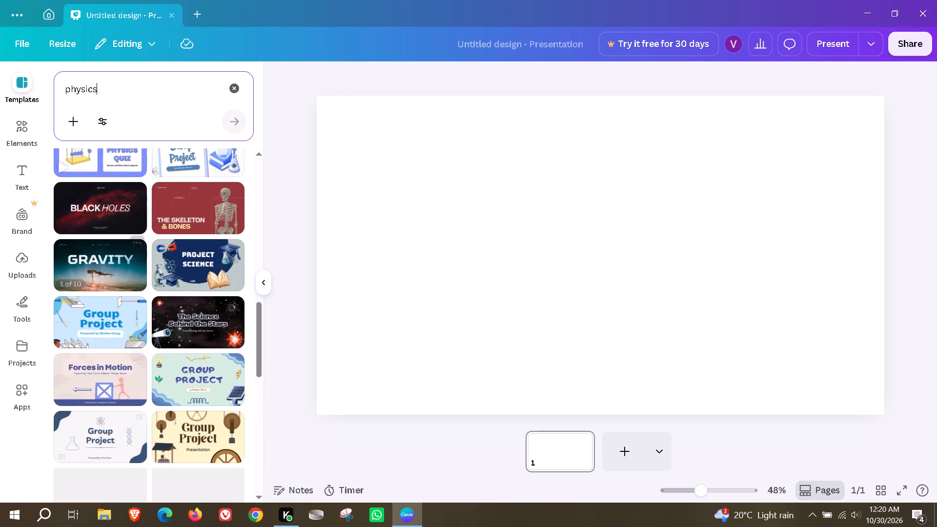
left_click(103, 320)
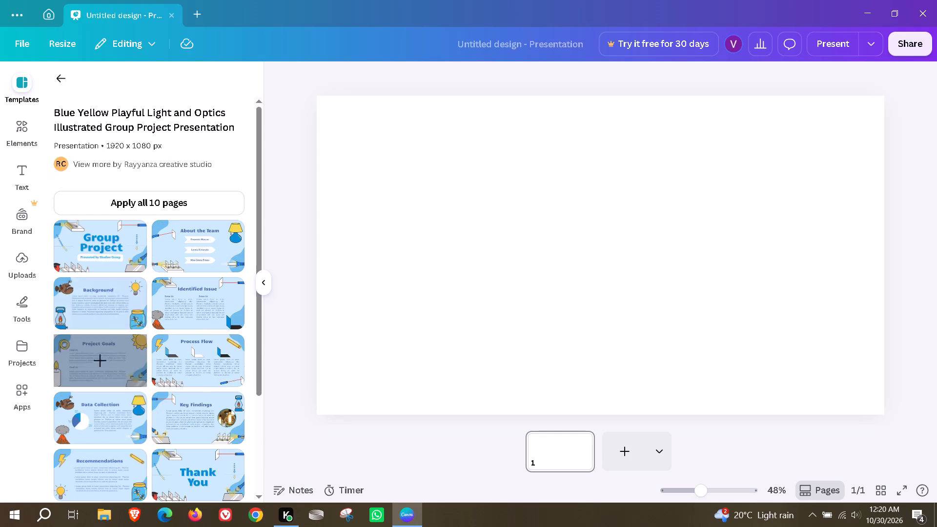
left_click(103, 258)
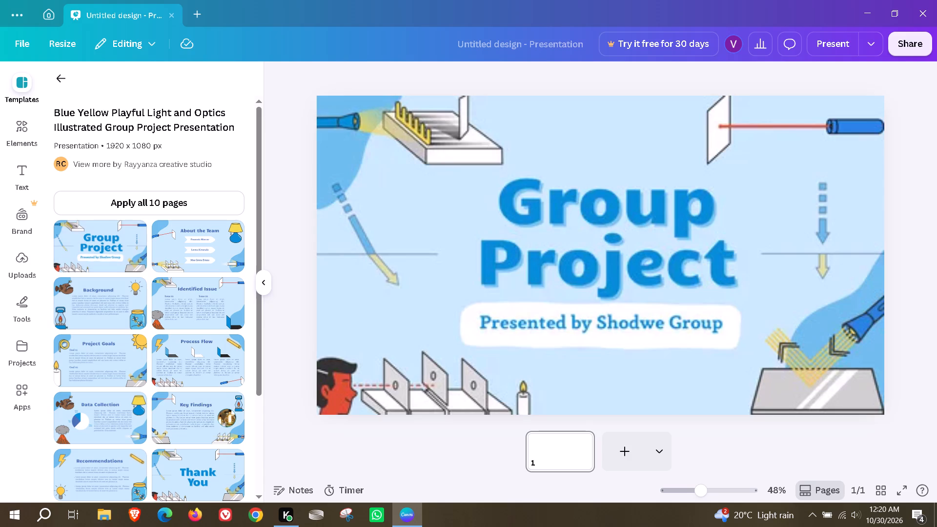
Replace the cover title "Group Project" with "SPEED OF LIGHT".
double_click(609, 250)
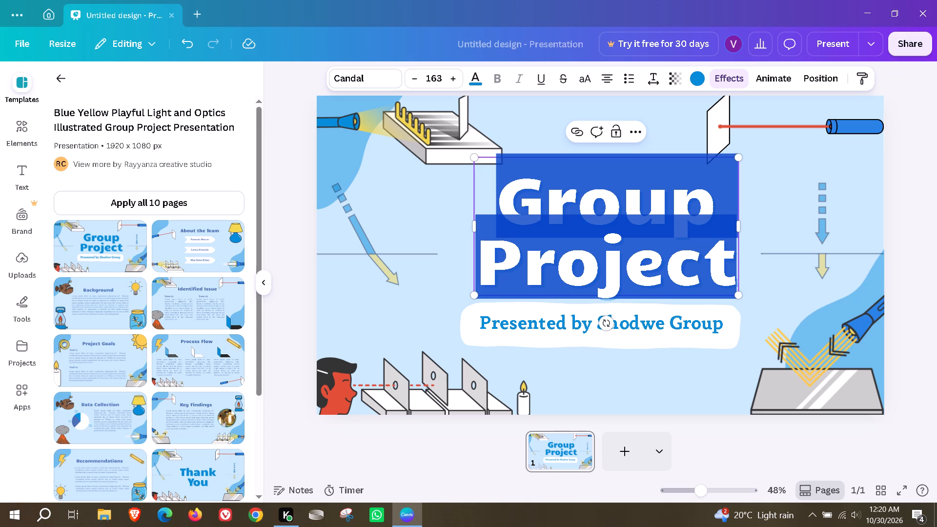
type("APEE")
key("BackSpace")
key("BackSpace")
key("BackSpace")
key("BackSpace")
key("BackSpace")
key("BackSpace")
key("BackSpace")
key("BackSpace")
key("BackSpace")
type("SPEED OF LGI")
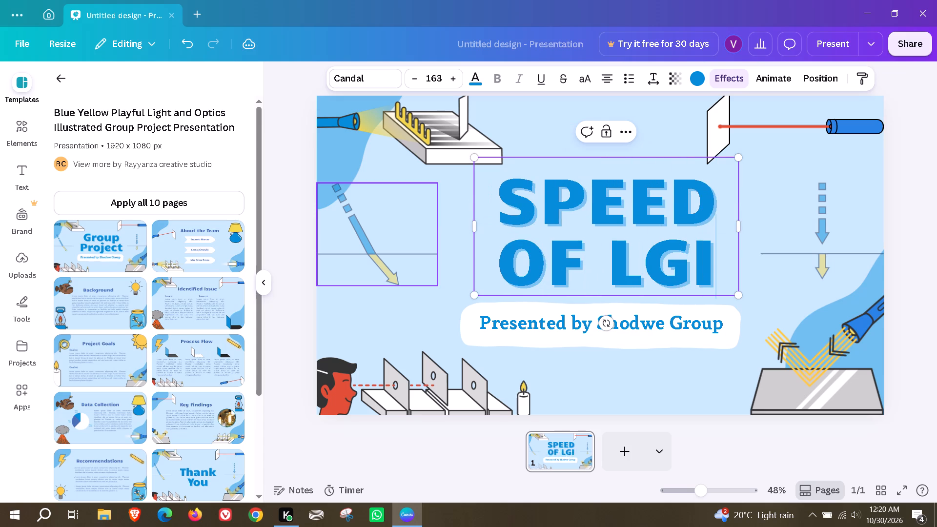
key("BackSpace")
key("BackSpace")
type("IGHT")
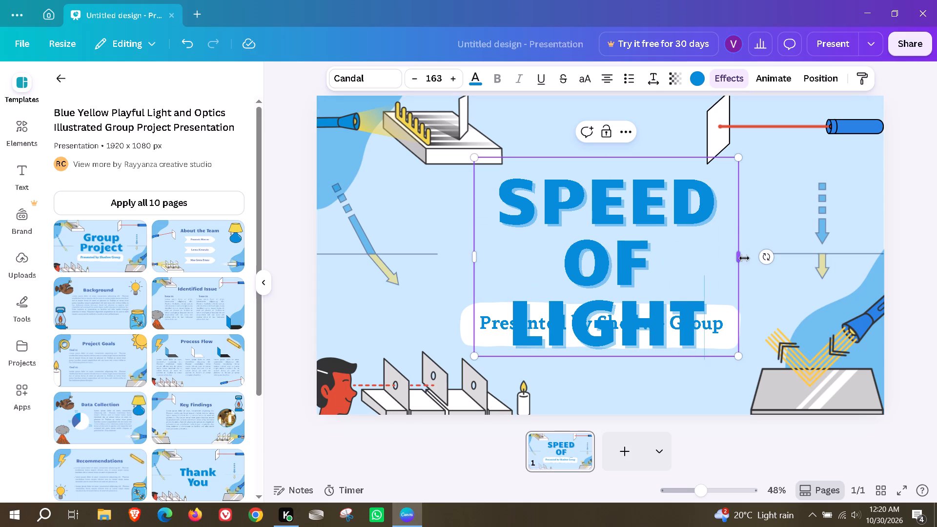
Widen and shrink the cover title so it fits on two lines, and place it centred just above the subtitle.
left_click_drag(744, 258, 834, 275)
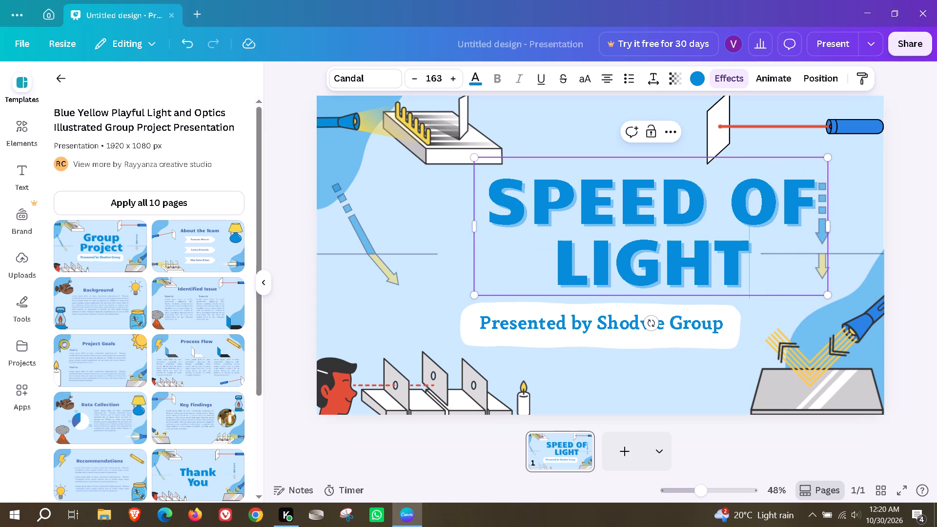
left_click_drag(827, 295, 705, 264)
left_click_drag(635, 220, 641, 255)
left_click_drag(672, 278, 657, 264)
left_click_drag(598, 220, 597, 250)
Replace the cover subtitle with "by Vikram".
double_click(616, 312)
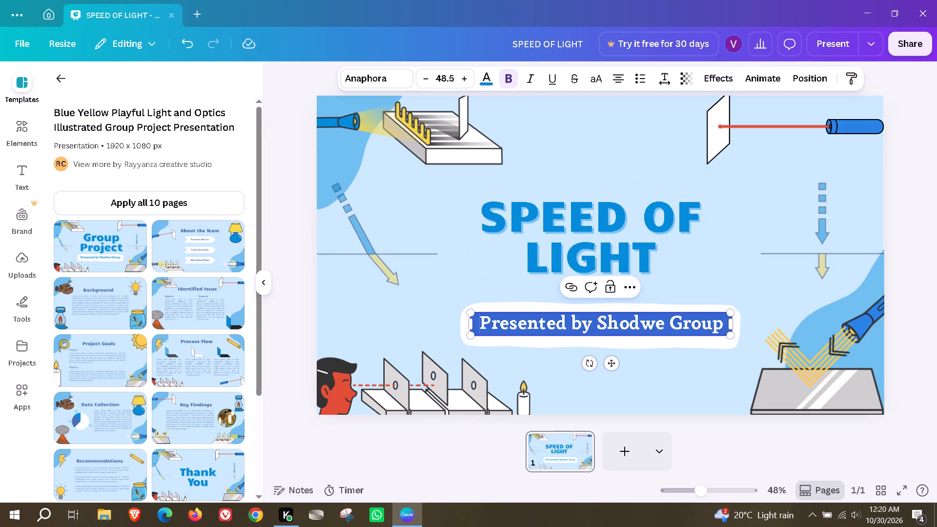
type("by Vk")
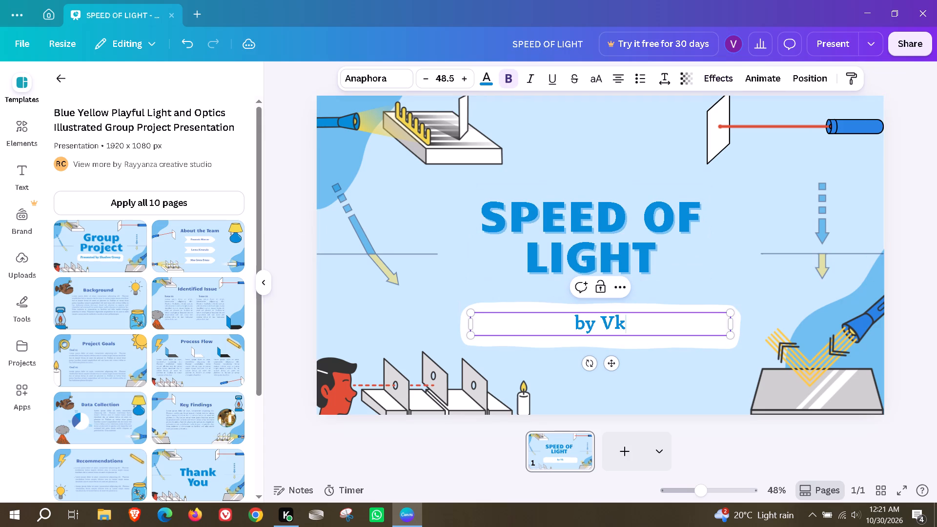
key("BackSpace")
type("ikram")
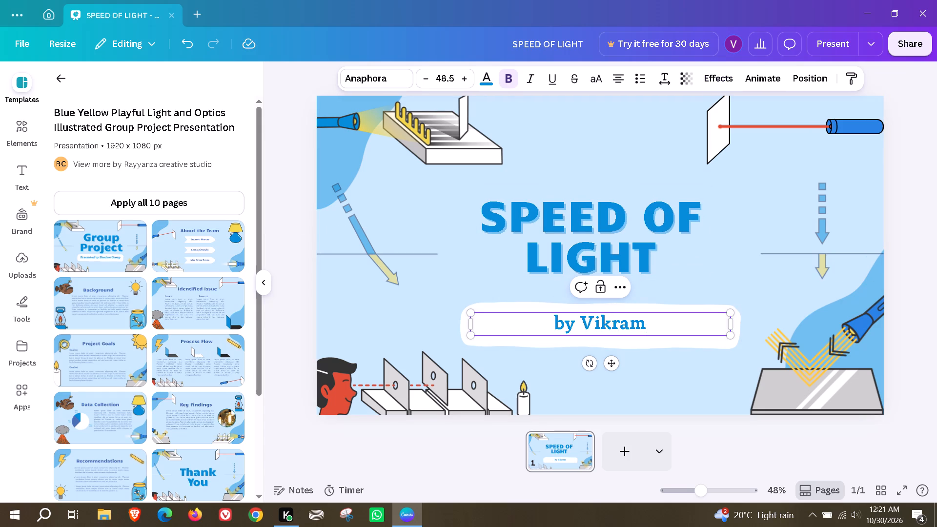
left_click(717, 385)
Add the template's Background page as a new page 2 and change its heading to "INTRODUCTION".
left_click(91, 295)
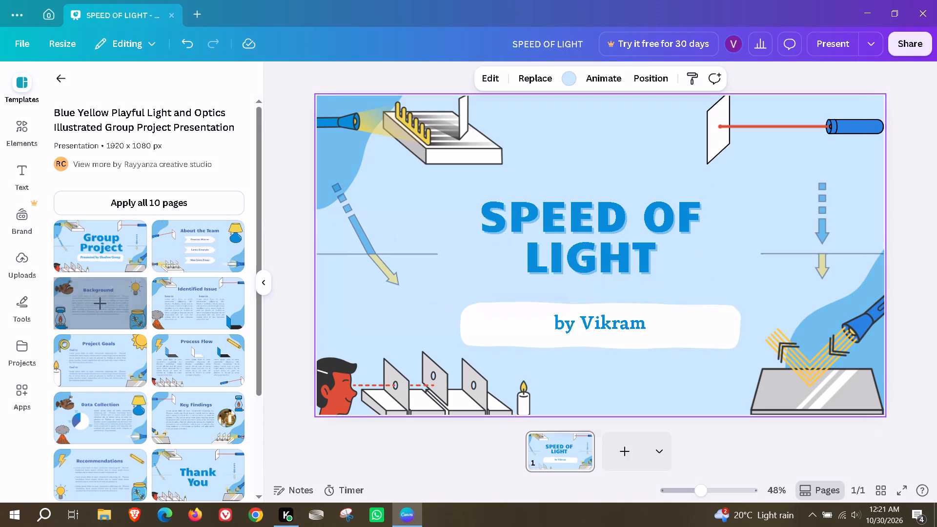
left_click(530, 305)
double_click(600, 178)
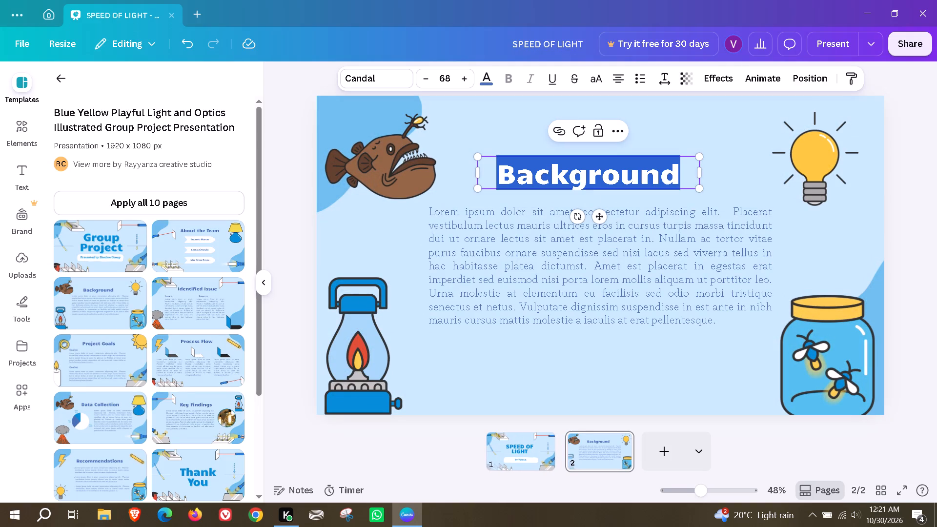
type("INTRODUCTION")
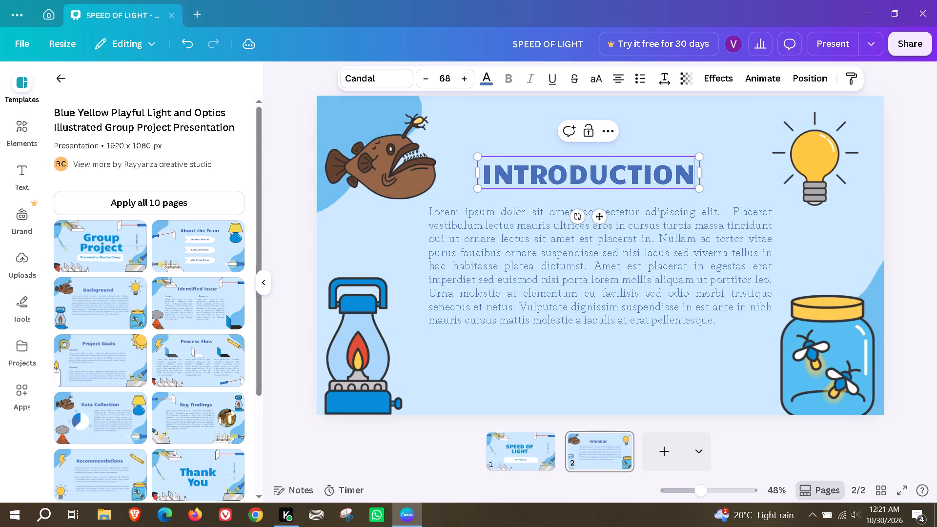
Replace page 2's placeholder paragraph with Magic Write text from the custom prompt "generate 5-6 lines on introductionhow fast is light".
double_click(668, 251)
left_click(630, 185)
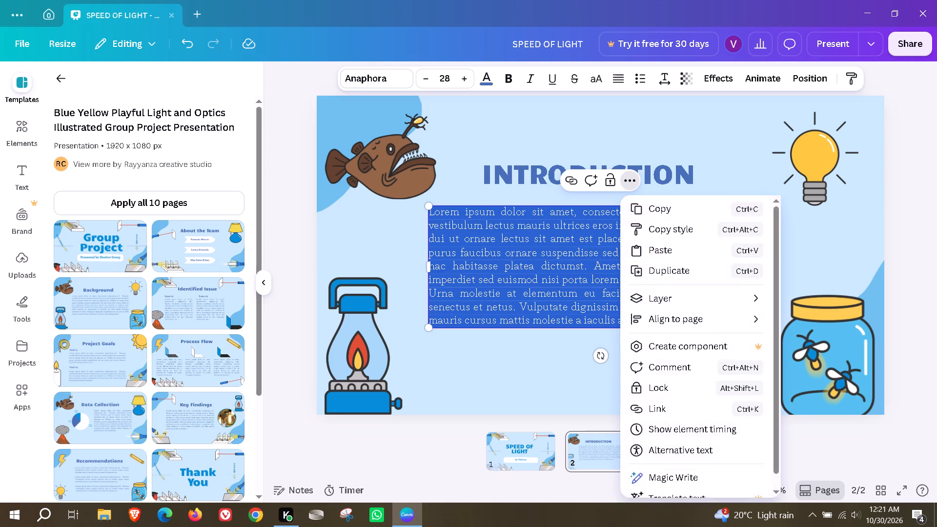
scroll(689, 393, "down", 3)
left_click(662, 459)
left_click(674, 214)
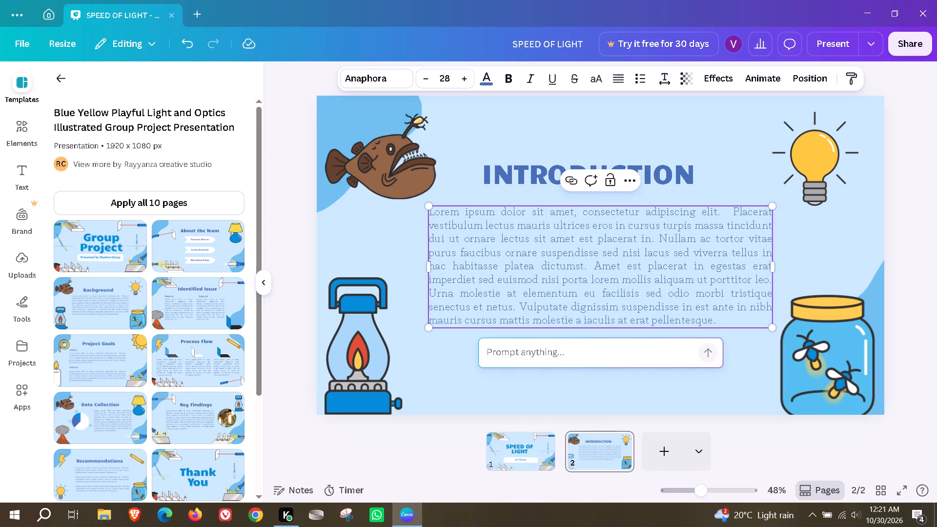
type("intro")
key("BackSpace")
key("BackSpace")
key("BackSpace")
key("BackSpace")
key("BackSpace")
key("BackSpace")
key("BackSpace")
key("BackSpace")
key("BackSpace")
key("BackSpace")
type("generate 5-6 lines on introductio")
key("n")
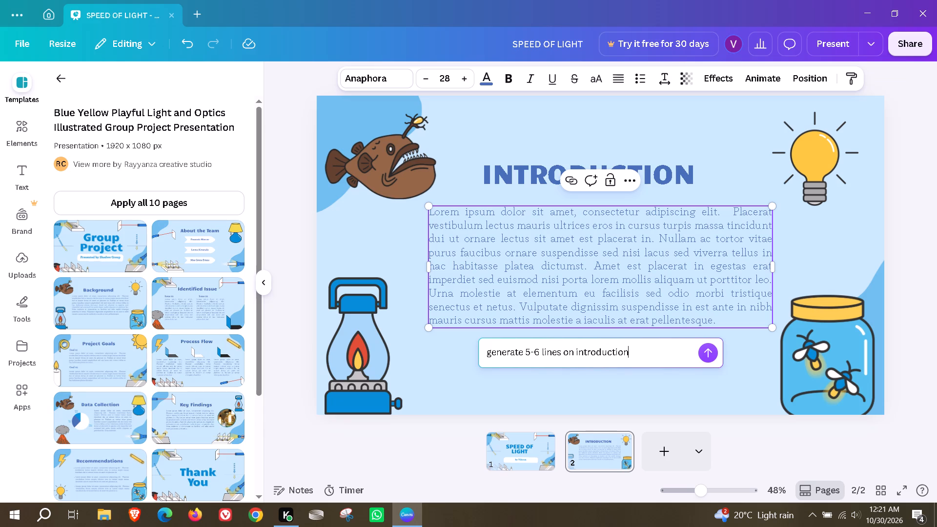
type("how fast is ligj")
key("space")
key("BackSpace")
key("BackSpace")
type("ht")
key("space")
key("Return")
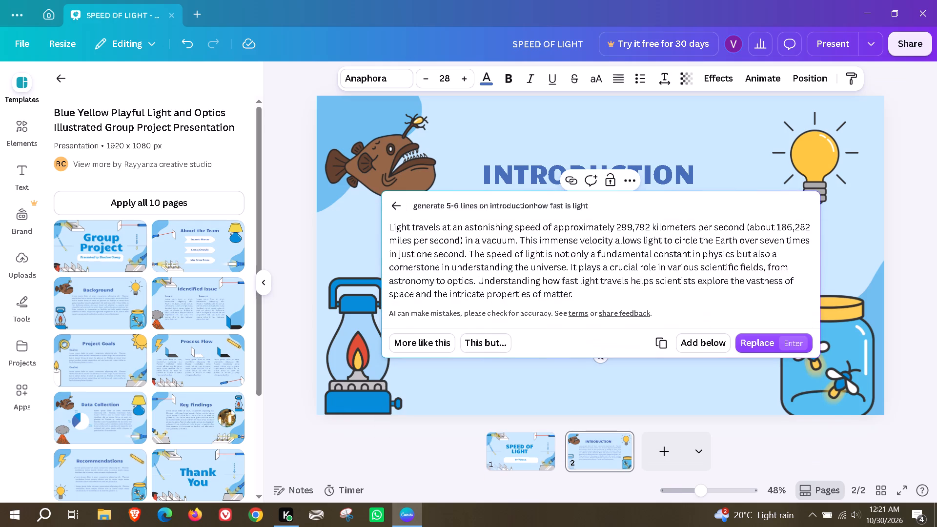
left_click(772, 340)
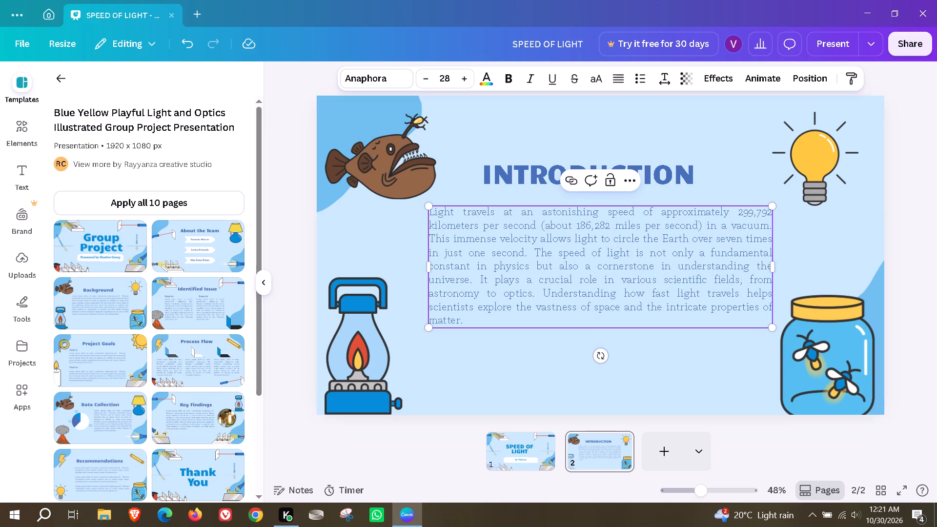
Move the paragraph and the INTRODUCTION heading slightly lower on page 2.
left_click(698, 352)
left_click_drag(584, 283, 574, 310)
left_click_drag(640, 178, 639, 203)
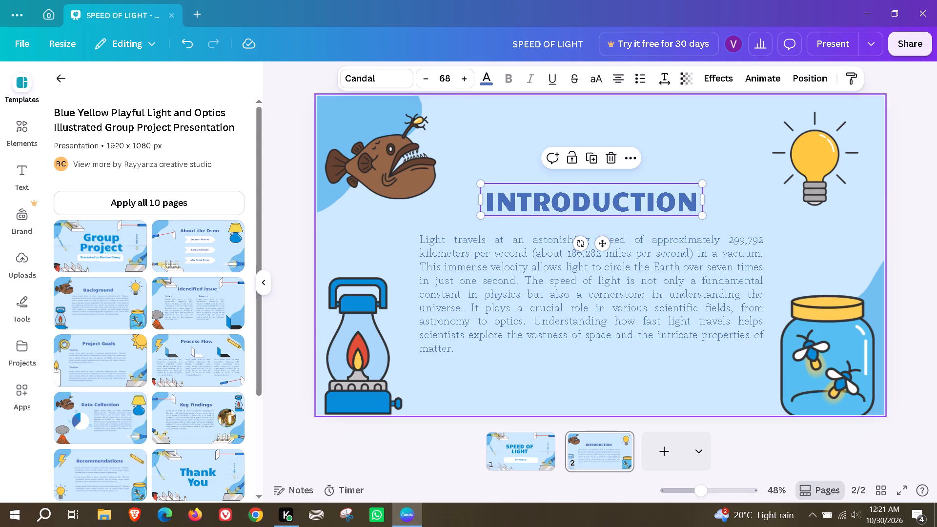
left_click(665, 380)
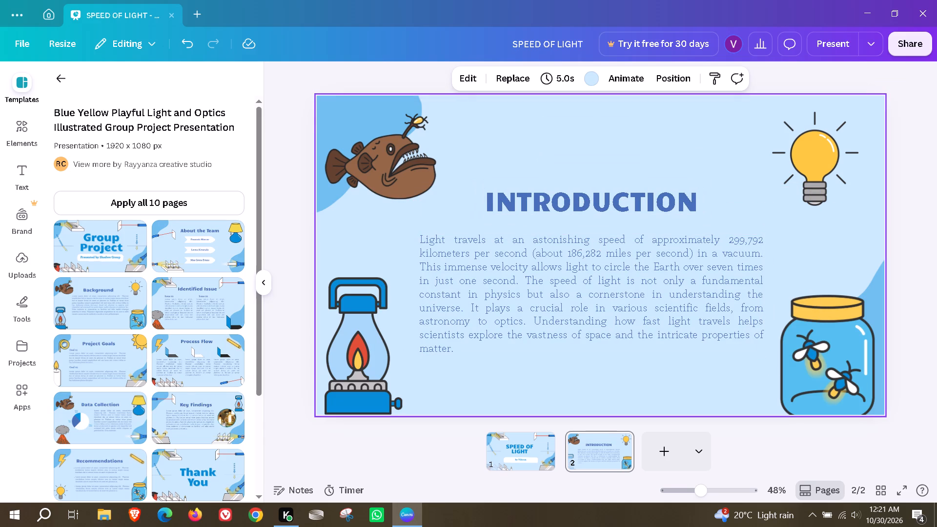
Add the template's Identified Issue page as a new page 3 and change its heading to "WHAT IS THE SPEED OF LIGHT ?".
left_click(200, 312)
left_click(528, 303)
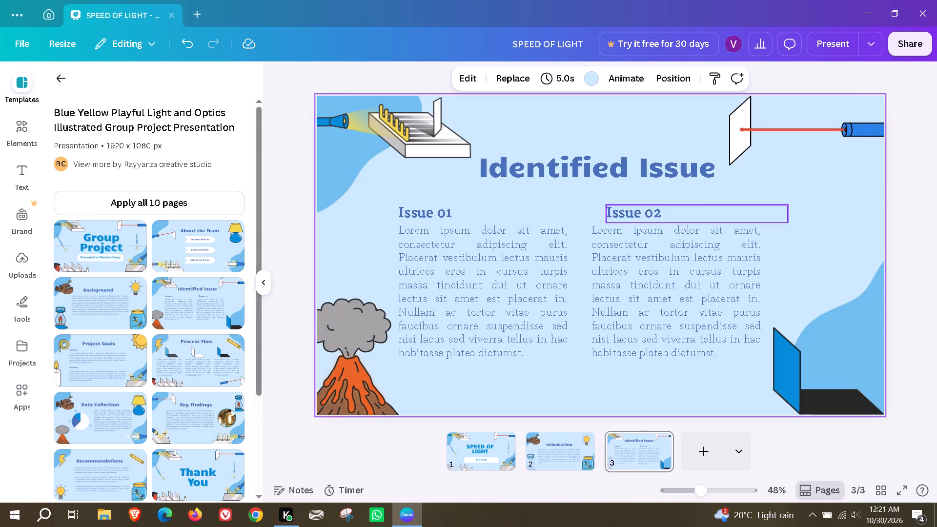
double_click(610, 176)
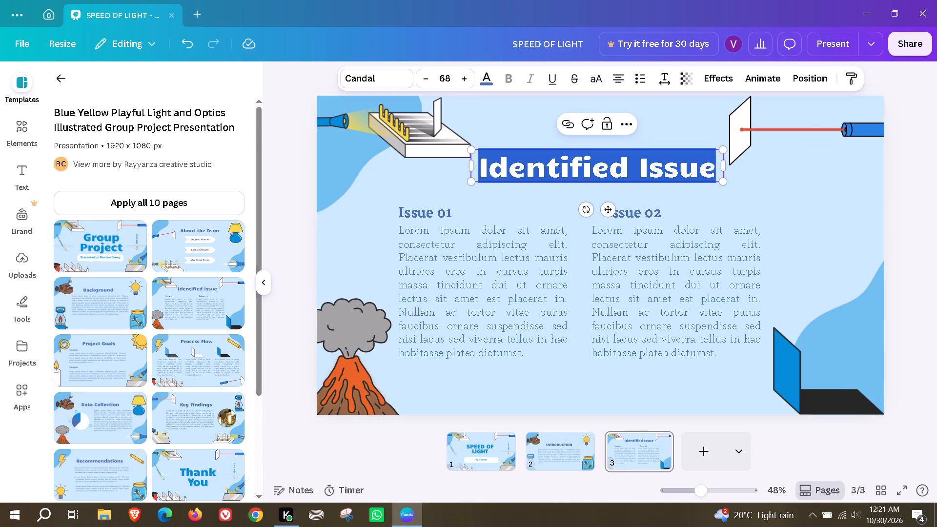
type("WHAT IS THE SPEE")
key("space")
key("shift+BackSpace")
type("D OF LIGT")
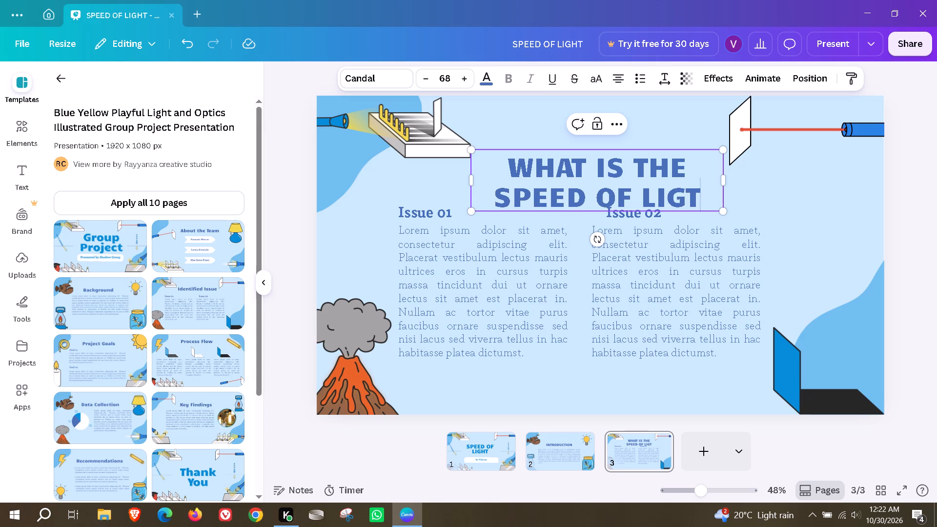
key("shift+BackSpace")
type("HT ?")
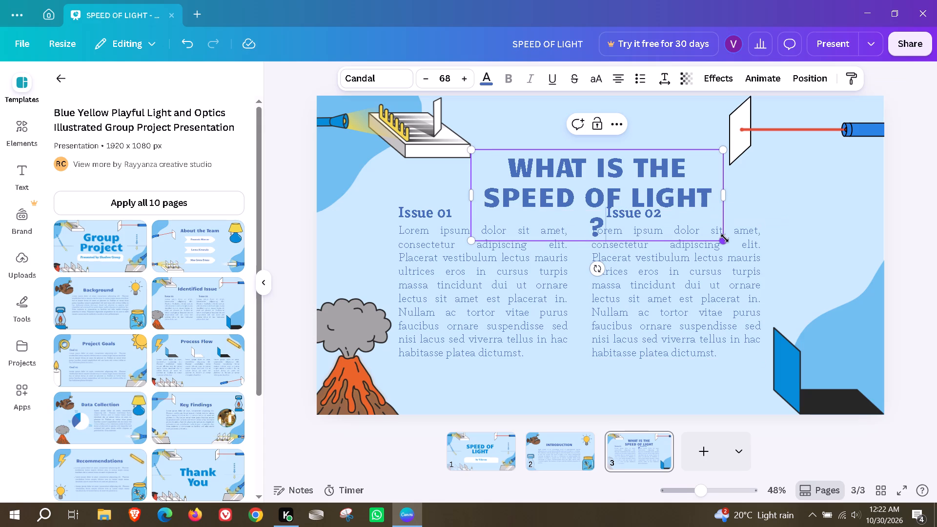
Shrink page 3's heading to font size 54.5 and adjust its box width so the text sits on two lines.
left_click_drag(725, 238, 689, 173)
left_click_drag(676, 180, 741, 182)
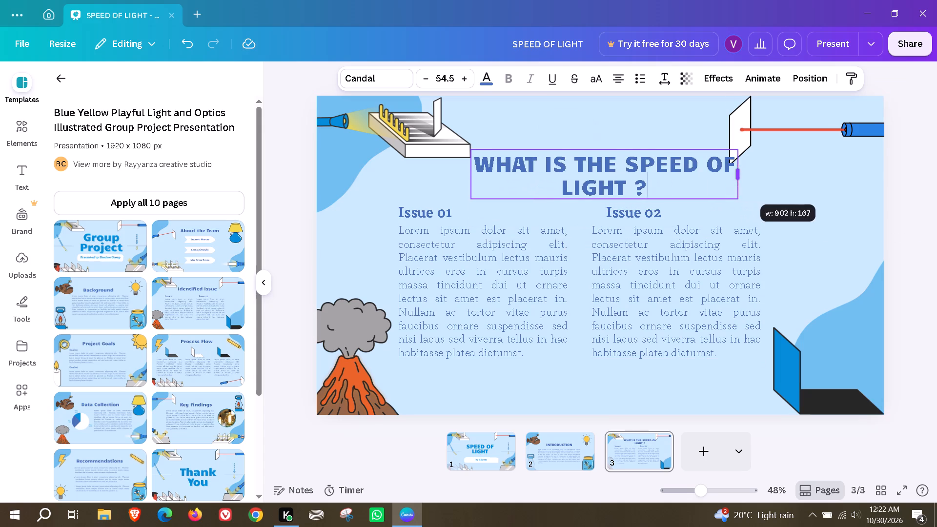
left_click_drag(741, 182, 717, 184)
left_click(773, 192)
Shrink the flashlight-and-comb illustration on page 3 and shift it further into the page's upper-left corner.
left_click(411, 147)
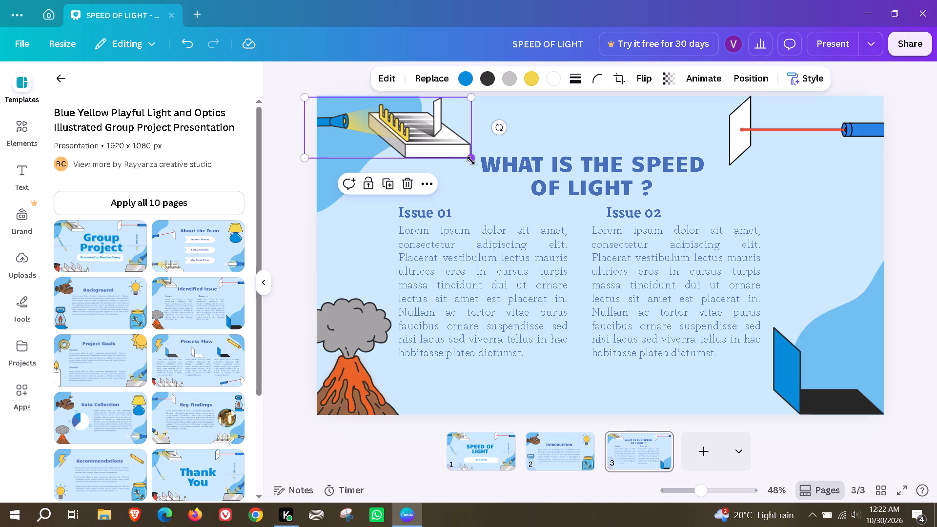
left_click_drag(473, 161, 420, 156)
left_click(465, 134)
left_click_drag(382, 135, 361, 134)
Shrink the laser illustration into page 3's upper-right corner and nudge the heading slightly up and to the left.
left_click(776, 122)
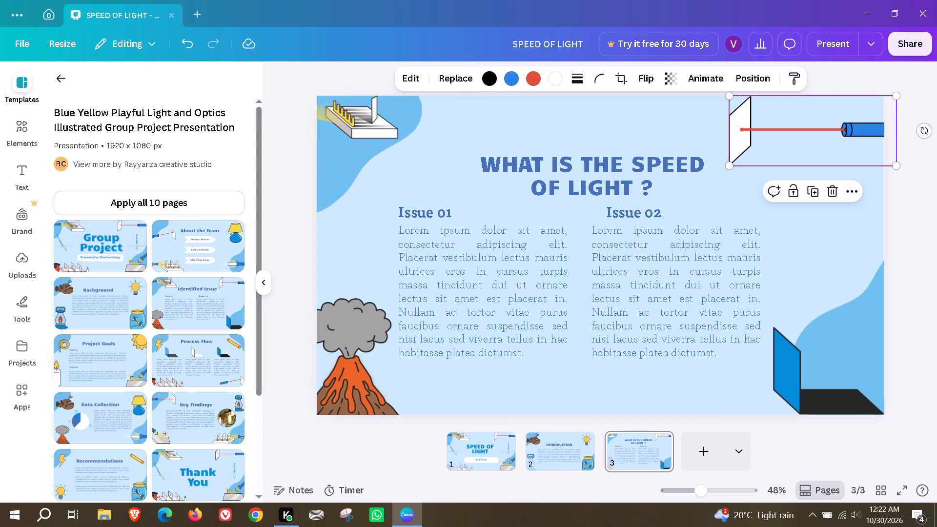
left_click_drag(727, 164, 775, 157)
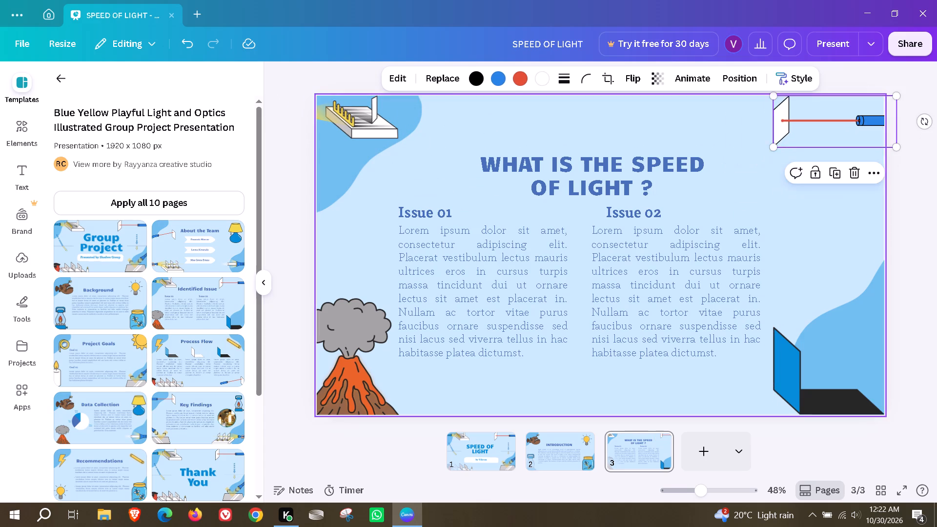
left_click(747, 158)
left_click_drag(644, 172, 632, 166)
Delete the Issue 01 heading with its paragraph and the Issue 02 heading, and move the remaining paragraph under page 3's main heading.
left_click_drag(381, 200, 466, 299)
left_click(513, 185)
left_click(598, 209)
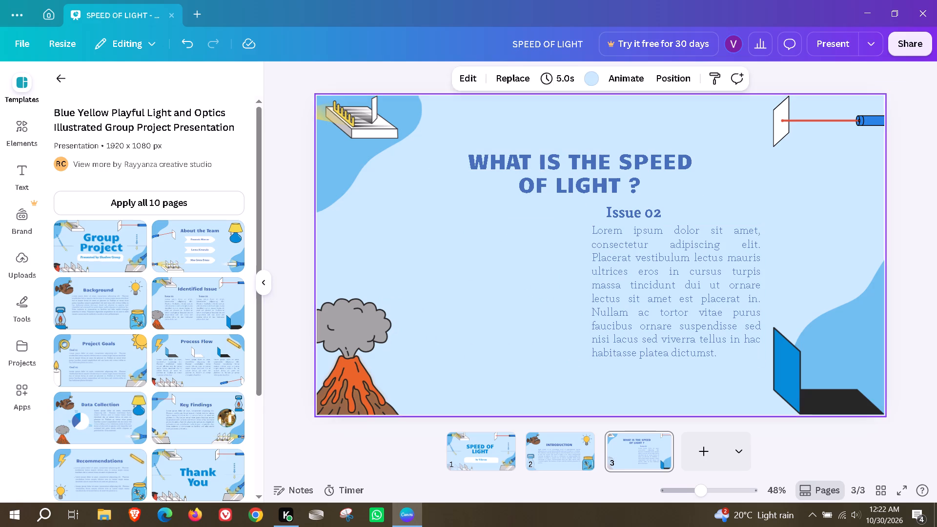
left_click(620, 209)
left_click(712, 184)
left_click_drag(693, 265, 601, 254)
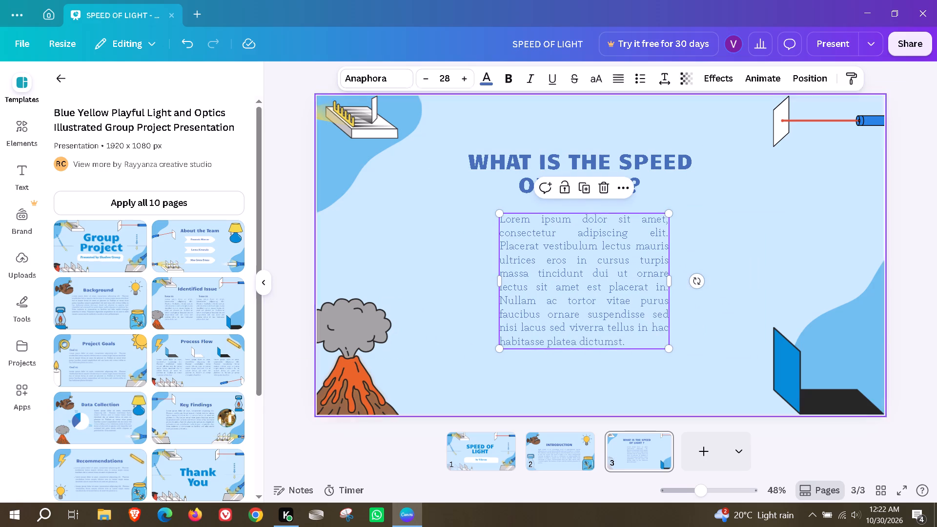
Replace page 3's placeholder paragraph with Magic Write text using the prompt "generate 5-6 on what is the speed of light".
double_click(613, 233)
left_click(610, 193)
scroll(633, 350, "down", 3)
left_click(663, 459)
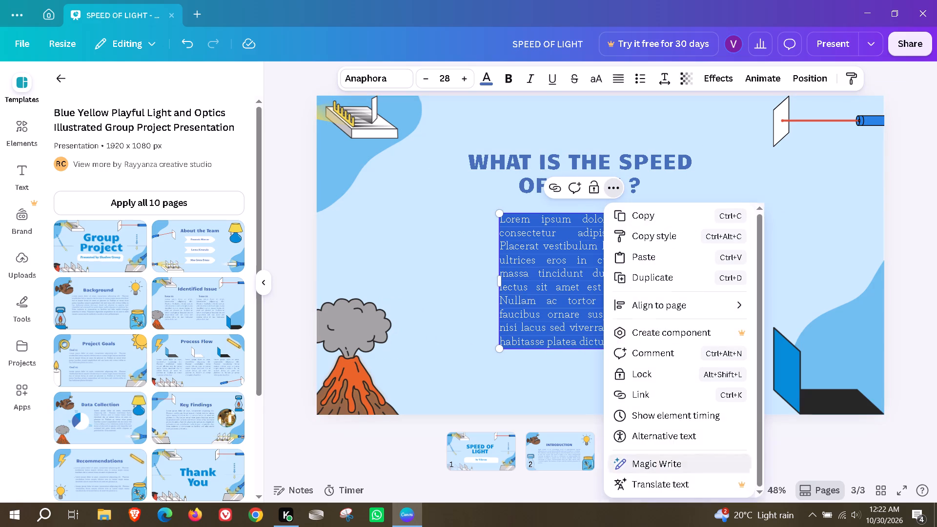
left_click(655, 223)
type("generate")
key("space")
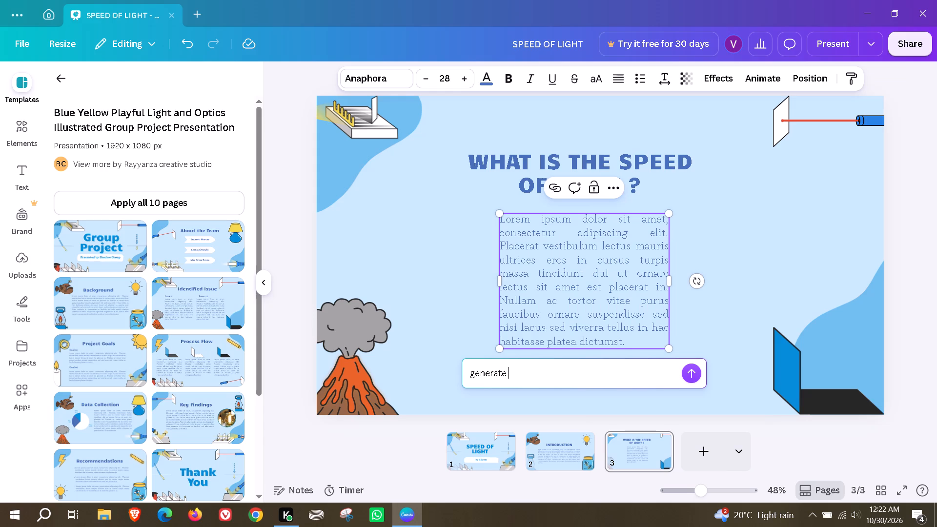
key("BackSpace")
key("BackSpace")
type("e 5-6")
key("space")
type("on what is teh")
key("BackSpace")
key("BackSpace")
type("h e")
key("BackSpace")
key("BackSpace")
type("e speed of light")
key("Return")
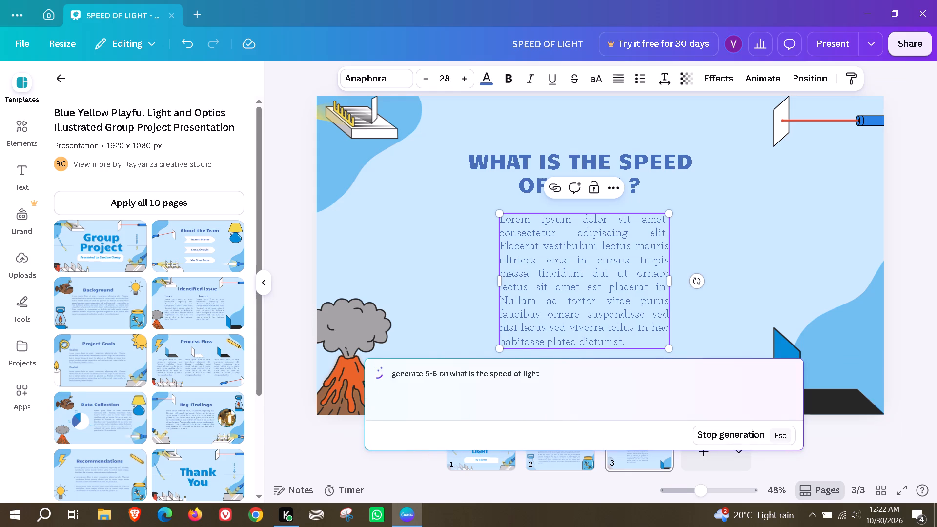
left_click(729, 327)
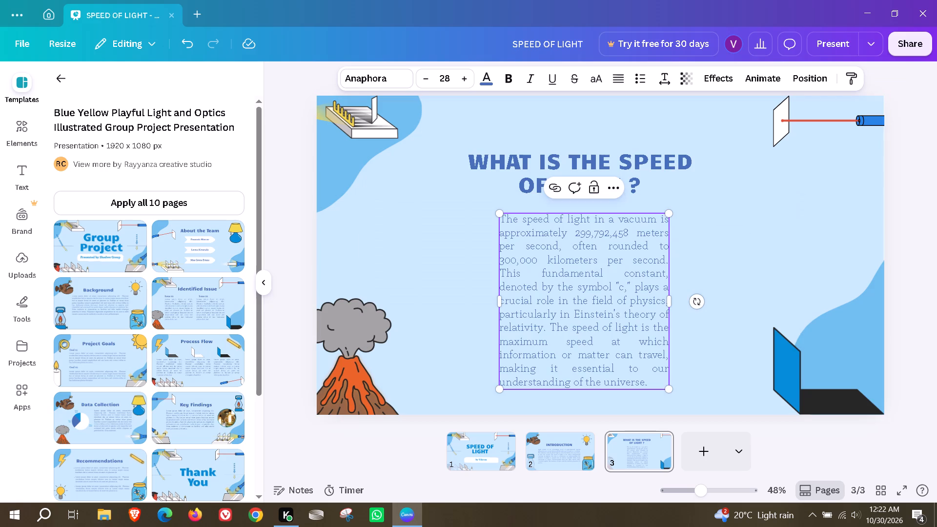
Widen page 3's paragraph on both sides, enlarge its text to font size 32.3 and position it centrally in the lower part.
left_click_drag(672, 301, 724, 312)
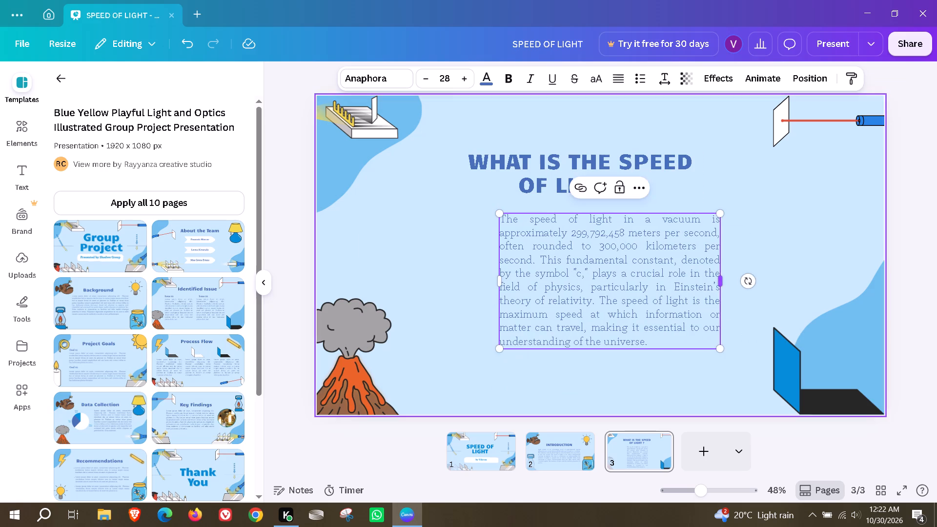
left_click(729, 364)
left_click(519, 276)
left_click_drag(498, 276, 451, 277)
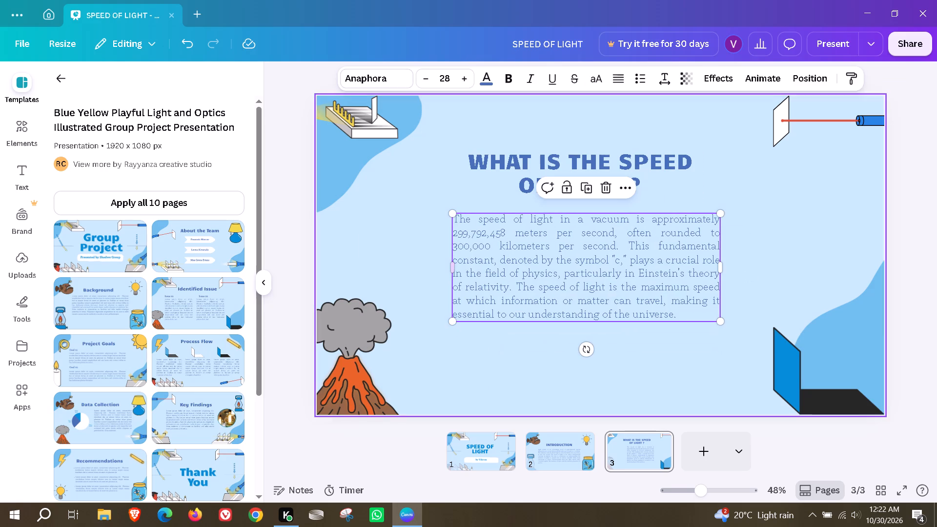
left_click_drag(721, 322, 750, 368)
left_click(715, 369)
left_click_drag(637, 308, 623, 337)
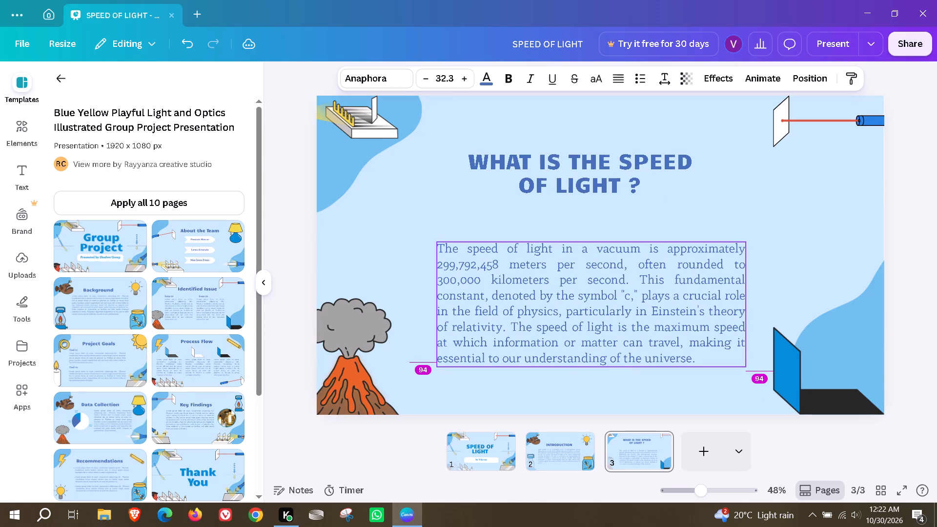
left_click_drag(623, 337, 621, 327)
Move page 3's heading down so it sits centred just above the paragraph.
left_click_drag(636, 176, 636, 201)
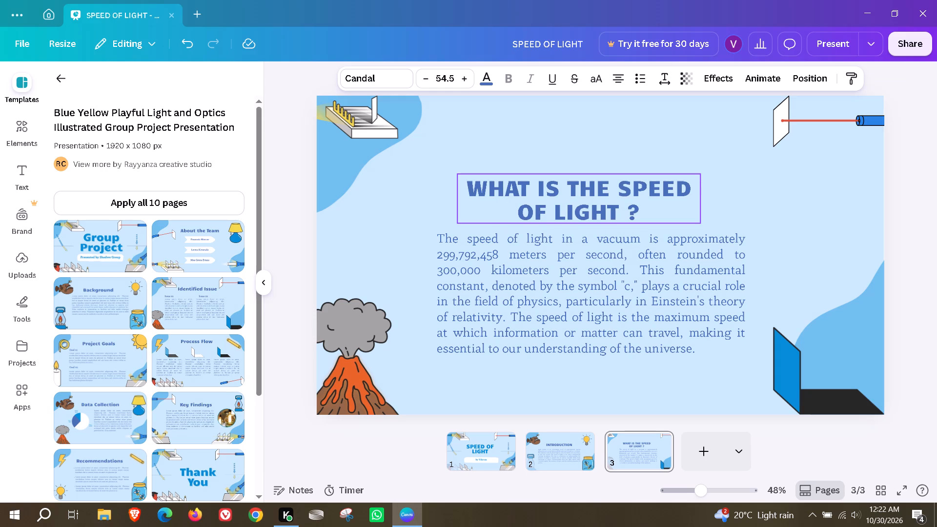
left_click_drag(636, 201, 641, 200)
left_click(770, 200)
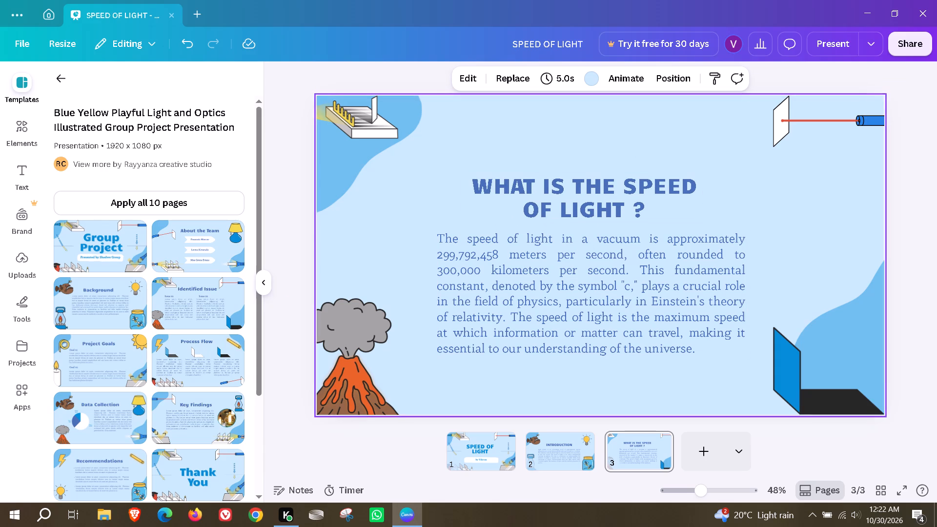
Add the template's Project Goals page as a new page 4 and change its heading to "WHY DOES LIGHT SEEM ALMOST INSTANTANEOUS ?".
left_click(117, 368)
left_click(516, 305)
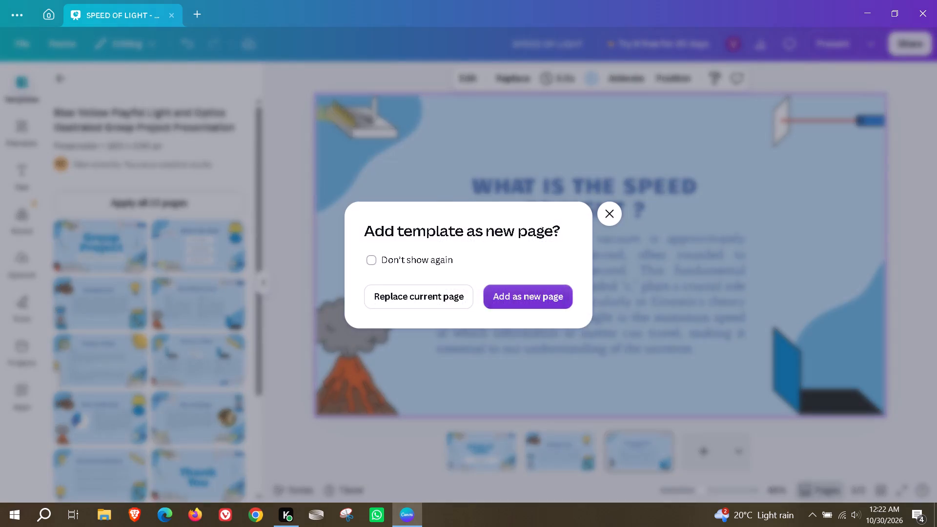
left_click(579, 170)
double_click(587, 161)
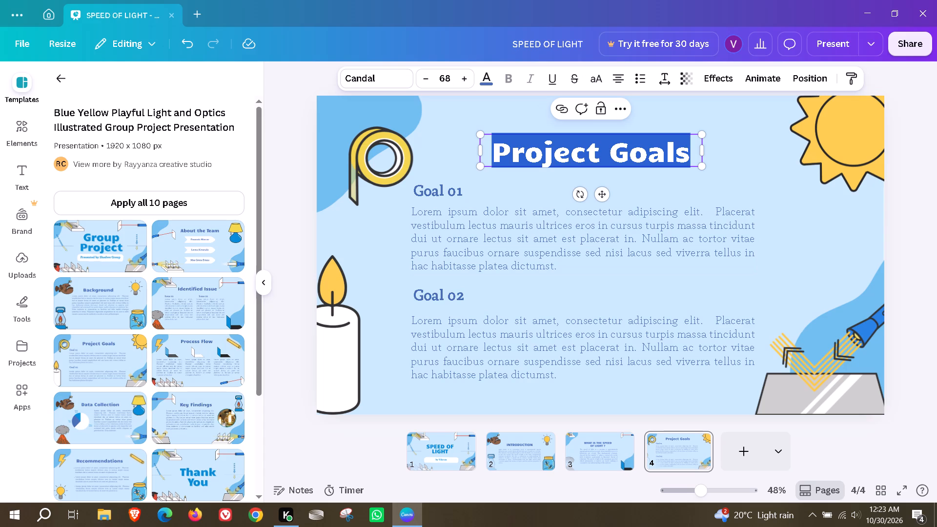
type("WHY DOES LIGHT")
key("space")
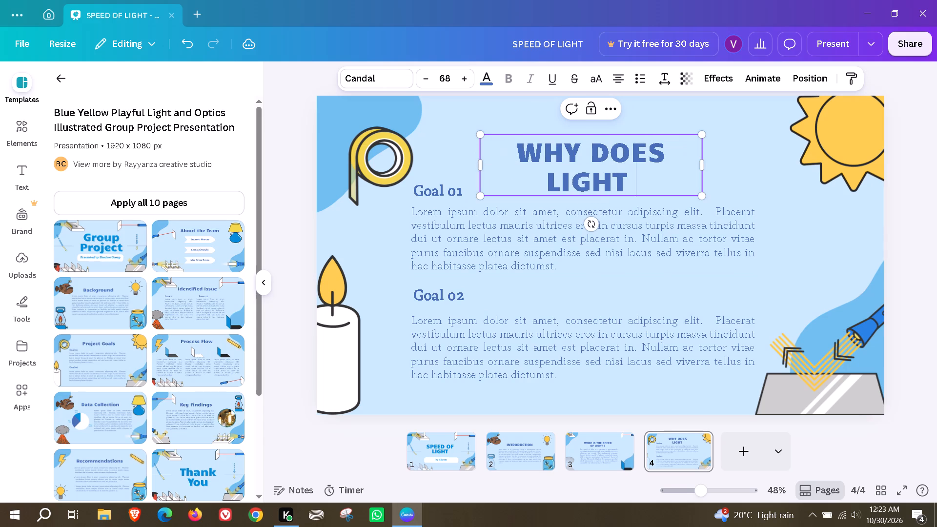
type("SEEM")
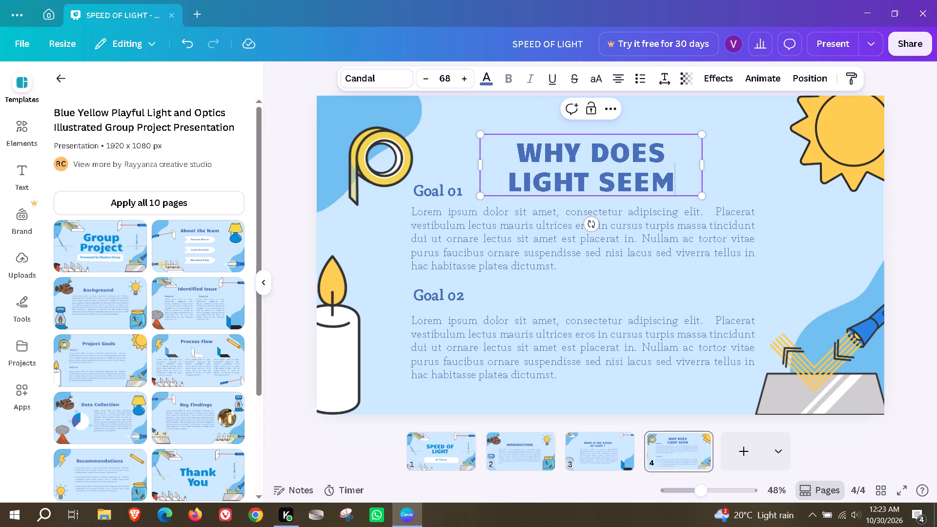
key("space")
type("ALMOST INS")
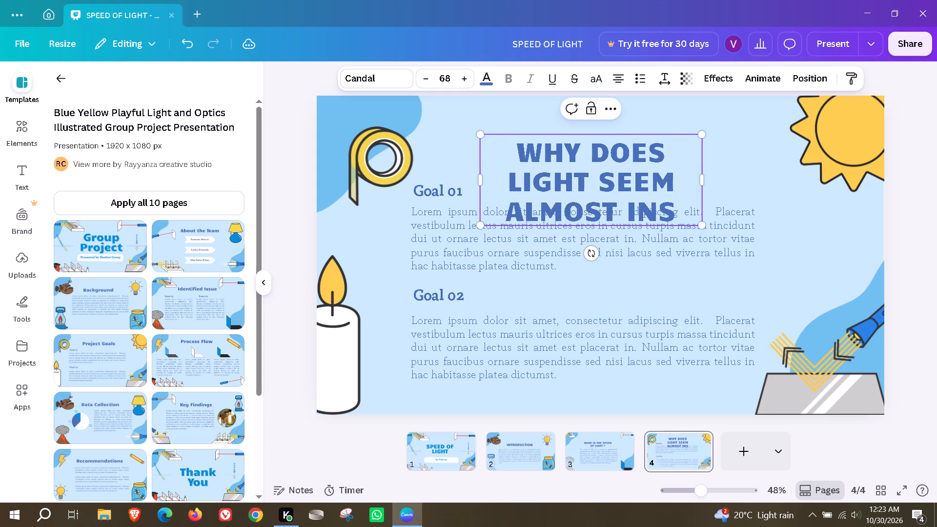
type("TANTANEOUS ?")
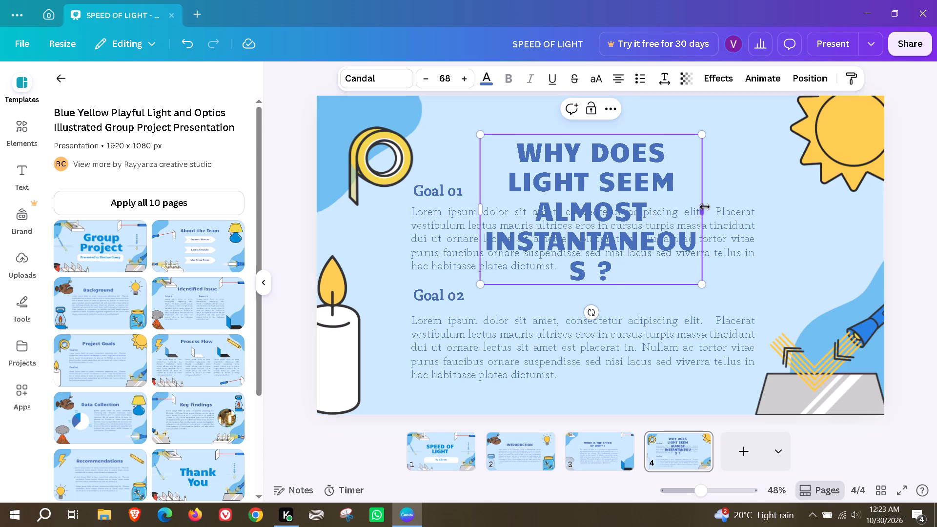
Shrink page 4's heading to font size 52 and widen its box so the text sits on two lines.
left_click_drag(705, 207, 782, 223)
left_click_drag(783, 227, 722, 177)
left_click_drag(715, 166, 747, 169)
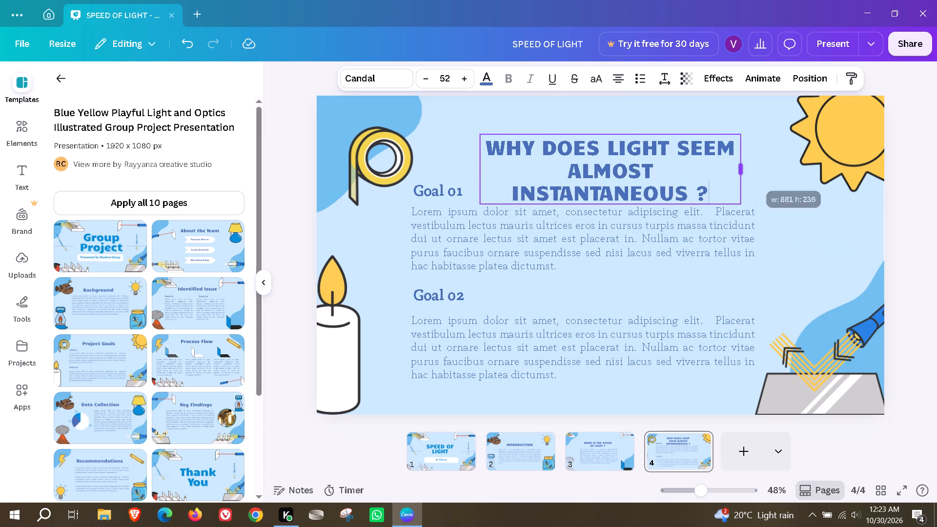
left_click_drag(747, 169, 778, 169)
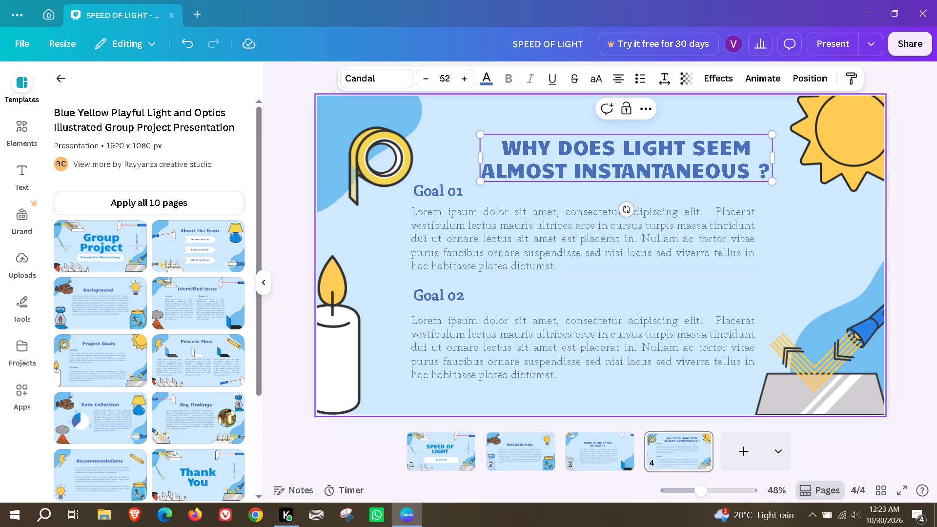
Delete the Goal 01 heading with its paragraph and the Goal 02 heading, and move the remaining paragraph up under page 4's main heading.
left_click(451, 190)
left_click(530, 159)
left_click(522, 244)
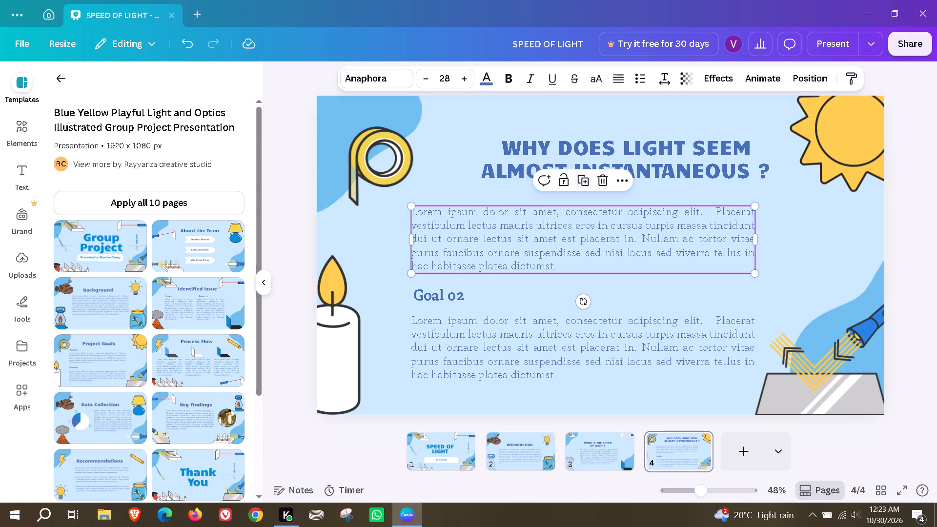
left_click(600, 183)
left_click(464, 294)
left_click(517, 260)
left_click_drag(587, 333, 578, 259)
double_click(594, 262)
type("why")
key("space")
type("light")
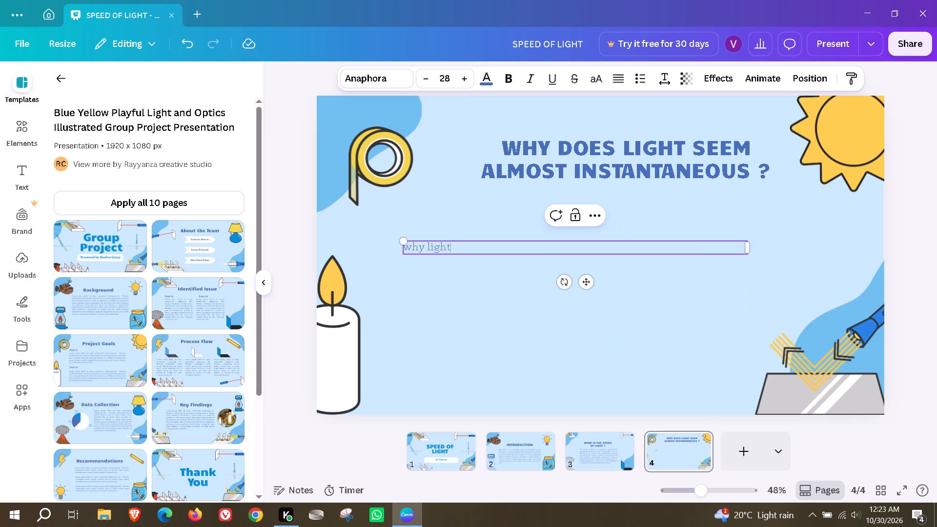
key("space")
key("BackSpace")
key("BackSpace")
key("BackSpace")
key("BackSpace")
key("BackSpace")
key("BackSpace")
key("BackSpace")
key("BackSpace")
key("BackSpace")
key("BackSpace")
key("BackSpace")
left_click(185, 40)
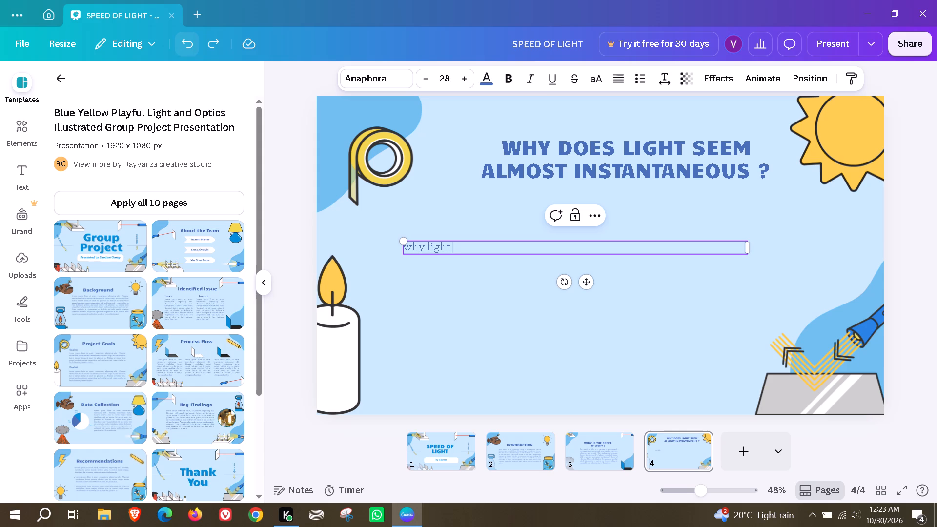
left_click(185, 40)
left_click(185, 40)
Replace page 4's placeholder paragraph with Magic Write text using the prompt "generate 4-5 lines on why does light seem almost instantaneous".
double_click(538, 273)
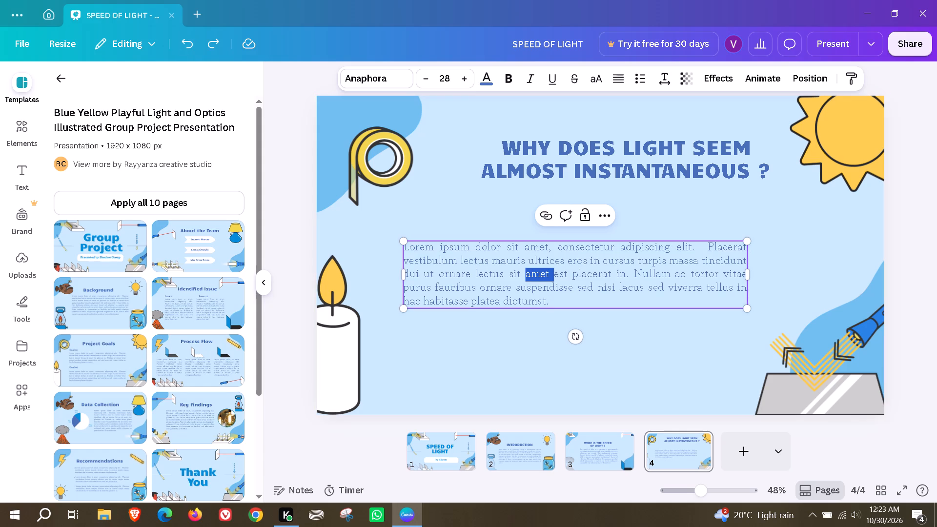
key("ctrl+a")
left_click(605, 207)
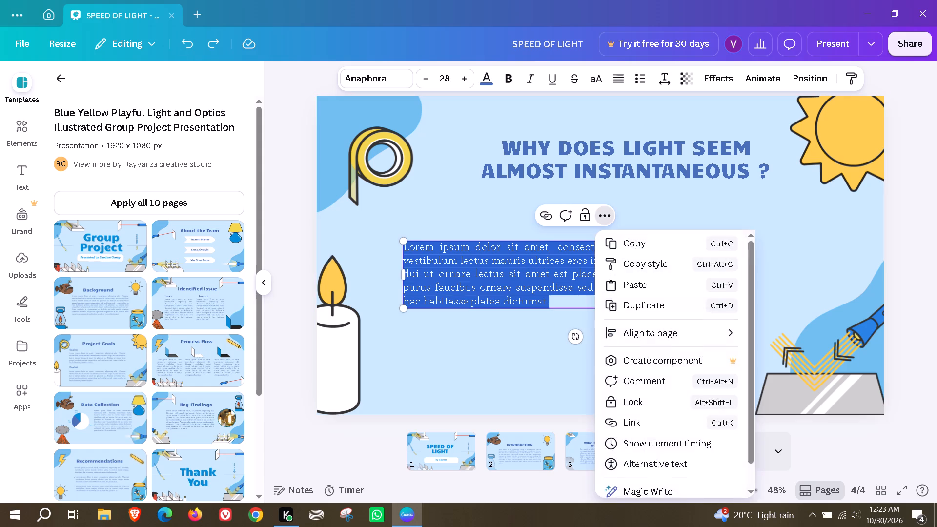
scroll(663, 415, "down", 4)
left_click(656, 460)
left_click(659, 251)
type("generate")
key("space")
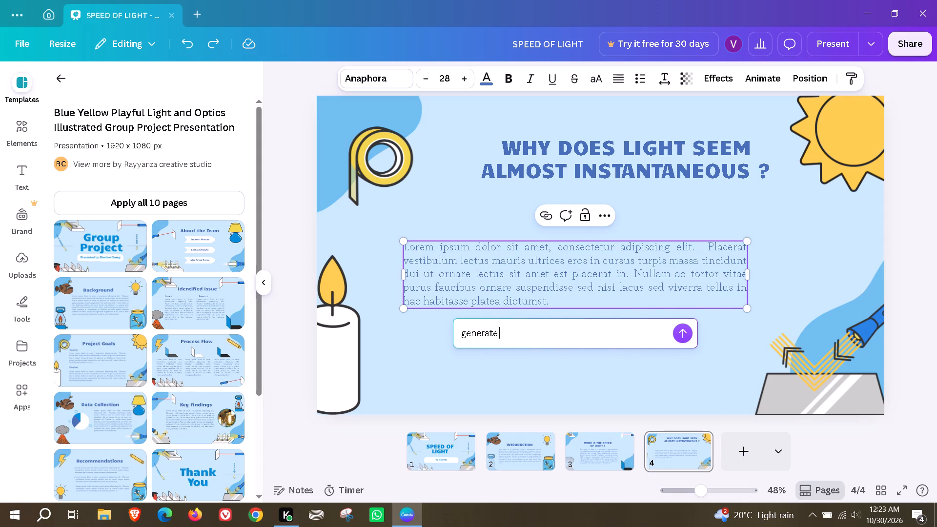
type("4-5 lines")
key("space")
type("on why does light seem almost")
key("space")
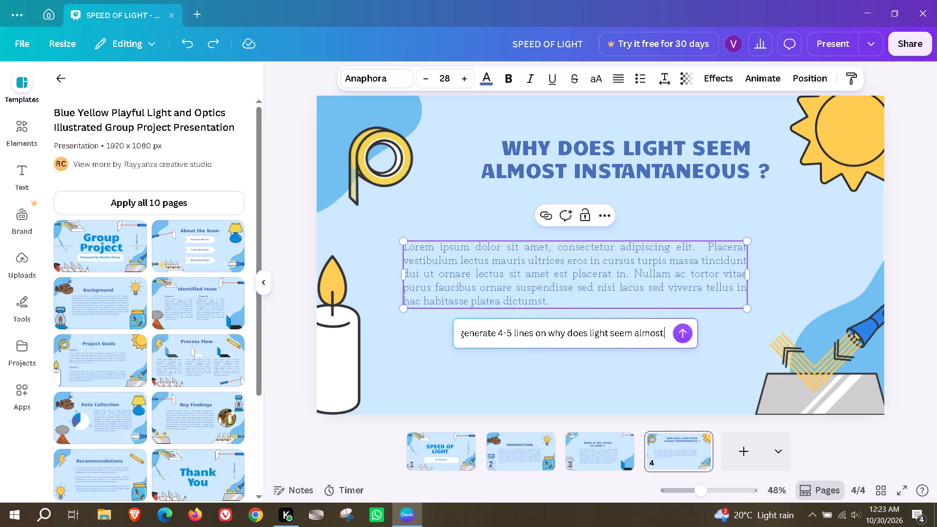
type("instantaneos")
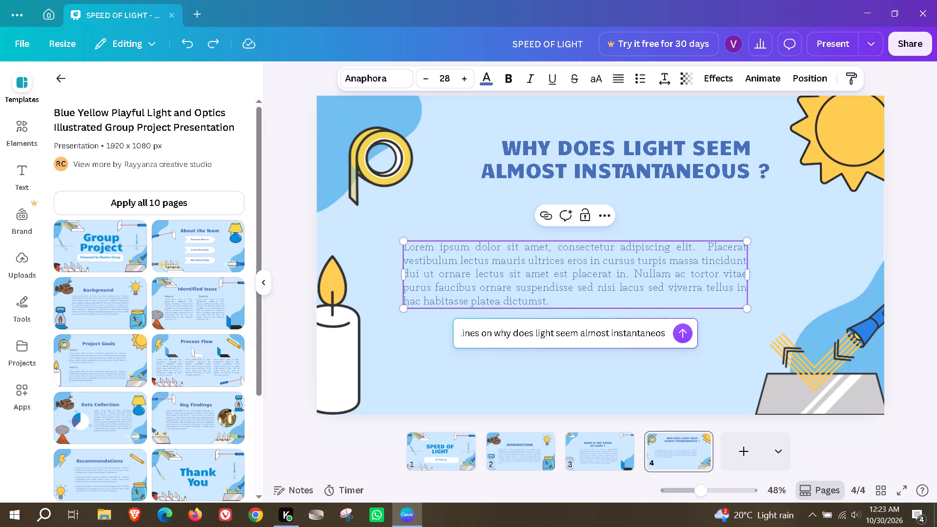
key("BackSpace")
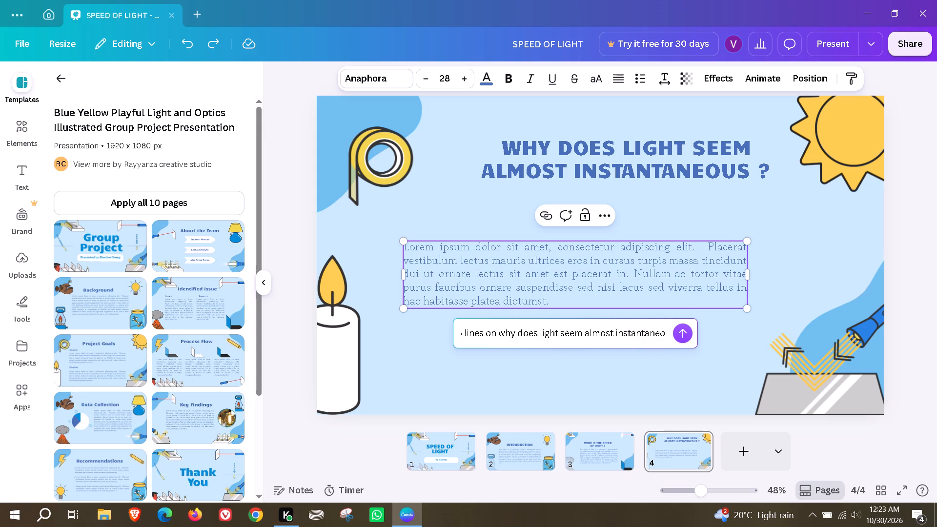
type("us")
left_click(690, 331)
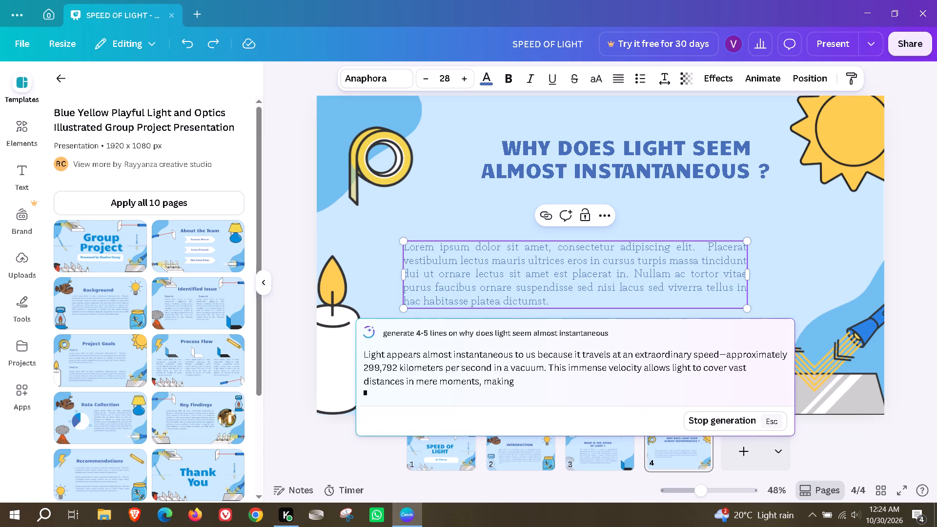
left_click(729, 345)
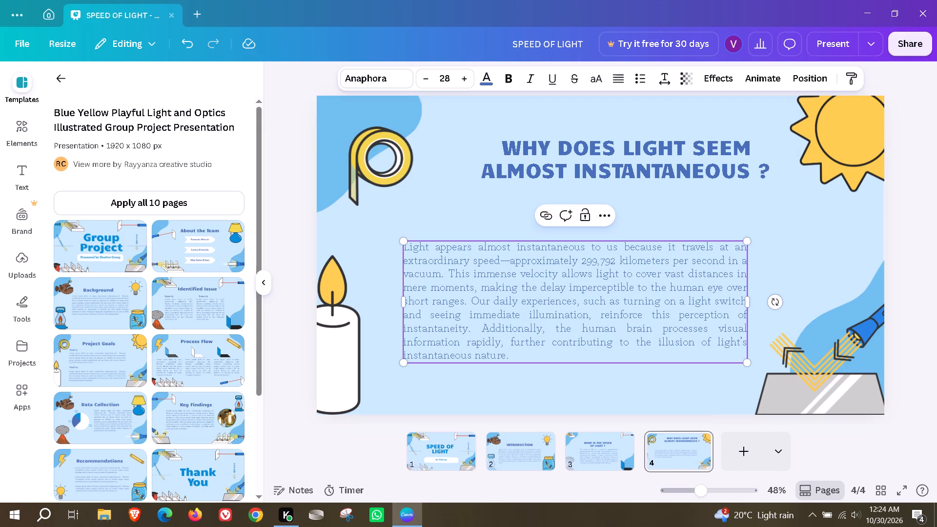
Move page 4's paragraph up beneath the heading, narrow its box slightly, and shift the heading down closer above it.
left_click(649, 377)
left_click_drag(614, 328, 625, 300)
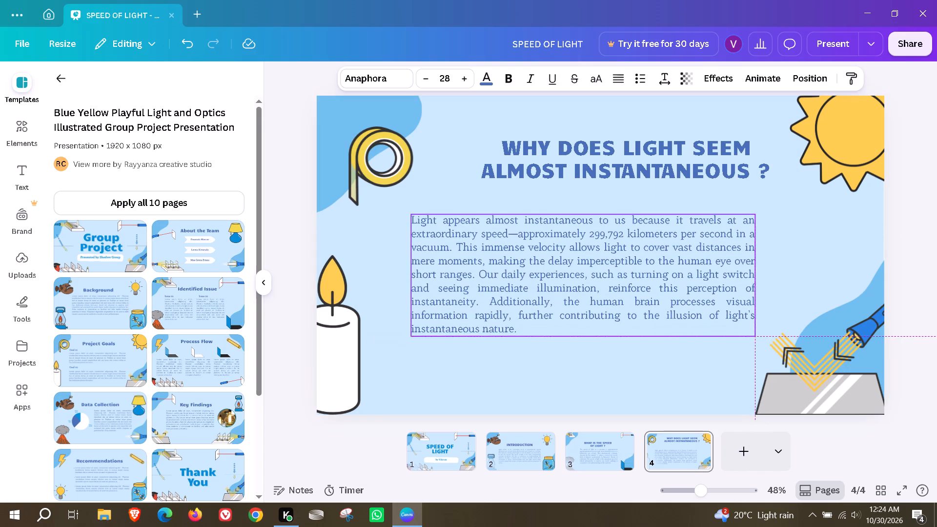
left_click_drag(625, 300, 642, 307)
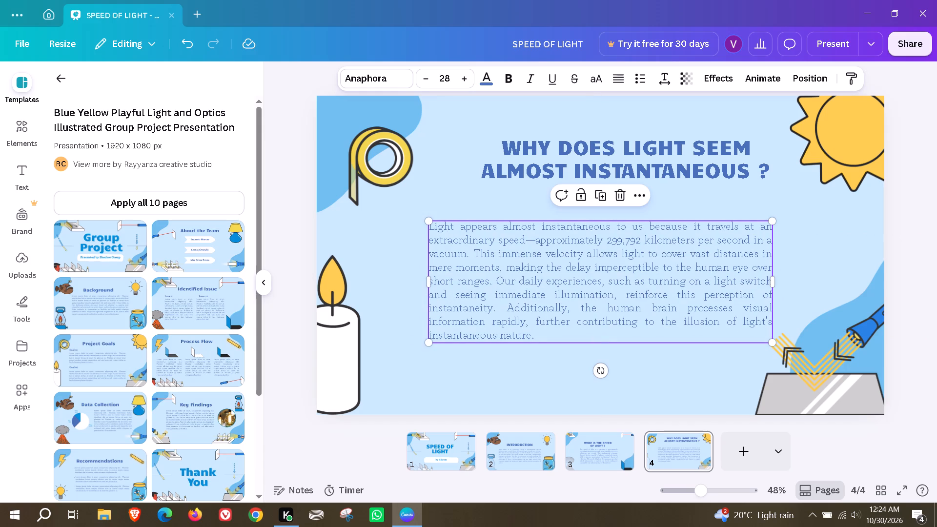
left_click_drag(428, 278, 434, 289)
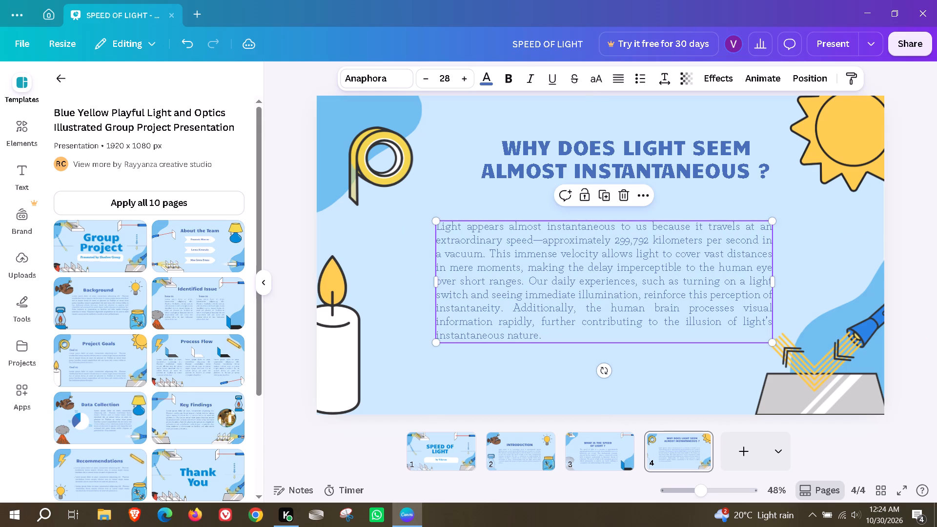
left_click(695, 363)
left_click_drag(641, 173, 630, 184)
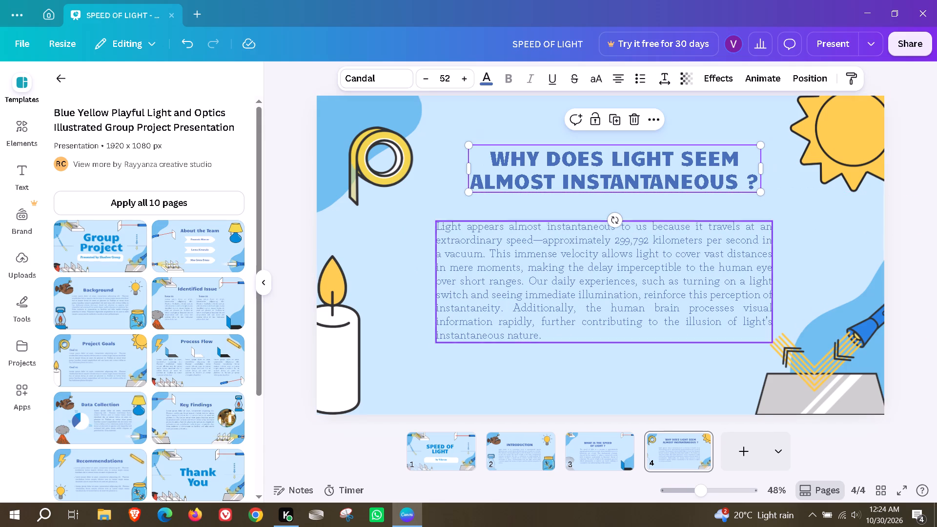
Add the template's Process Flow page as a new page 5 and delete its three folded-panel illustrations.
left_click(190, 364)
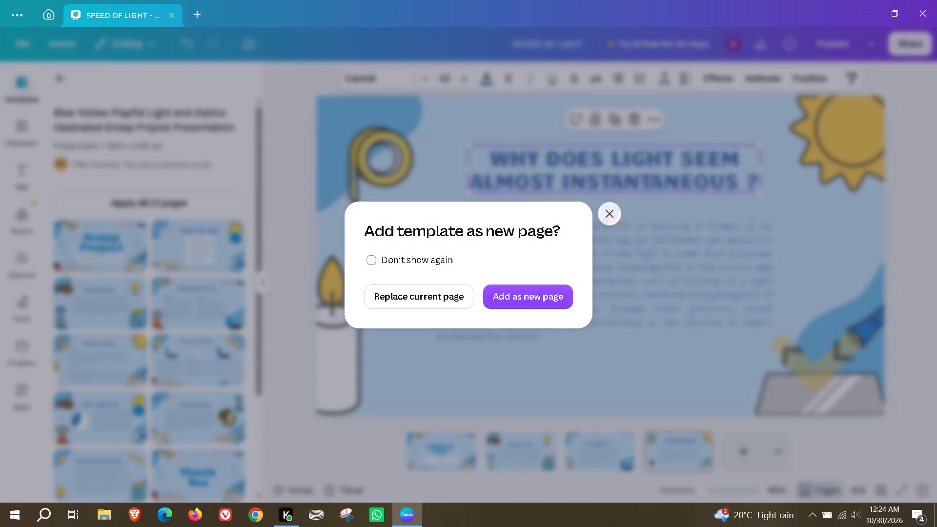
left_click(537, 300)
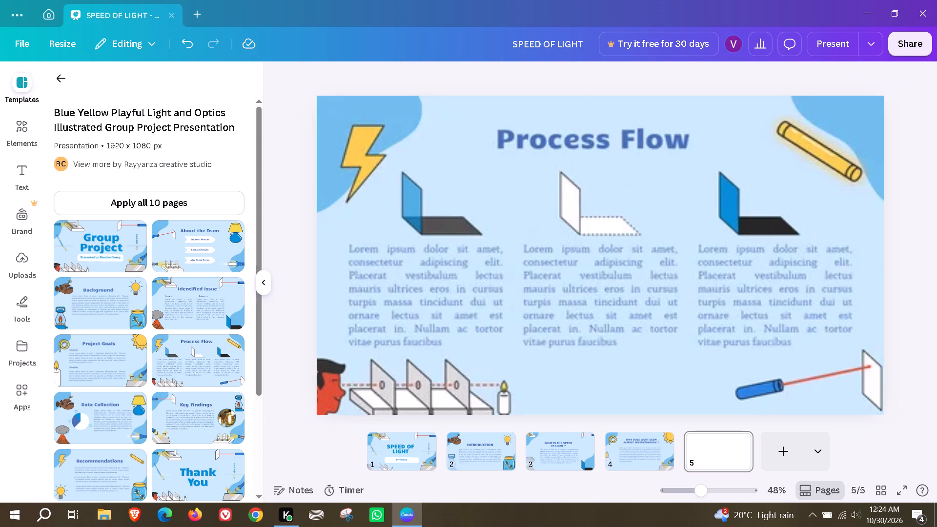
left_click_drag(379, 196, 384, 194)
left_click(193, 41)
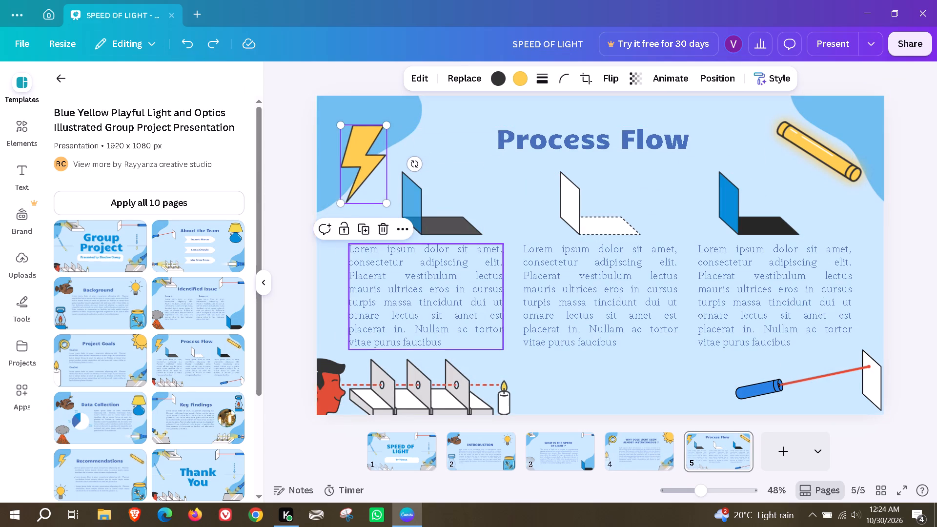
left_click(398, 191)
left_click_drag(395, 180, 764, 212)
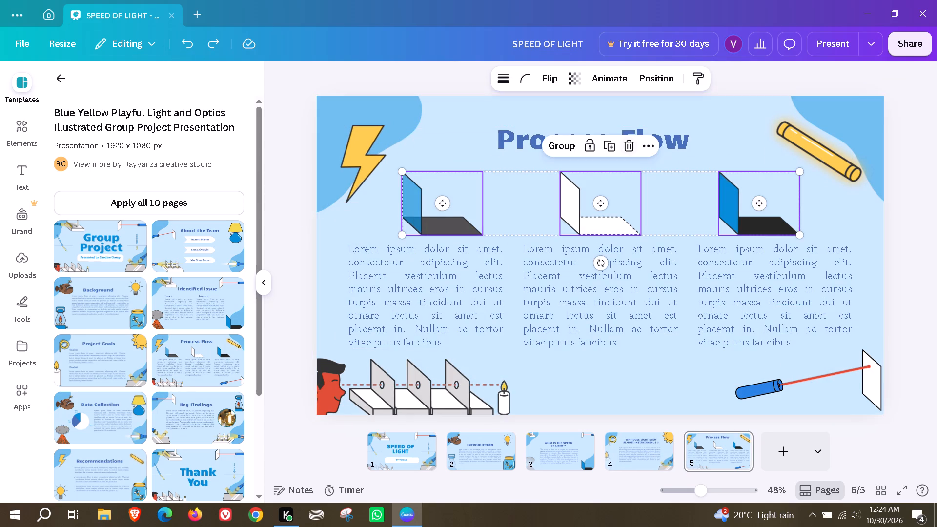
left_click(626, 147)
Change page 5's heading to "THE HISTORY OF MEASURING LIGHT".
double_click(583, 144)
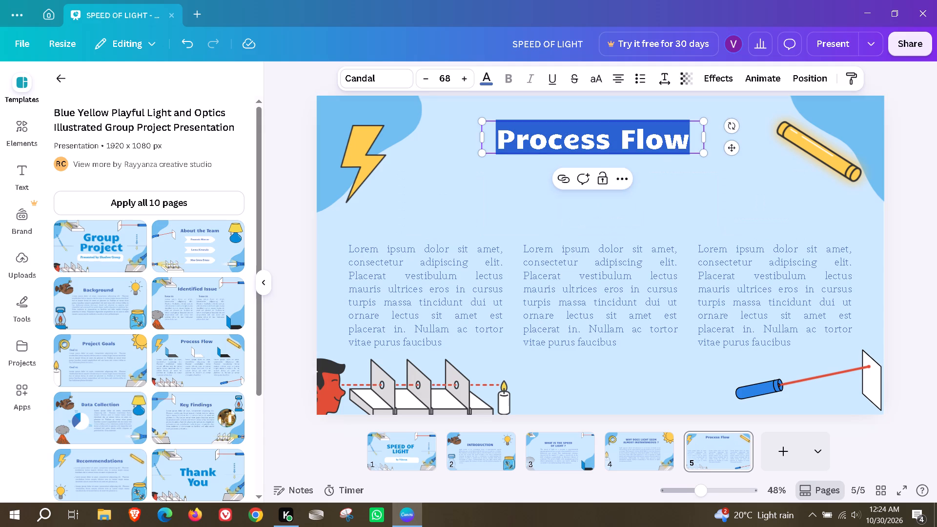
type("THE HISTORY OF MEAS")
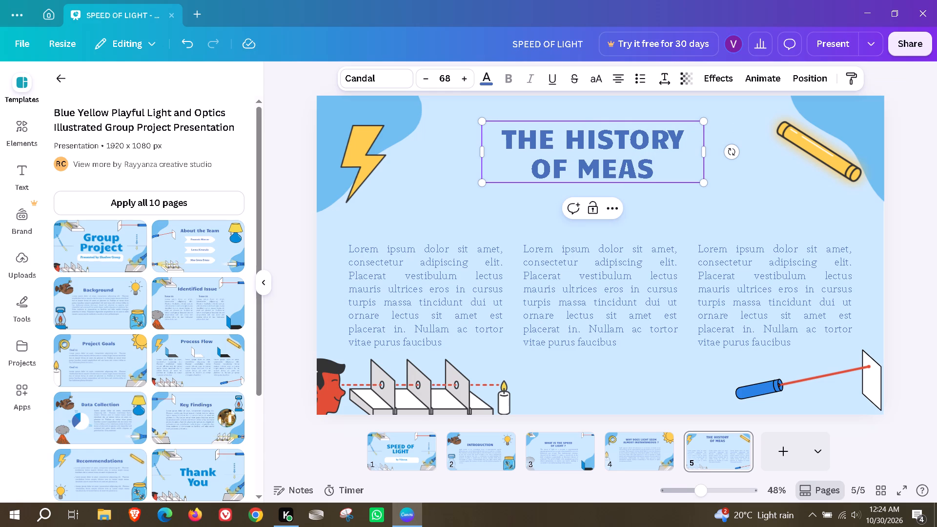
type("URING LIGHT")
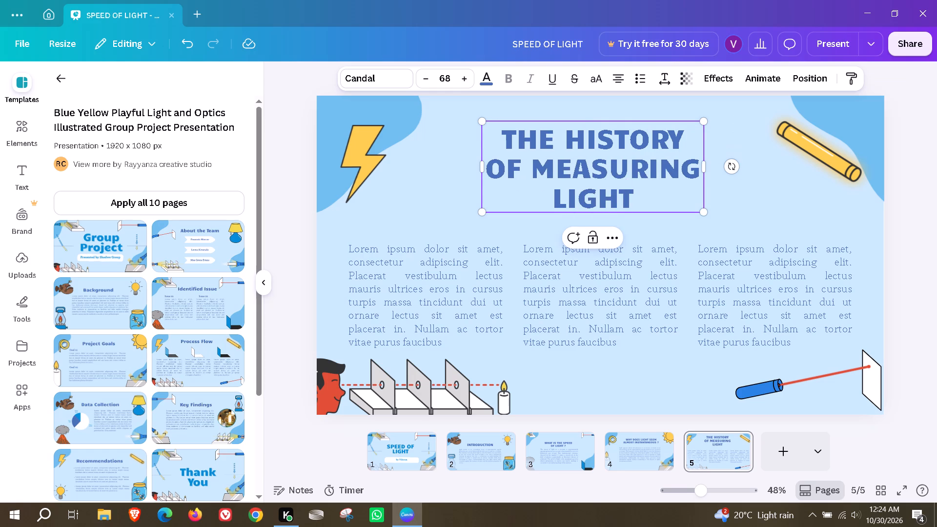
key("space")
Delete the first two placeholder paragraphs on page 5 and move the third one to the centre below the heading.
left_click(468, 264)
left_click(452, 215)
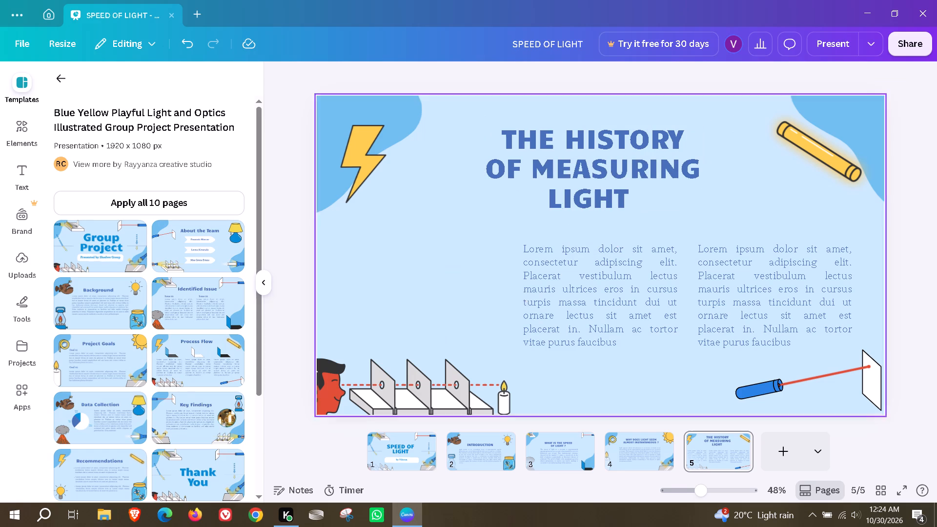
left_click(560, 279)
left_click(613, 224)
left_click_drag(749, 287, 546, 281)
left_click(699, 280)
left_click_drag(567, 280, 585, 283)
Replace page 5's remaining placeholder paragraph with Magic Write text using the prompt "generate 5-6 lines on the history of measuring light".
double_click(600, 279)
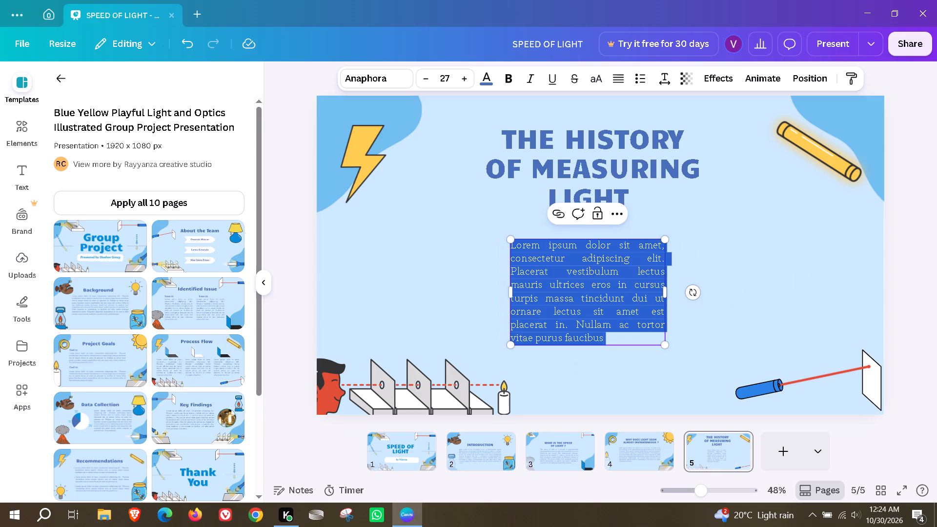
left_click(612, 215)
scroll(695, 361, "down", 3)
left_click(666, 470)
left_click(679, 252)
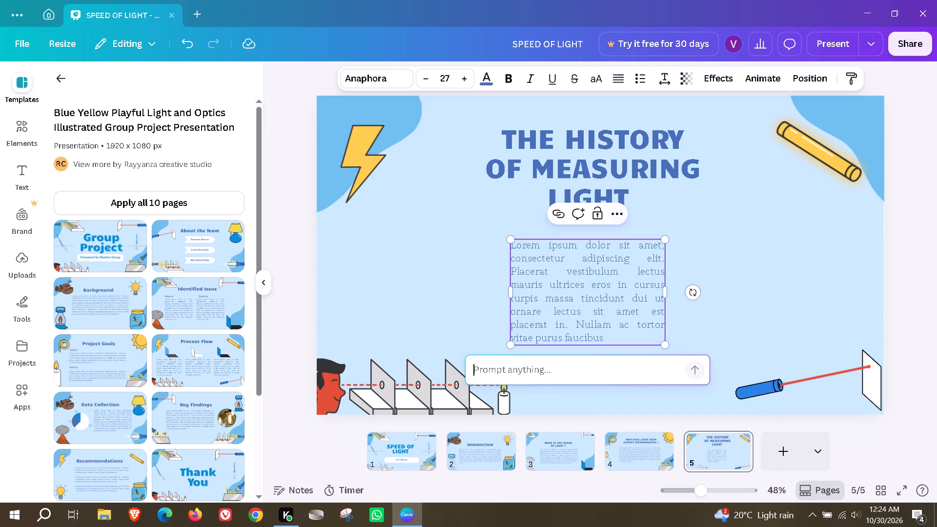
type("geen")
key("BackSpace")
key("BackSpace")
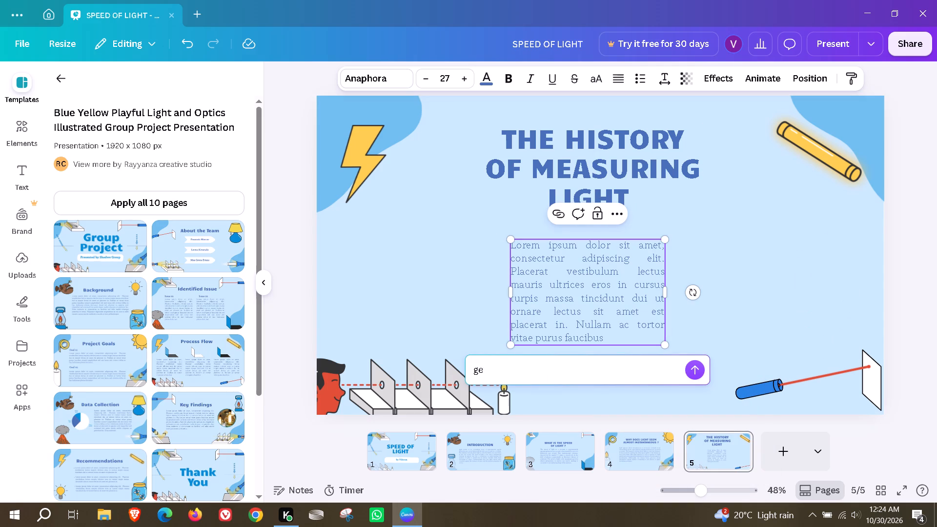
type("nera")
key("BackSpace")
key("BackSpace")
type("rate")
key("space")
type("5-6 lines on")
key("space")
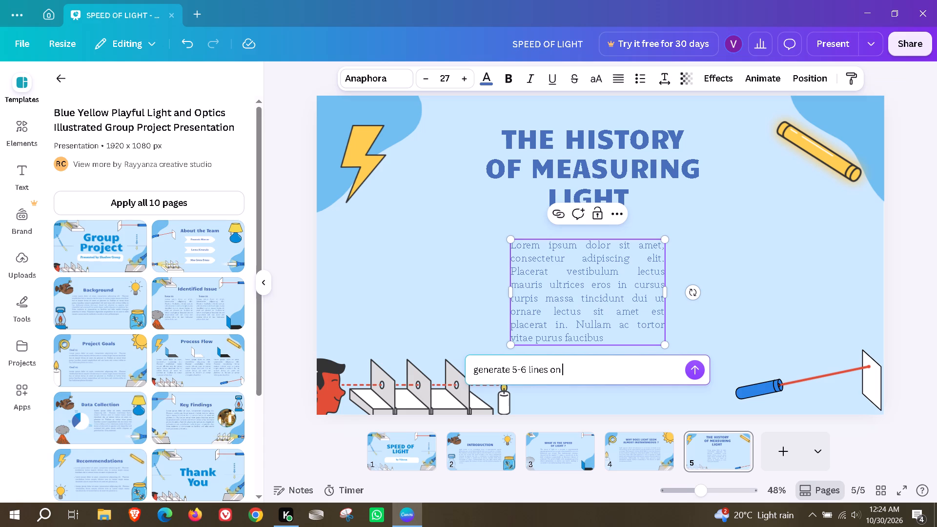
type("the history of measuring")
key("space")
type("light")
key("space")
key("Return")
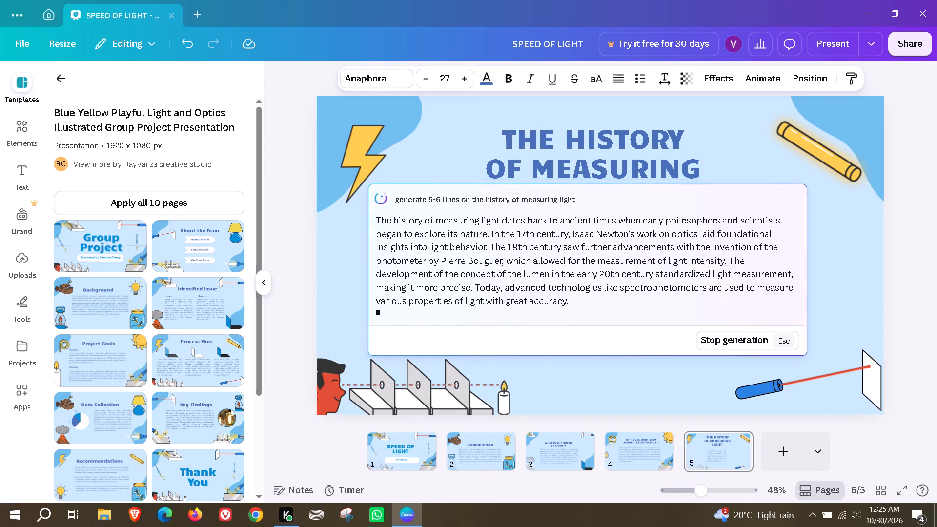
left_click(741, 344)
Widen page 5's paragraph box on both sides and centre it between the heading and the bottom illustrations.
left_click(664, 380)
left_click_drag(665, 380, 693, 372)
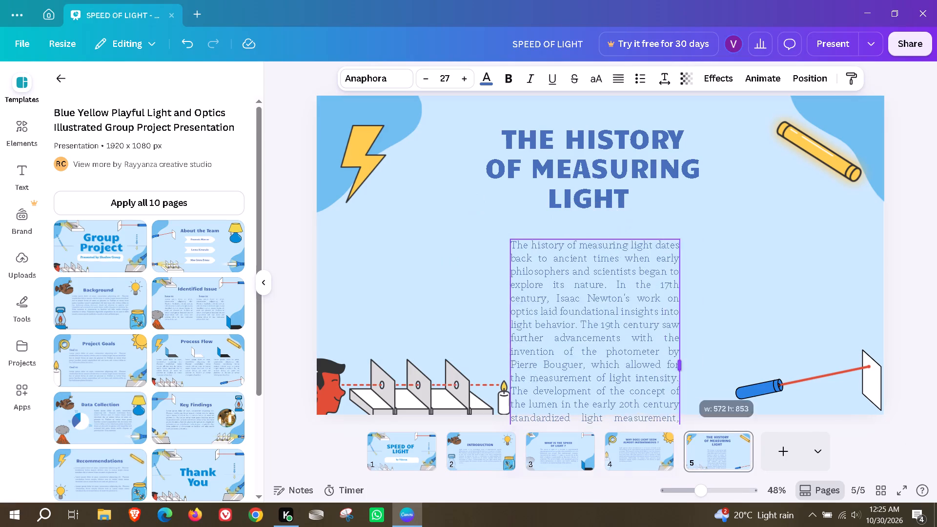
left_click_drag(693, 372, 795, 339)
left_click(374, 314)
left_click_drag(602, 322, 578, 299)
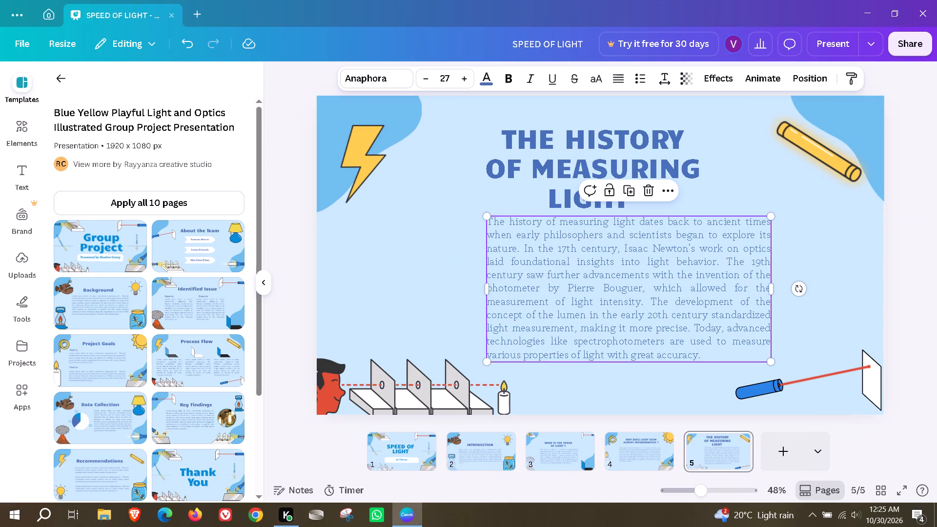
left_click_drag(486, 285, 392, 286)
left_click(534, 331)
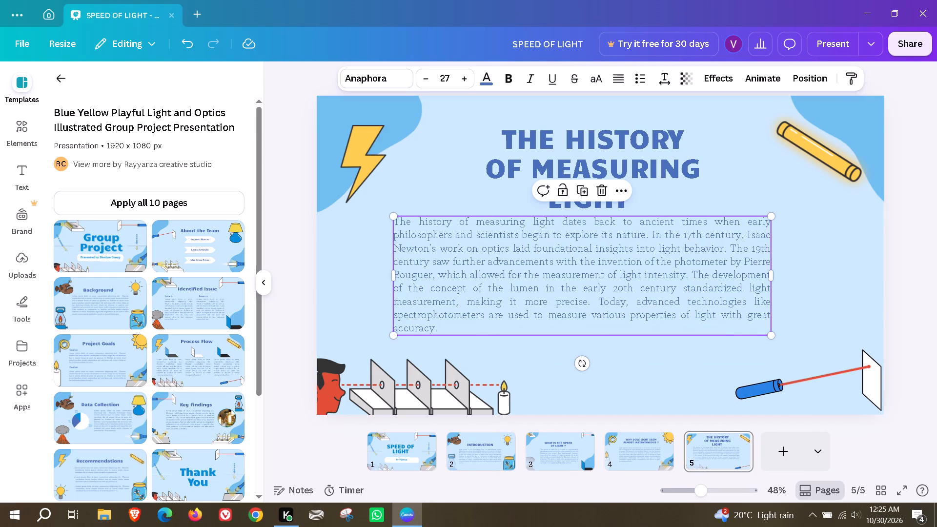
left_click(553, 351)
left_click_drag(547, 286, 555, 295)
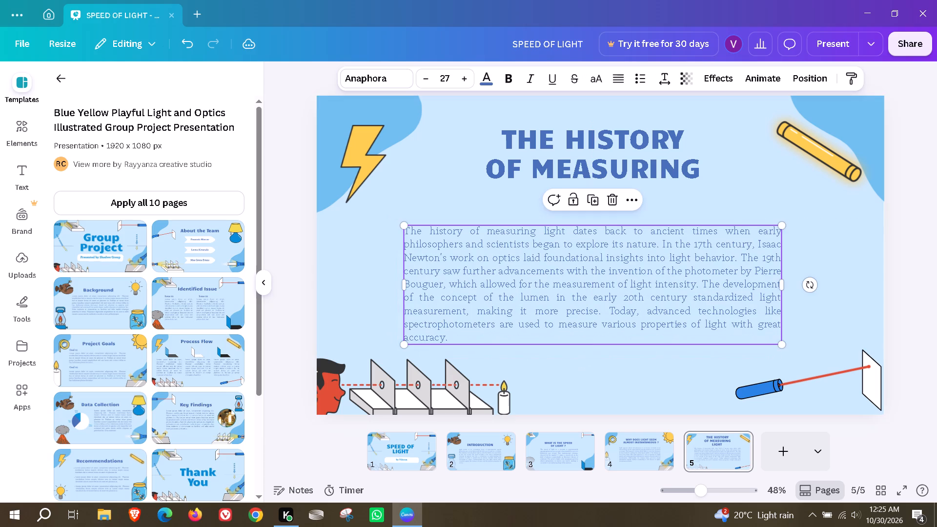
Shrink page 5's heading to font size 46.1, fit it on two lines, and move it down just above the paragraph.
left_click(594, 144)
left_click_drag(701, 211, 624, 193)
left_click_drag(634, 152, 666, 163)
left_click_drag(615, 144, 619, 189)
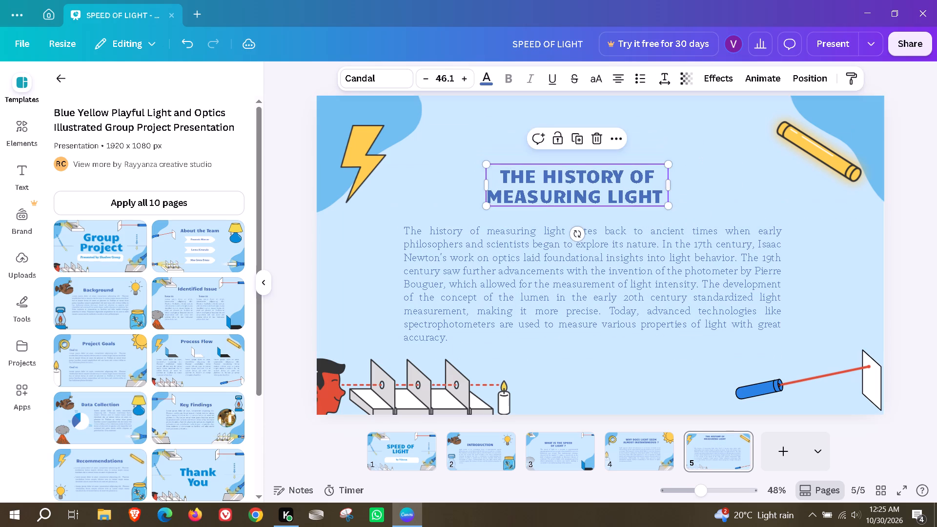
left_click(714, 190)
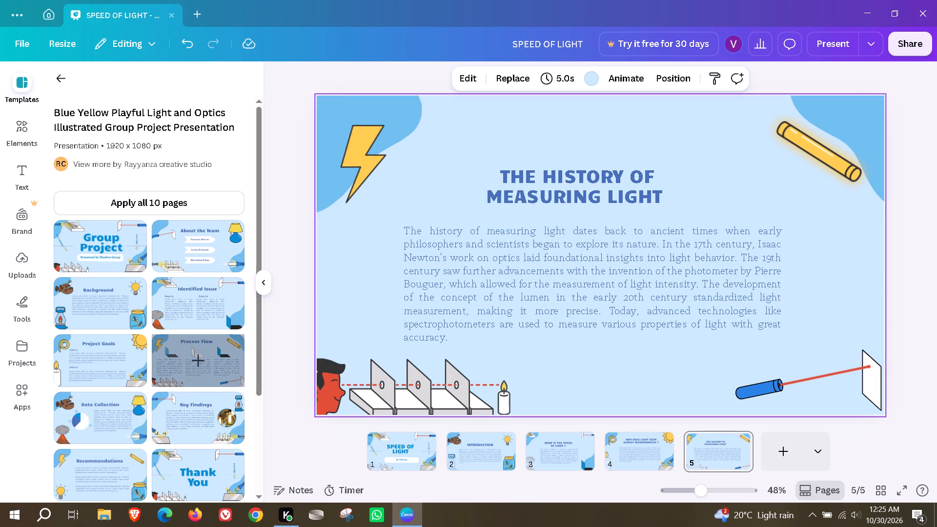
Add the template's Data Collection page as a new page 6 and change its heading to "WHY IS THE SPEED OF LIGHT SO IMPORTANT ?".
scroll(181, 365, "down", 1)
left_click(122, 365)
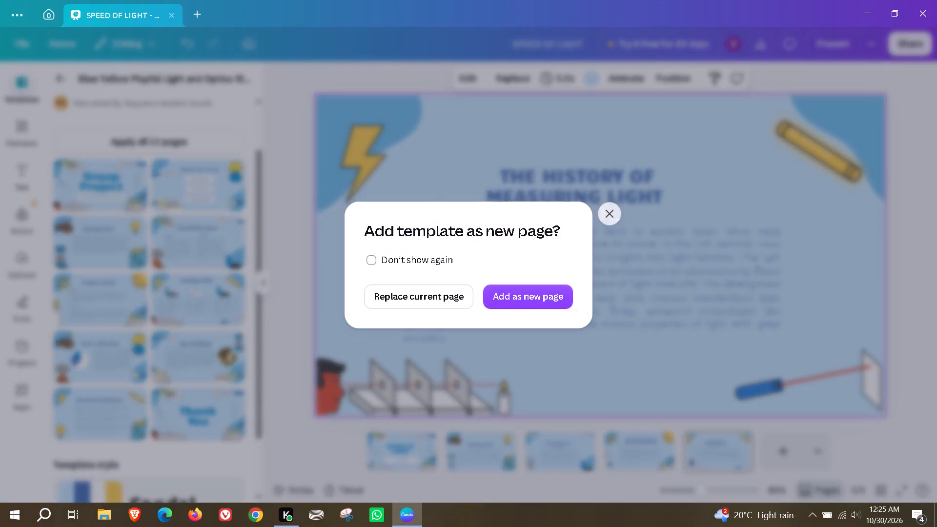
left_click(528, 304)
double_click(583, 178)
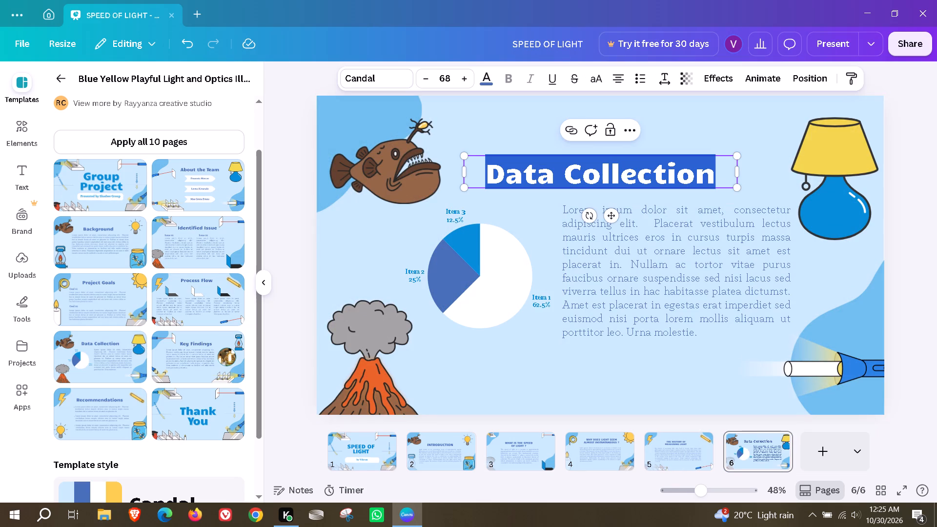
type("WHY IS THE")
key("space")
type("SPEED OF LIGHT")
key("space")
type("SO IMPORTANT")
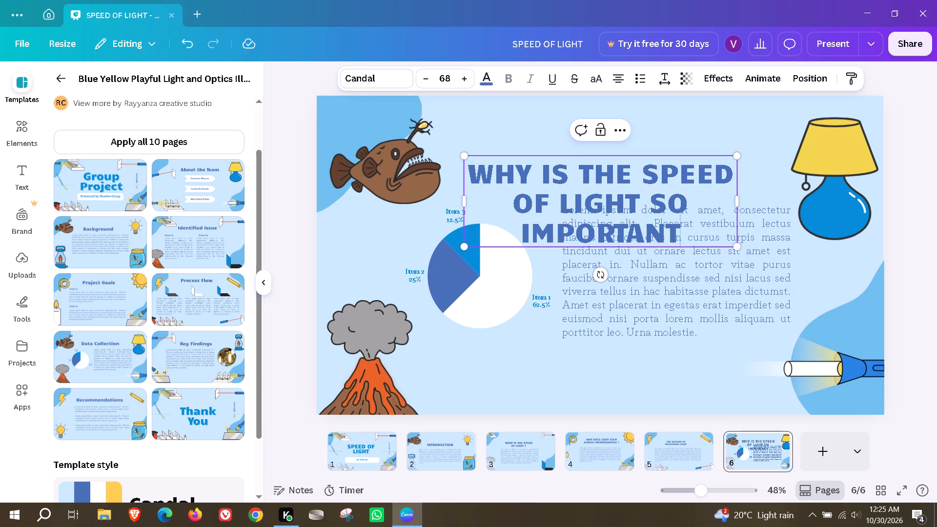
key("space")
type("?")
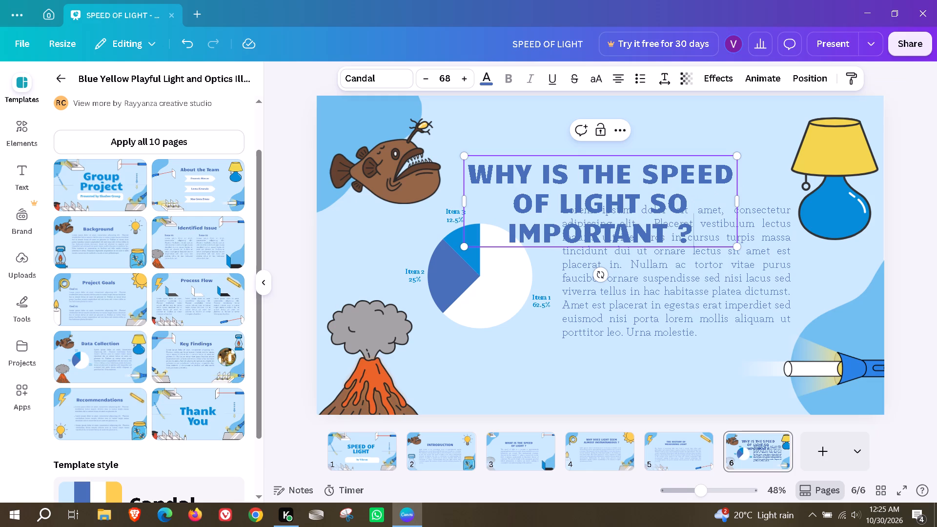
Shrink page 6's heading to font size 58.4, widen its box to fit two lines, and place it near the page top.
left_click(738, 177)
left_click(743, 184)
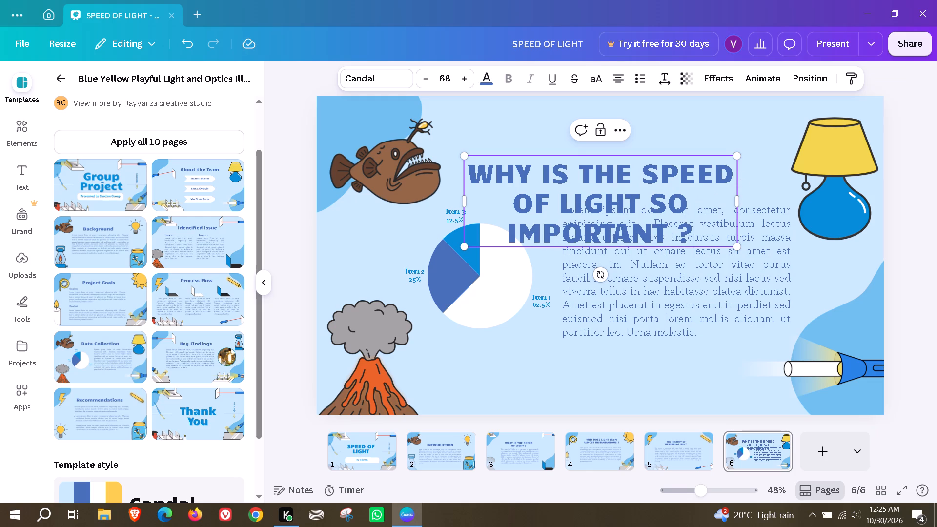
left_click(625, 202)
left_click_drag(762, 176, 752, 177)
left_click_drag(603, 200, 598, 157)
left_click_drag(734, 199, 722, 188)
left_click_drag(723, 161, 741, 165)
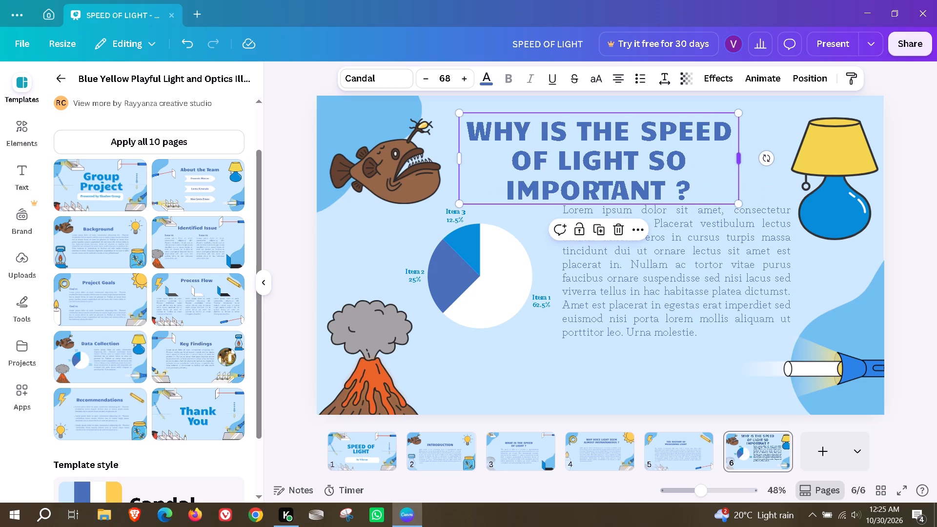
left_click_drag(739, 206, 705, 179)
left_click_drag(703, 149, 752, 155)
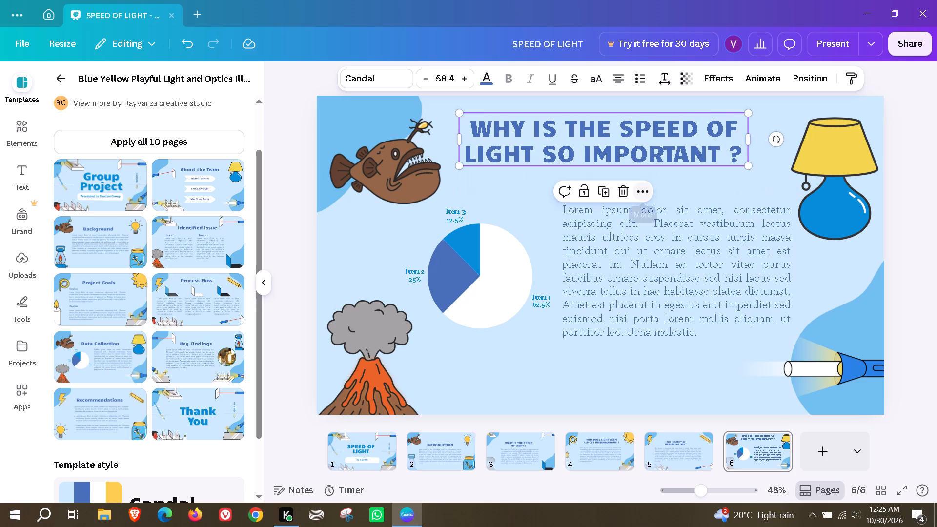
left_click(691, 183)
left_click_drag(650, 151, 657, 163)
Delete the pie chart on page 6 and centre the placeholder paragraph below the heading.
left_click_drag(514, 359, 474, 244)
left_click(503, 186)
left_click_drag(649, 279, 574, 279)
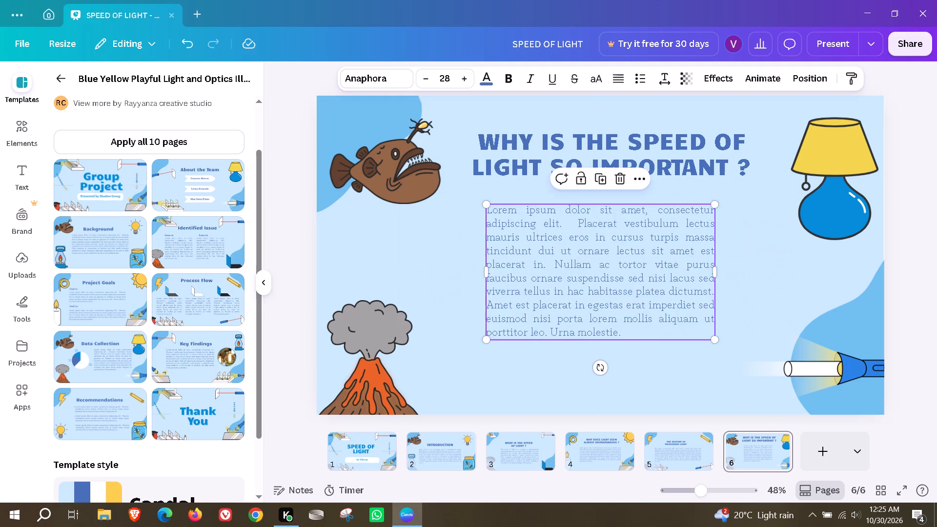
Replace page 6's placeholder paragraph with Magic Write text from the prompt "generate 5-6 lines on why speed of light is so important".
left_click(605, 268)
left_click(628, 176)
scroll(683, 321, "down", 3)
left_click(687, 453)
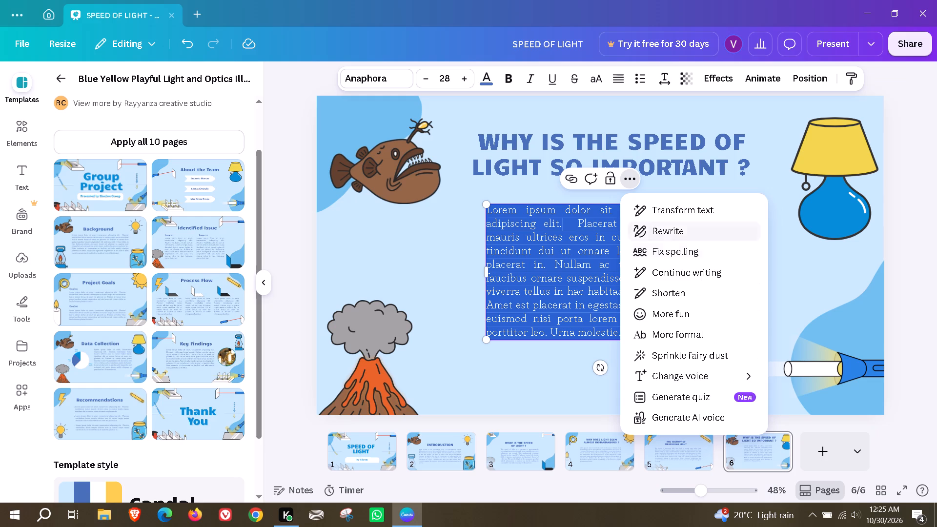
left_click(669, 209)
type("why speed of light is")
key("space")
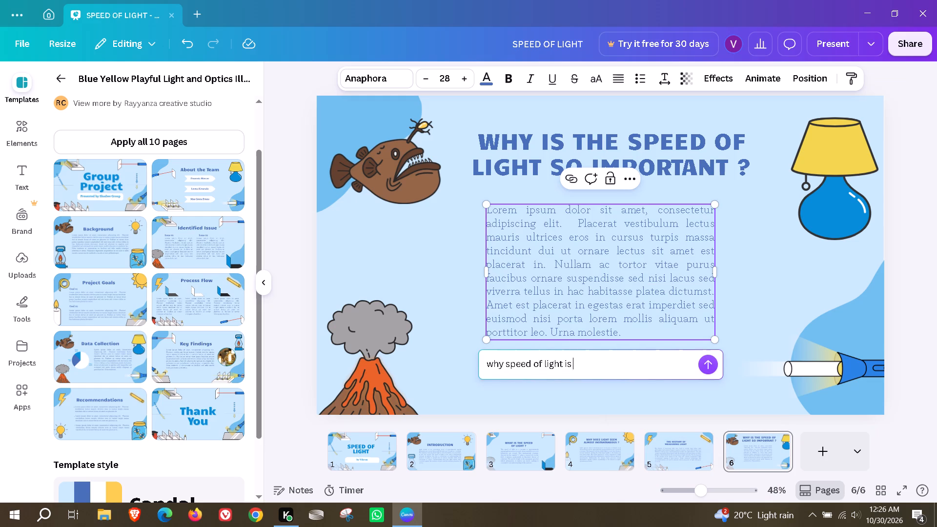
key("BackSpace")
key("BackSpace")
key("BackSpace")
key("BackSpace")
key("BackSpace")
key("BackSpace")
key("BackSpace")
key("BackSpace")
key("BackSpace")
key("BackSpace")
key("BackSpace")
key("BackSpace")
key("BackSpace")
key("BackSpace")
key("BackSpace")
key("BackSpace")
key("BackSpace")
key("BackSpace")
key("BackSpace")
key("BackSpace")
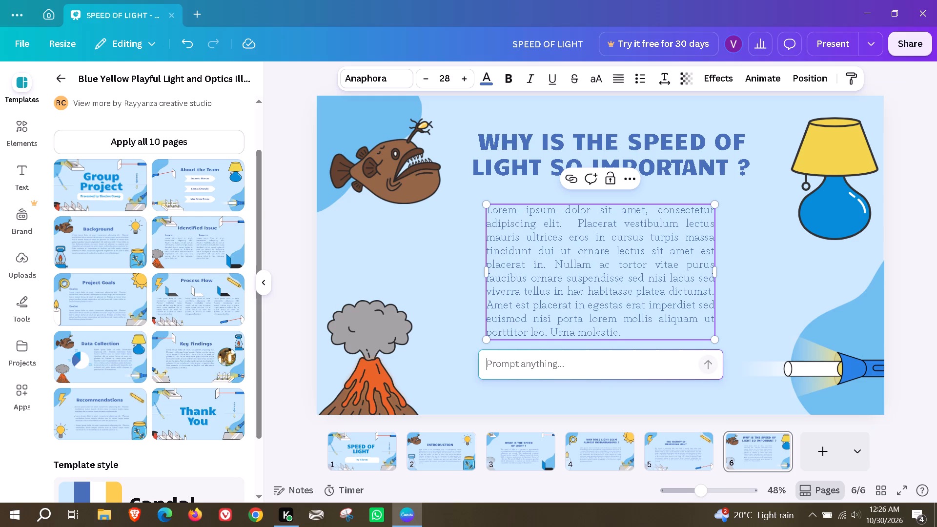
type("generate")
key("space")
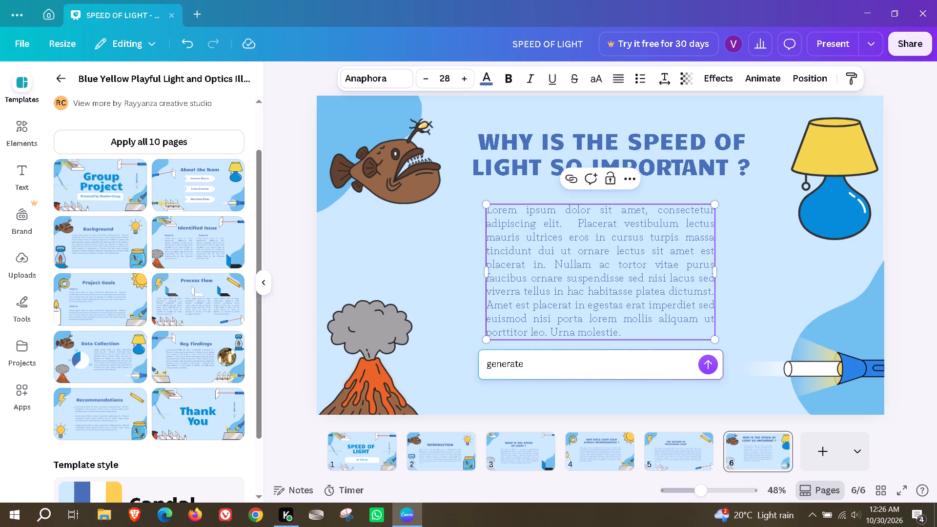
type("5-6 lines on why spee d")
key("BackSpace")
key("BackSpace")
type("d of light is os")
key("BackSpace")
key("BackSpace")
type("so impor")
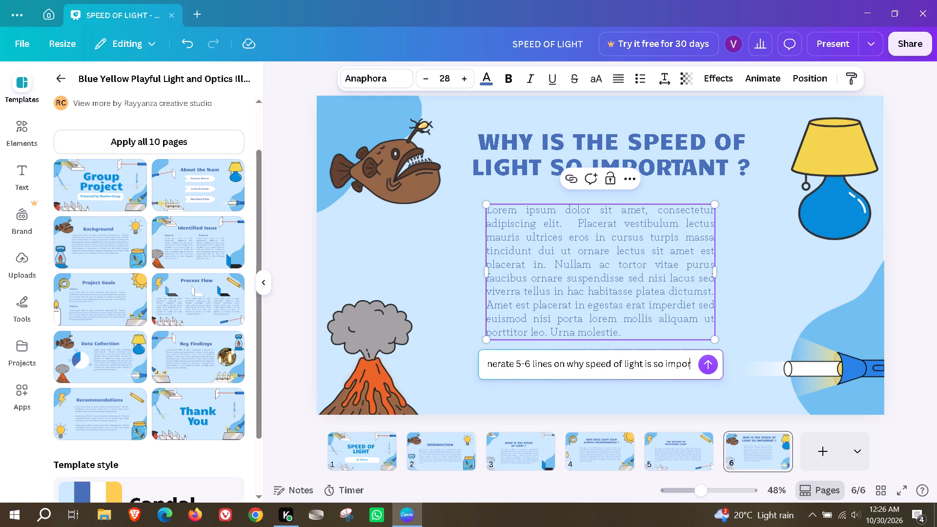
type("tant")
key("Return")
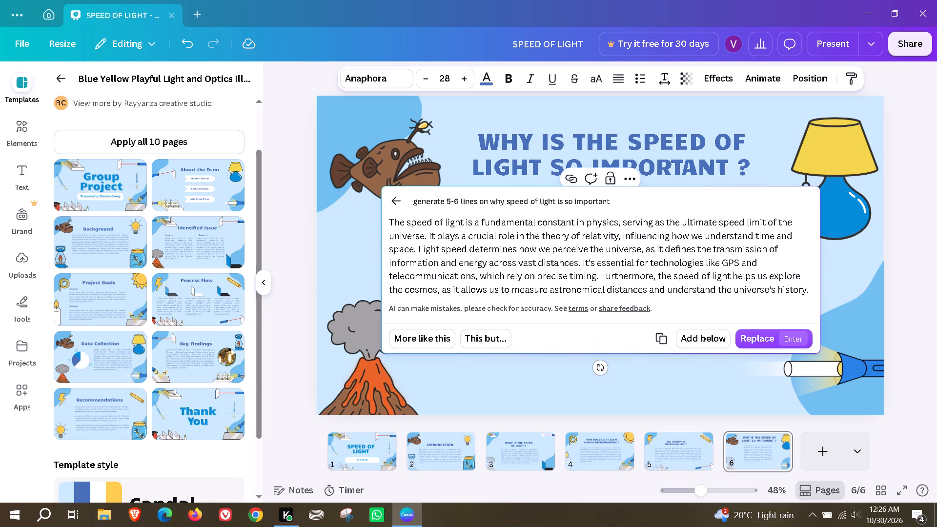
left_click(758, 338)
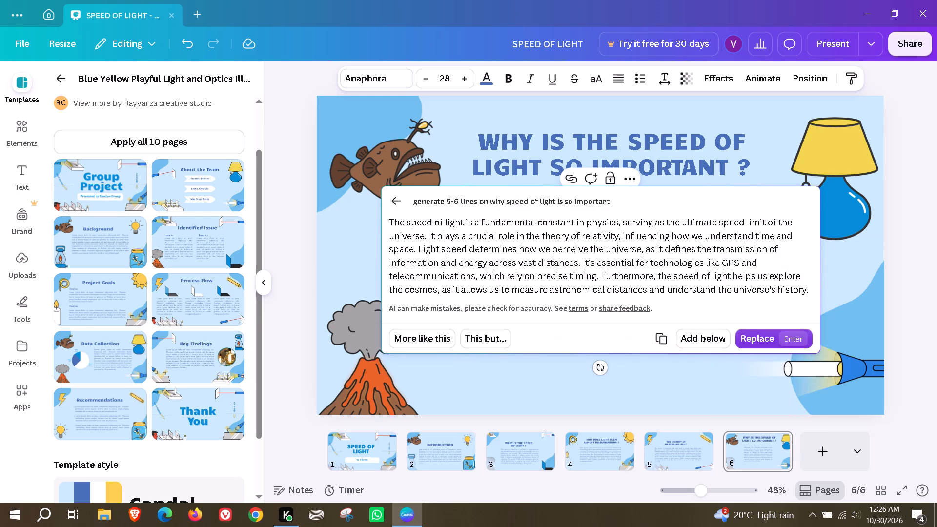
Widen page 6's paragraph box slightly so the text spans nearly the heading's width.
left_click(720, 298)
left_click_drag(720, 298, 747, 302)
left_click(661, 390)
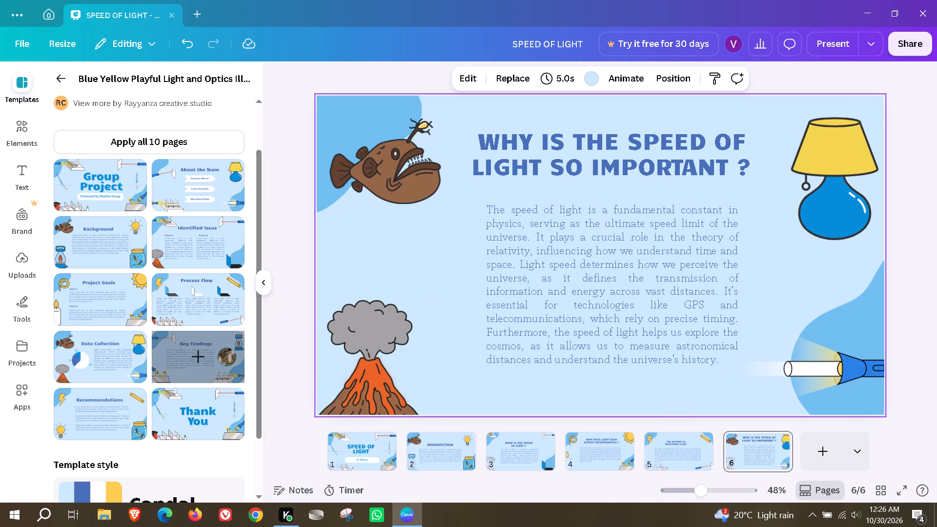
Add the template's Key Findings page as a new page 7 and change its heading to "EINSTEIN's THEORY OF RELATIVITY".
left_click(195, 359)
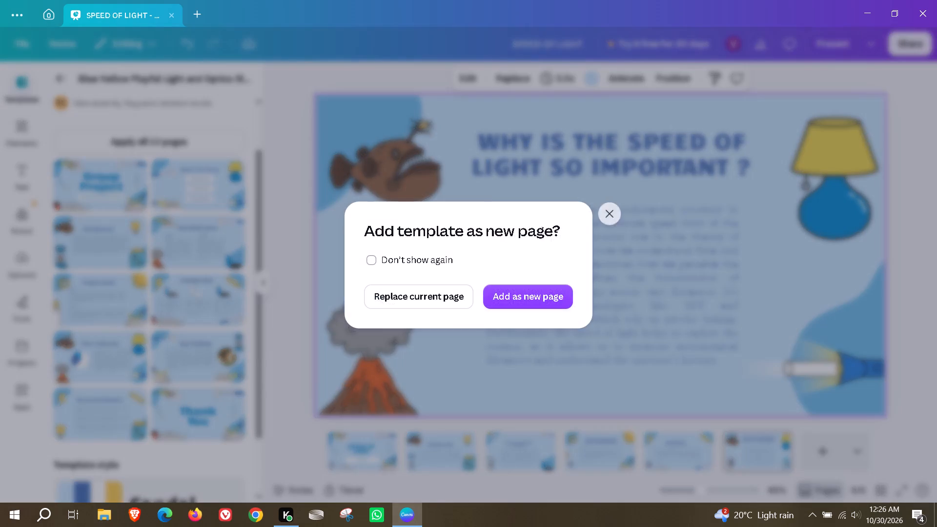
left_click(526, 305)
double_click(574, 170)
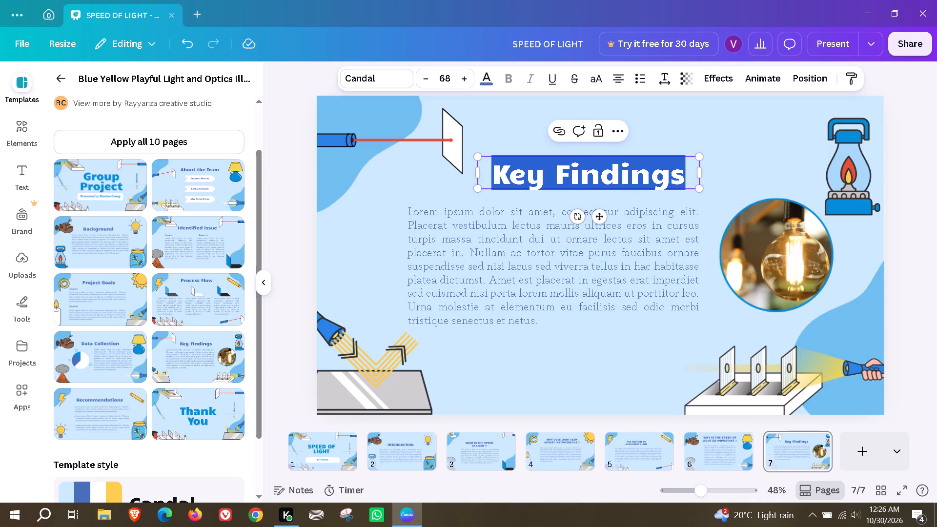
type("EINSTEIN\"S")
key("space")
key("BackSpace")
key("BackSpace")
key("BackSpace")
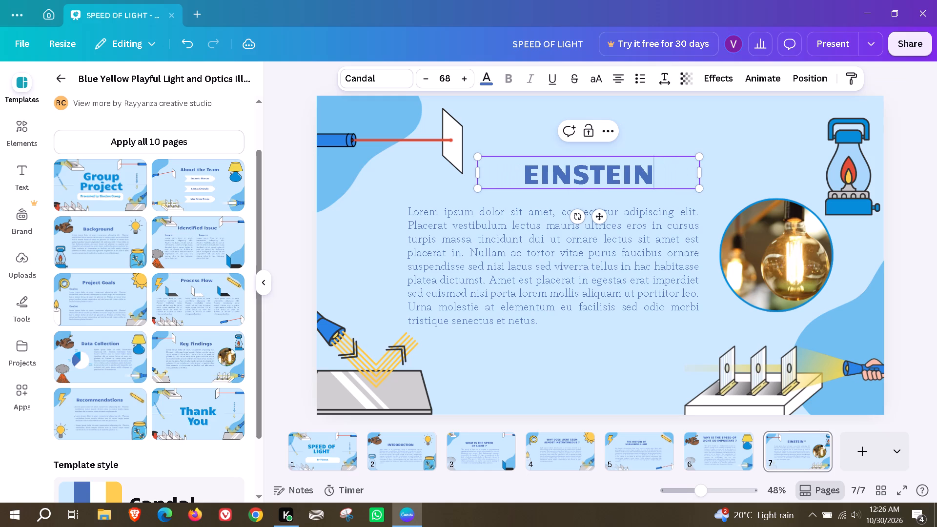
type("'s")
key("space")
type("THEP")
key("shift+BackSpace")
type("OR")
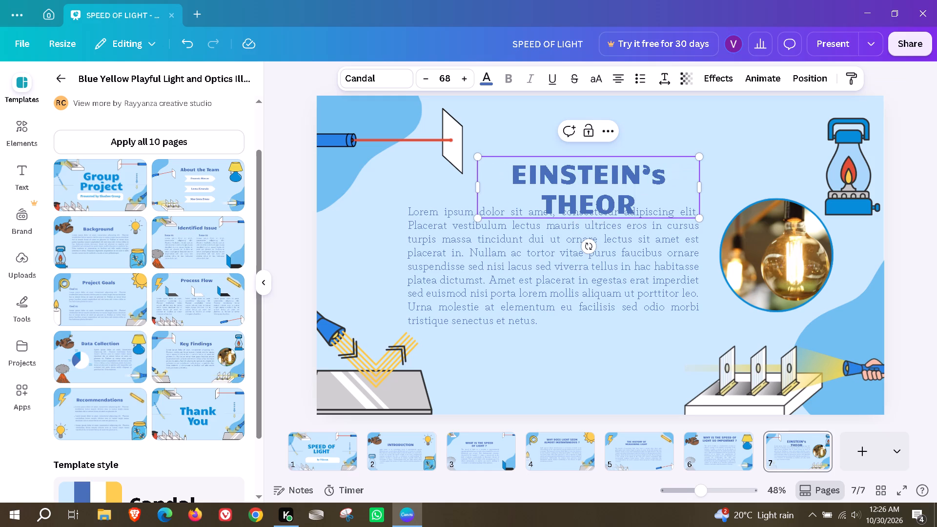
type("Y OF RELATIVITY")
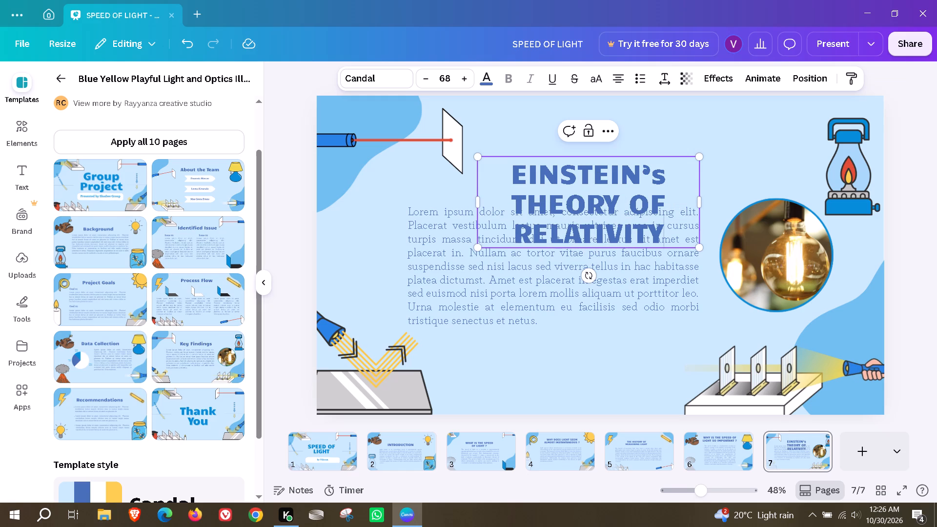
Widen page 7's heading box to fit two lines, shrink it to font size 55, and place it above the paragraph.
left_click_drag(701, 209, 778, 203)
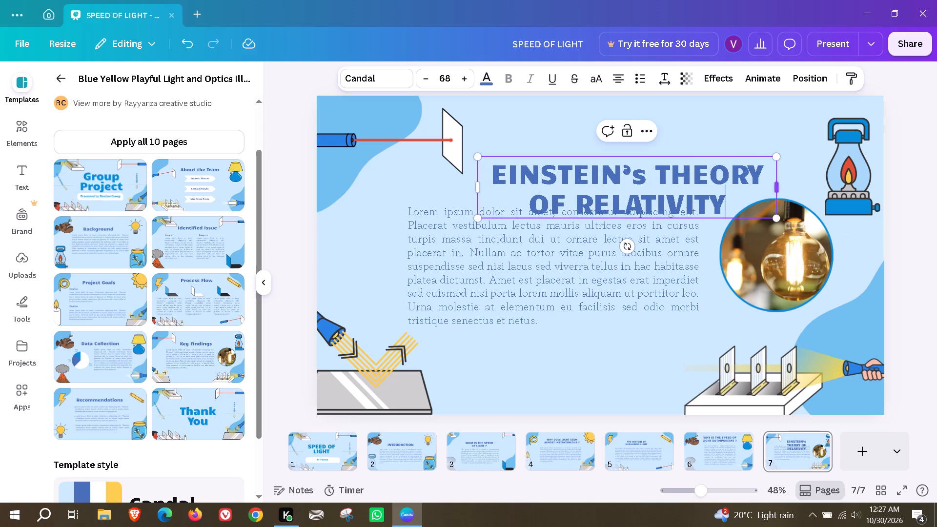
left_click(692, 125)
left_click_drag(675, 197, 673, 170)
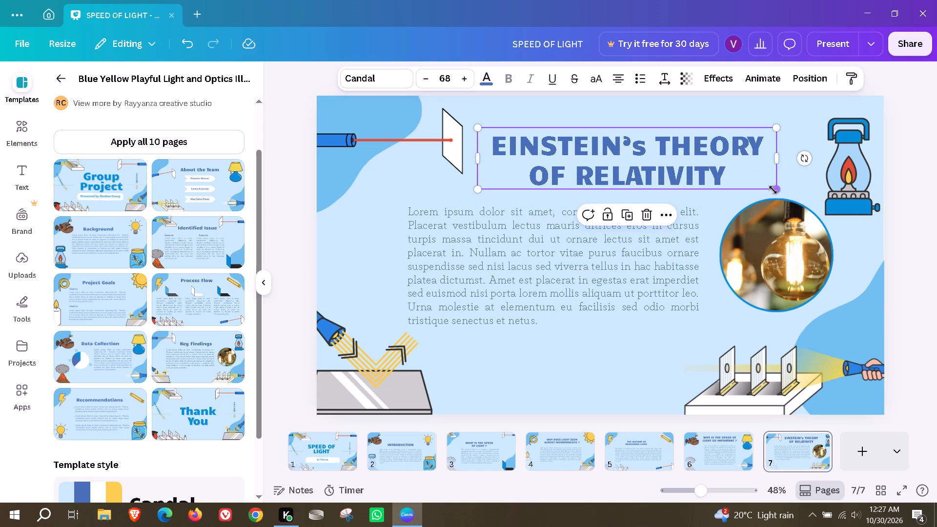
left_click_drag(774, 189, 718, 181)
left_click_drag(659, 155, 672, 164)
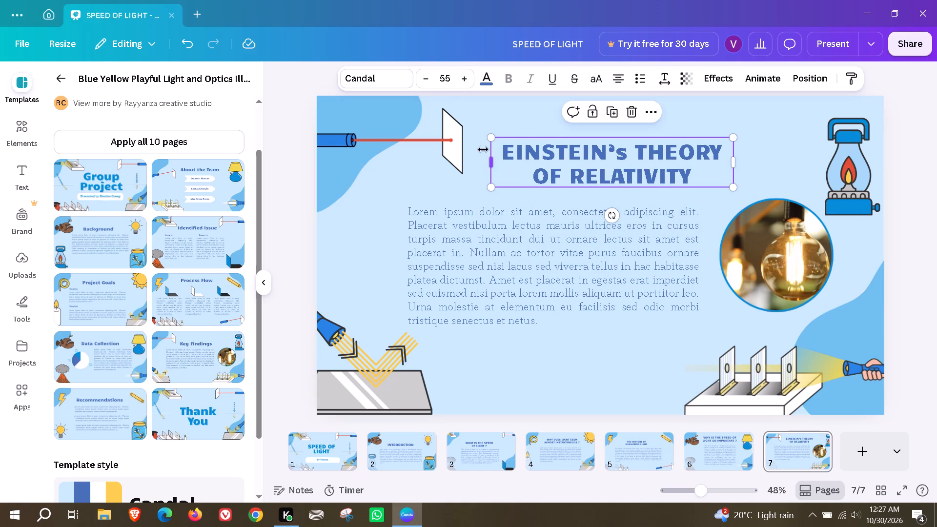
Shrink page 7's laser-and-screen illustration into the page's top-left corner and centre the heading over the paragraph.
left_click(459, 150)
left_click_drag(460, 173, 415, 159)
left_click_drag(381, 142, 361, 133)
left_click_drag(565, 170, 504, 172)
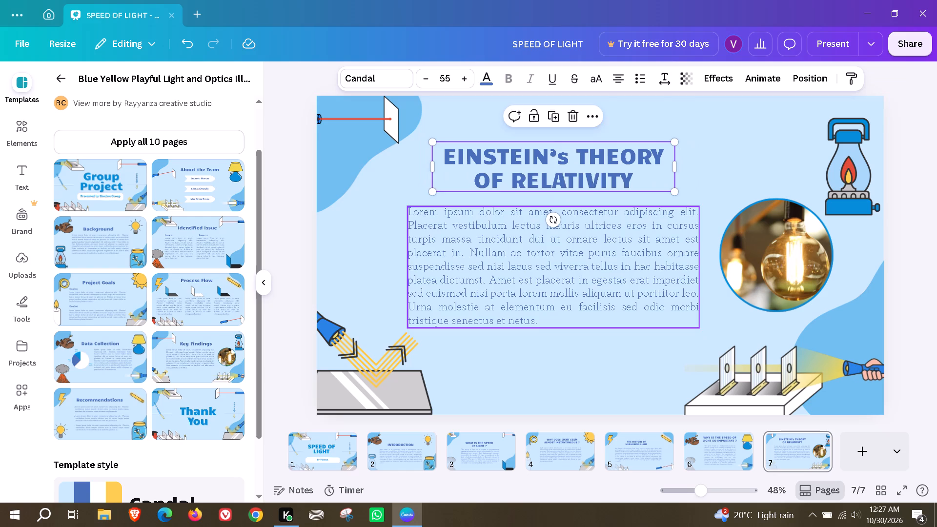
Replace page 7's placeholder paragraph with Magic Write text from the prompt "generate 5-6 lines on einstein's theory of relativity".
double_click(482, 264)
left_click(586, 183)
scroll(628, 335, "down", 2)
left_click(628, 458)
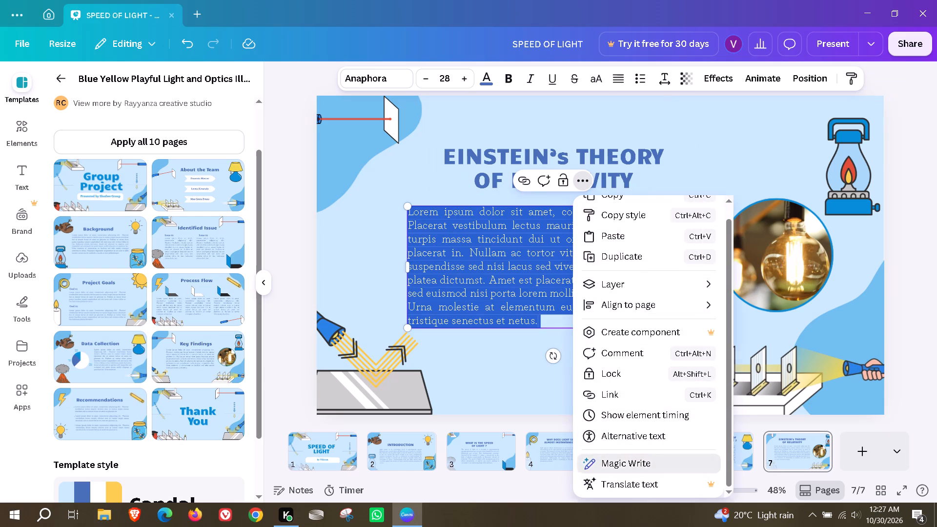
left_click(632, 215)
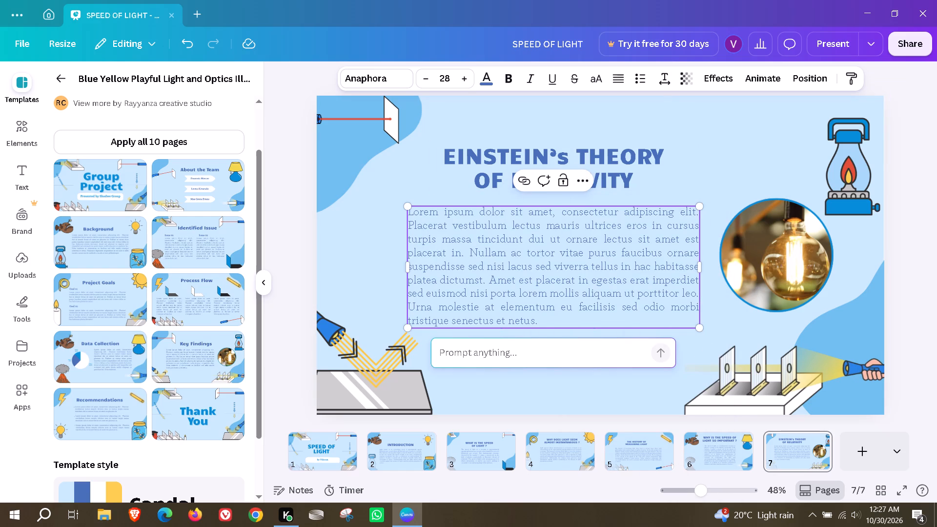
type("generate")
key("space")
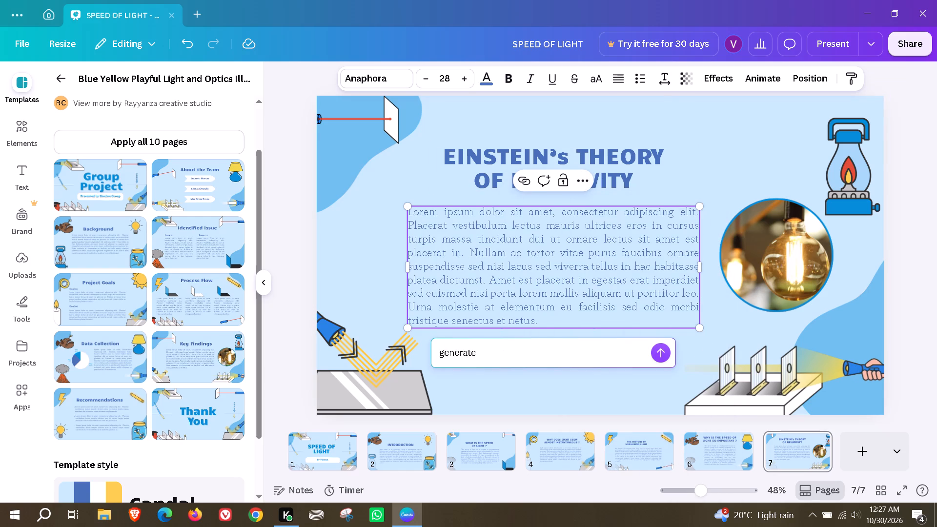
key("minus")
key("BackSpace")
type("5-6 lines on")
key("space")
type("ei")
type("ns")
type("tein;")
key("BackSpace")
type("'s theory of relat")
type("ivity")
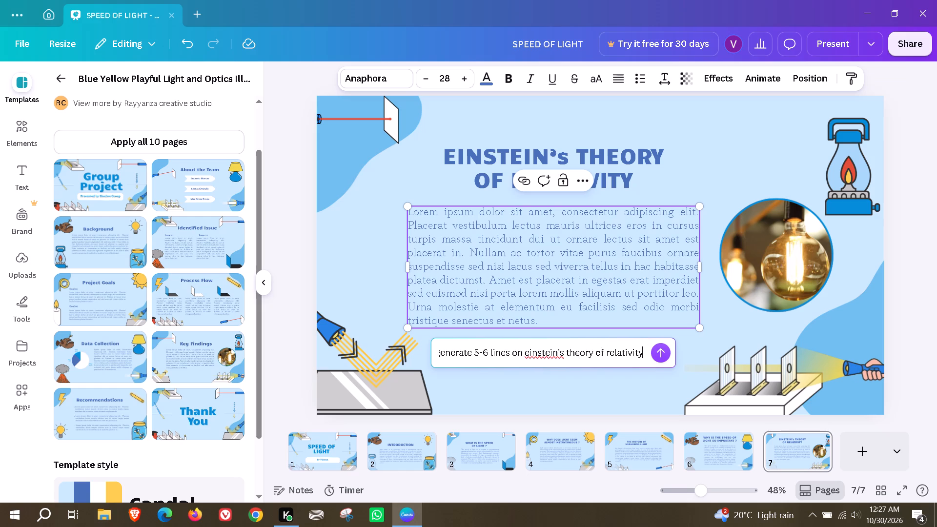
key("Return")
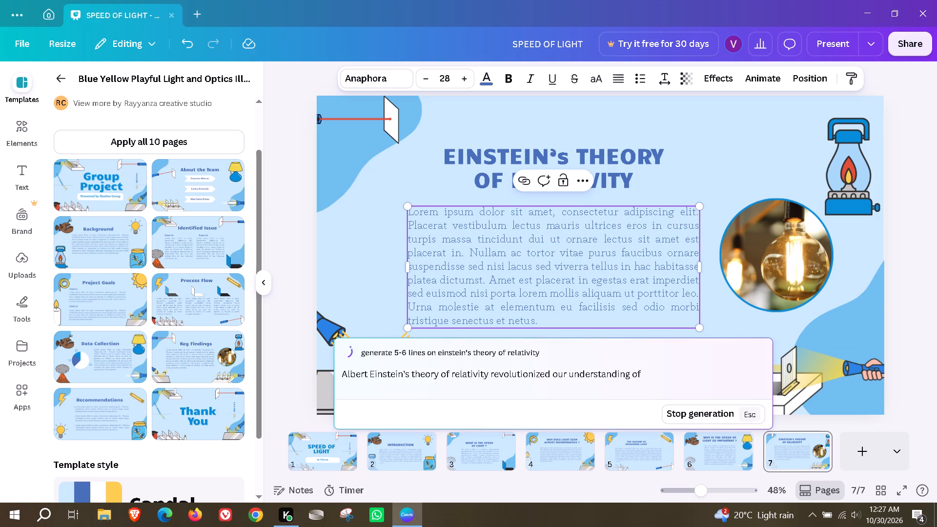
left_click(723, 339)
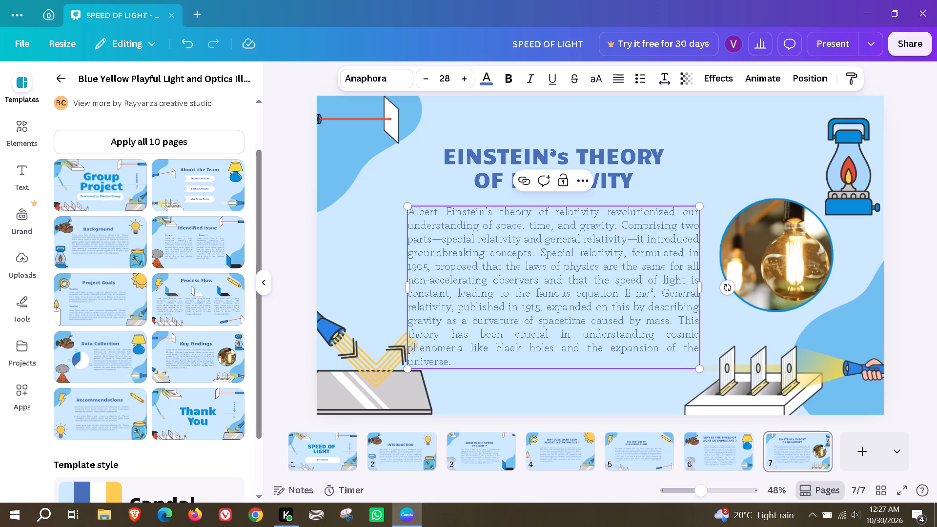
Scale down page 7's paragraph and move it clear of the flashlight-and-mirror illustration, keeping it beside the bulb photo.
left_click_drag(697, 374, 679, 346)
left_click(594, 380)
left_click_drag(579, 318, 605, 315)
Shrink page 7's heading to font size 51 and centre it above the repositioned paragraph.
left_click(629, 170)
left_click_drag(676, 191, 660, 181)
left_click(697, 171)
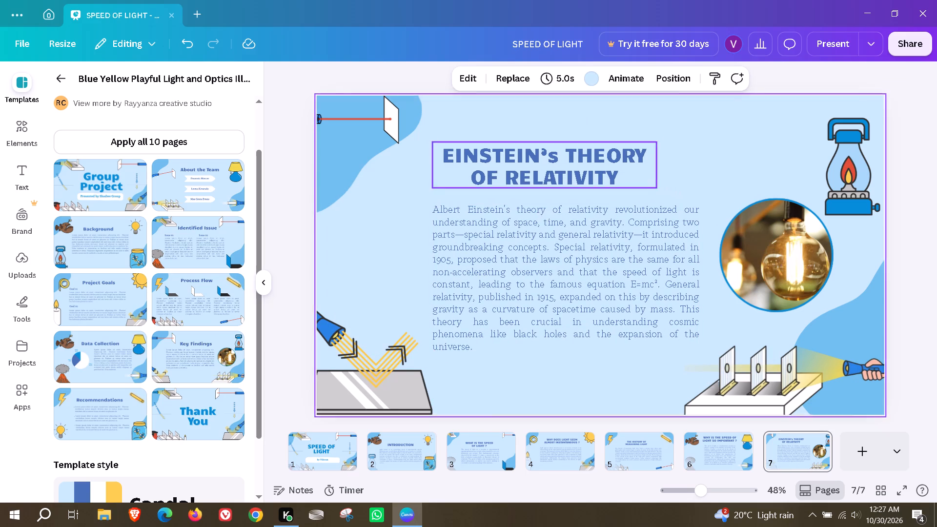
left_click_drag(573, 162, 595, 163)
left_click(701, 182)
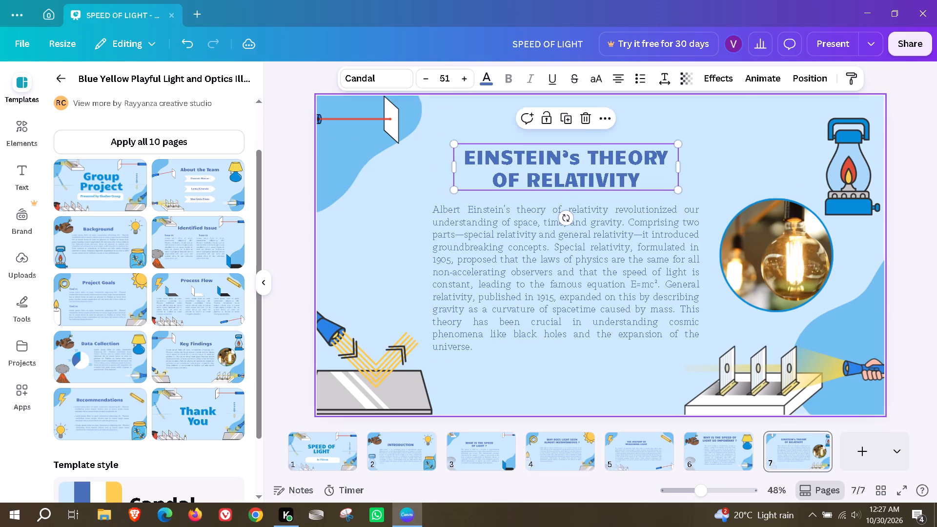
Add the template's Recommendations page as a new page 8 and change its heading to "CAN ANYTHING TRAVEL FASTER THAN LIGHT ?".
scroll(733, 457, "down", 1)
scroll(174, 384, "down", 1)
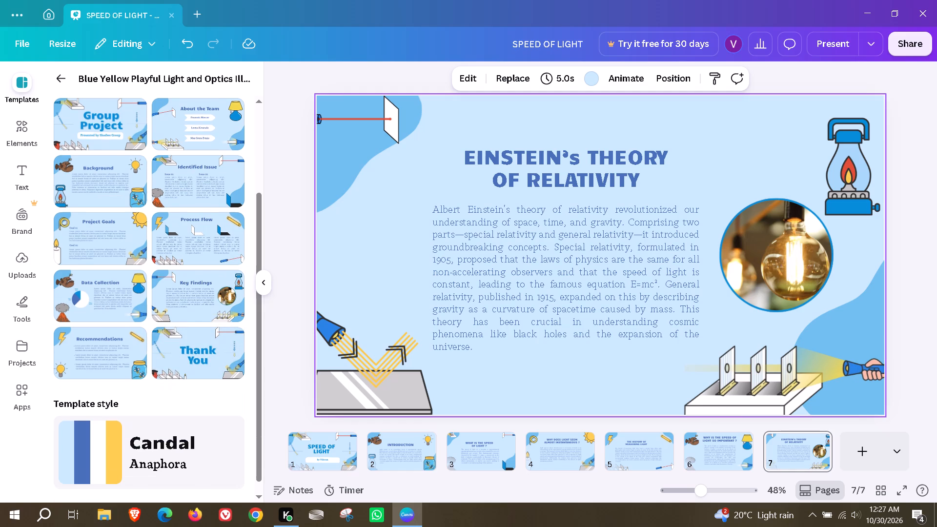
left_click(97, 365)
left_click(550, 297)
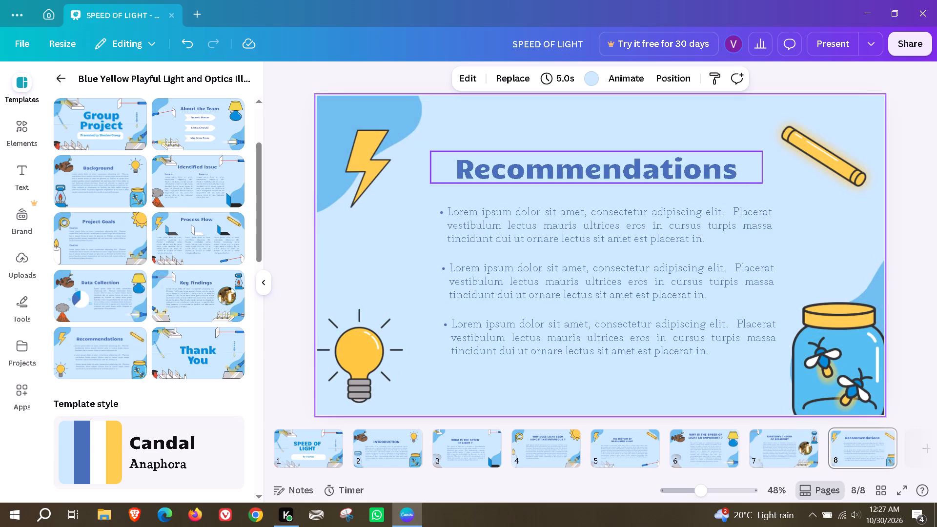
double_click(544, 173)
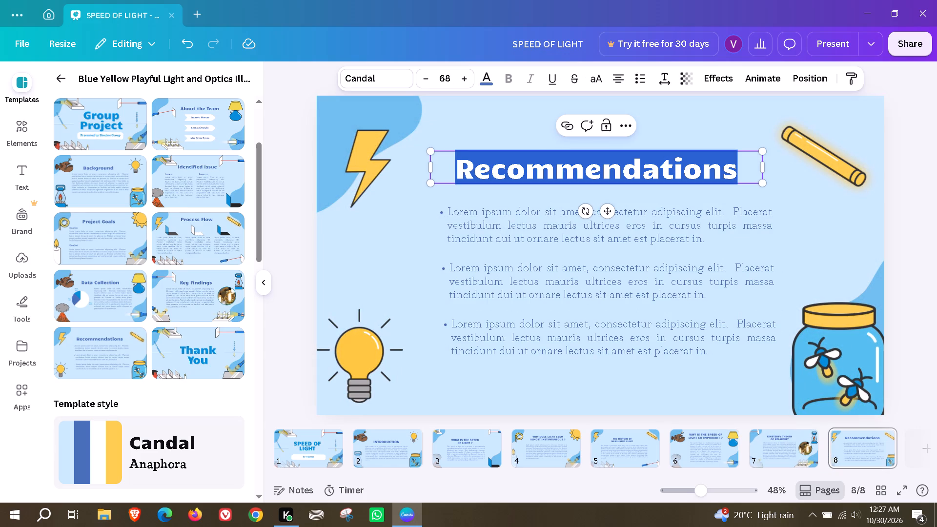
type("CAN ANT")
key("shift+BackSpace")
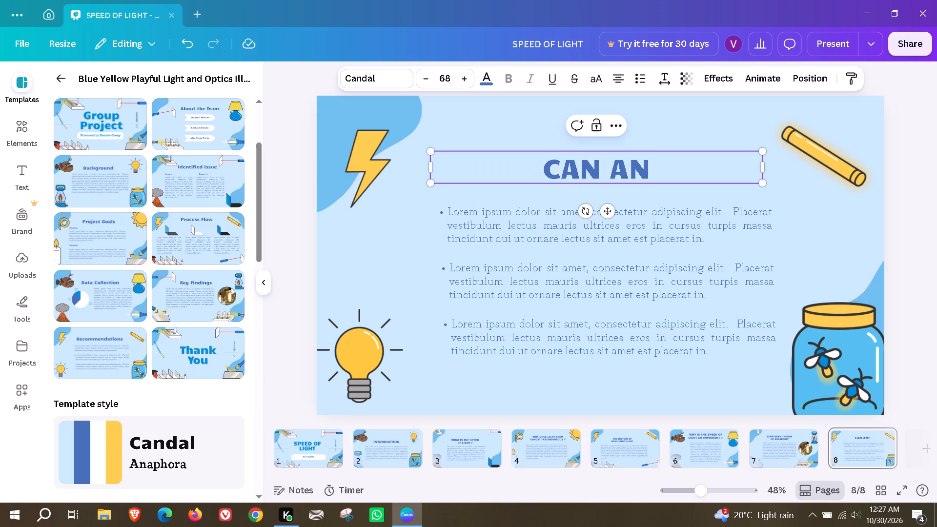
type("YTHIG")
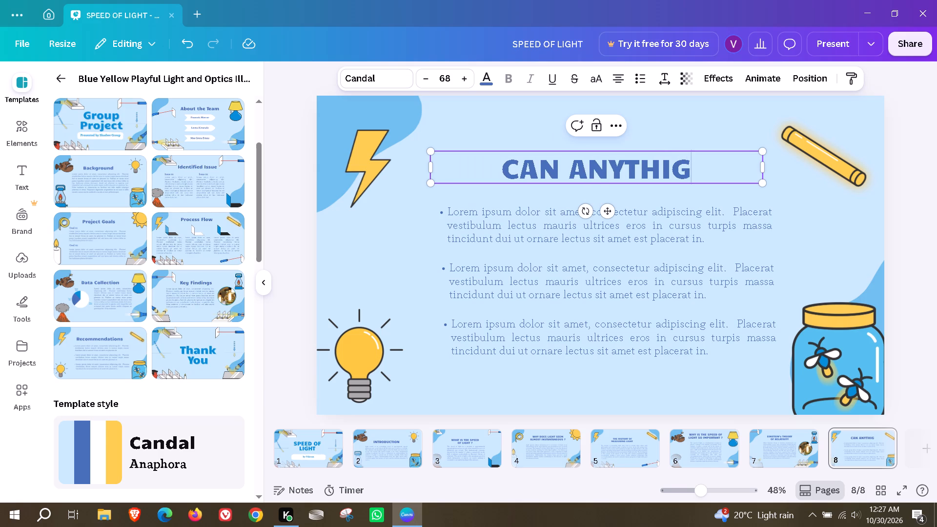
key("shift+BackSpace")
type("NG TRAVEL FASTER THNA")
key("shift+BackSpace")
key("shift+BackSpace")
type("AN")
key("space")
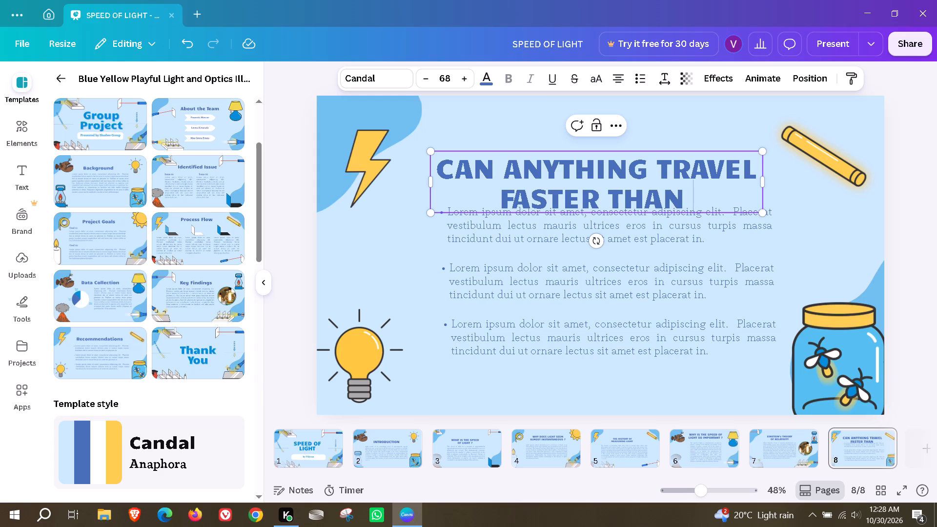
type("LIGH")
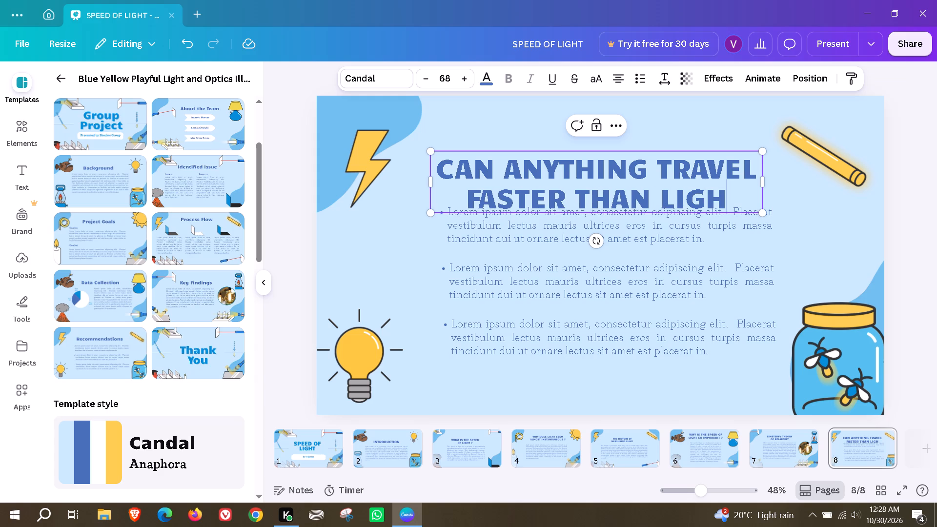
key("shift+t")
key("space")
type("?")
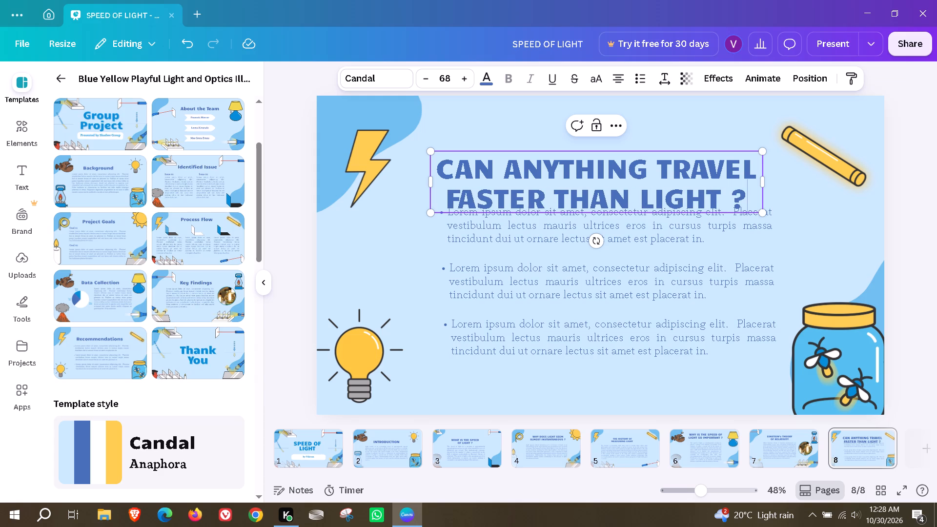
Shrink page 8's heading to font size 54.8 and centre it above the bulleted text.
left_click_drag(764, 214, 705, 170)
left_click(727, 172)
left_click_drag(603, 169, 638, 161)
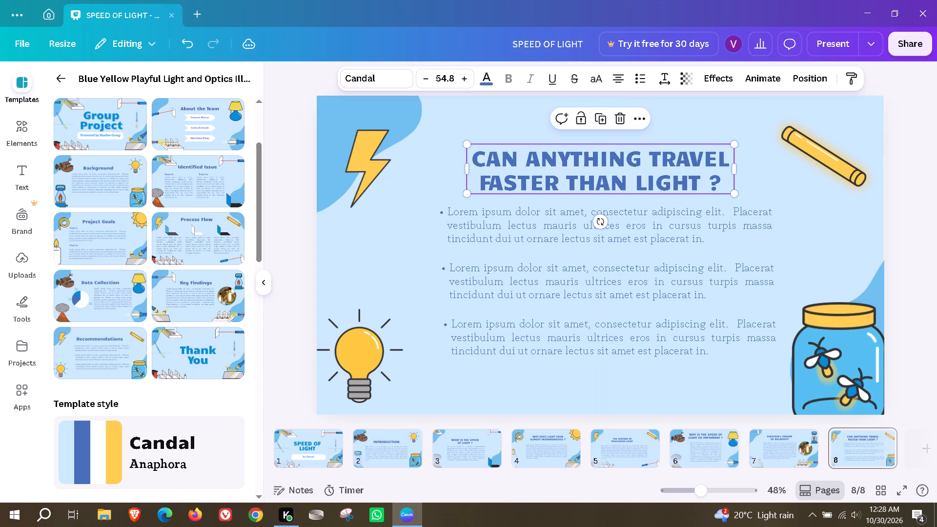
Delete page 8's first two placeholder bullet paragraphs and move the remaining one up beneath the heading.
left_click(518, 243)
left_click(619, 176)
left_click(545, 273)
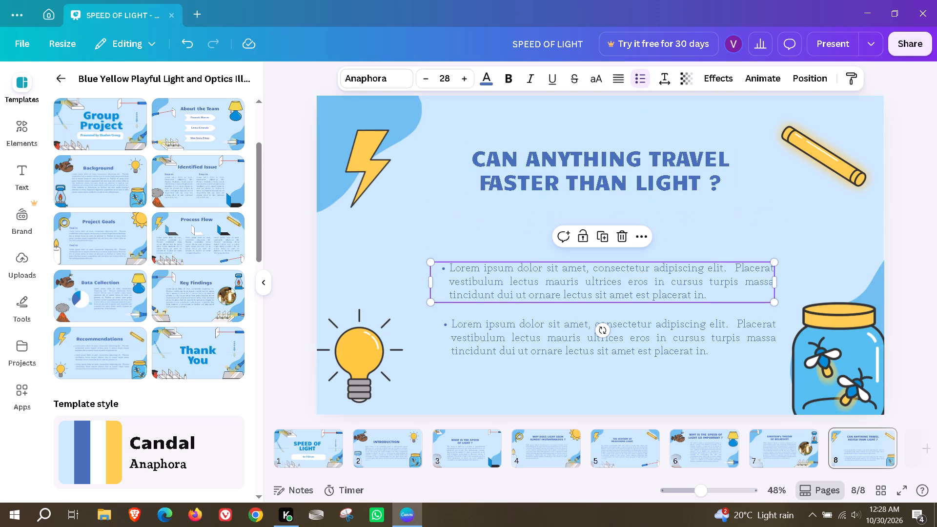
left_click(621, 238)
left_click_drag(576, 329, 562, 247)
Replace page 8's remaining bullet text with Magic Write text from the prompt "generate 5-6 lines on can anything travel faster than light ?".
left_click(562, 247)
left_click(616, 211)
scroll(697, 349, "down", 3)
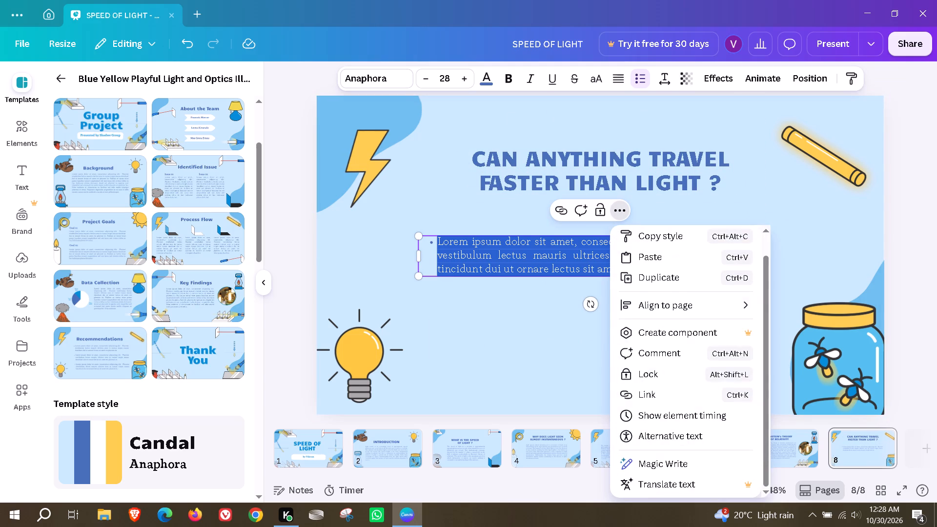
left_click(653, 455)
left_click(674, 250)
type("generaye")
key("BackSpace")
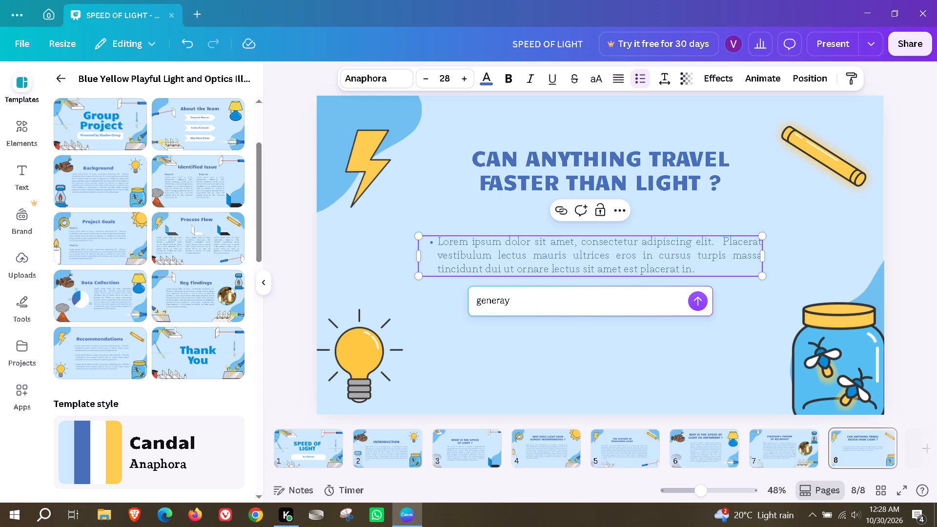
key("BackSpace")
type("te")
key("space")
type("5-6 lie")
key("BackSpace")
type("nes")
key("space")
type("on can anything travel faster than ligjt")
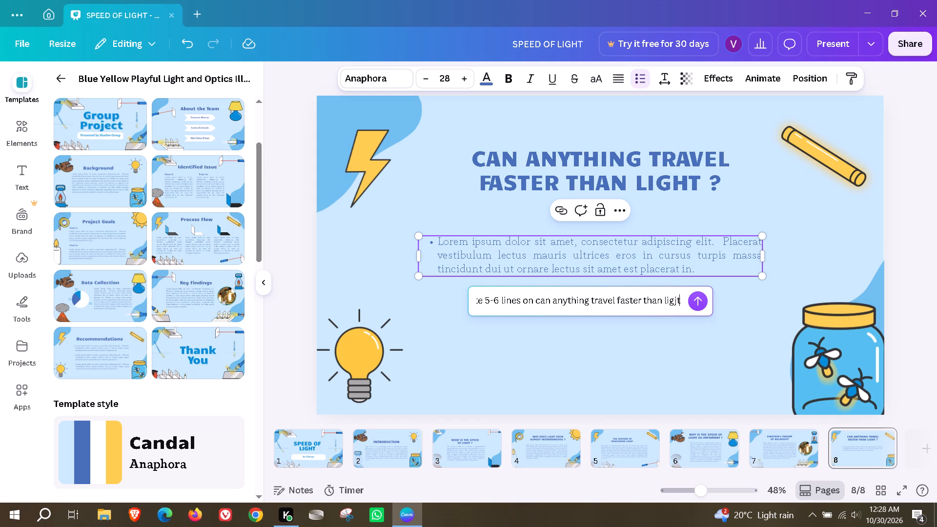
key("BackSpace")
key("BackSpace")
type("ht")
key("space")
type("?")
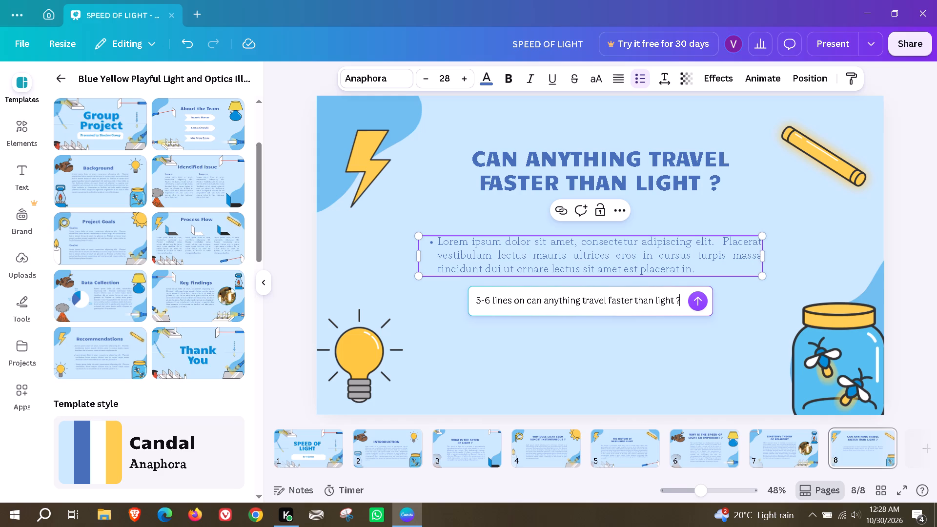
key("Return")
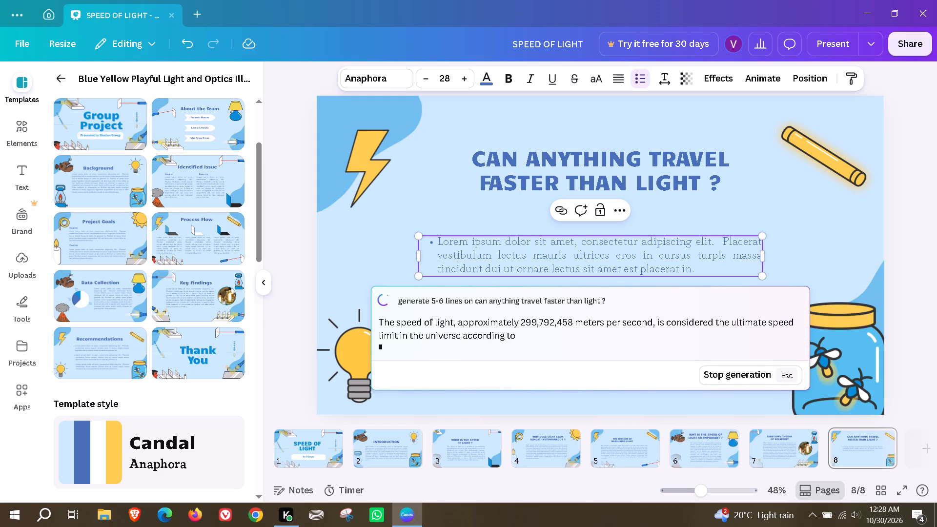
left_click(748, 446)
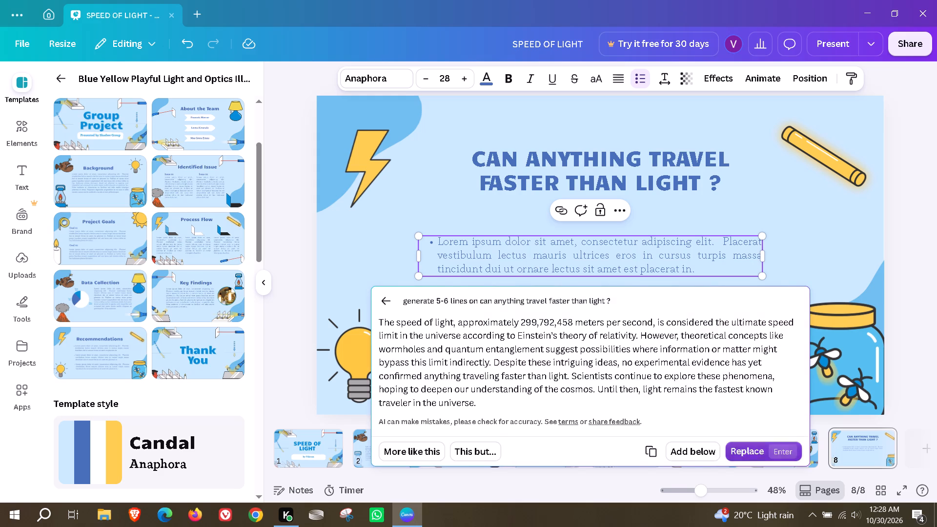
Scale page 8's paragraph down to font size 25.7 and centre it under the heading, between the bulb and the firefly jar.
left_click_drag(759, 374, 740, 332)
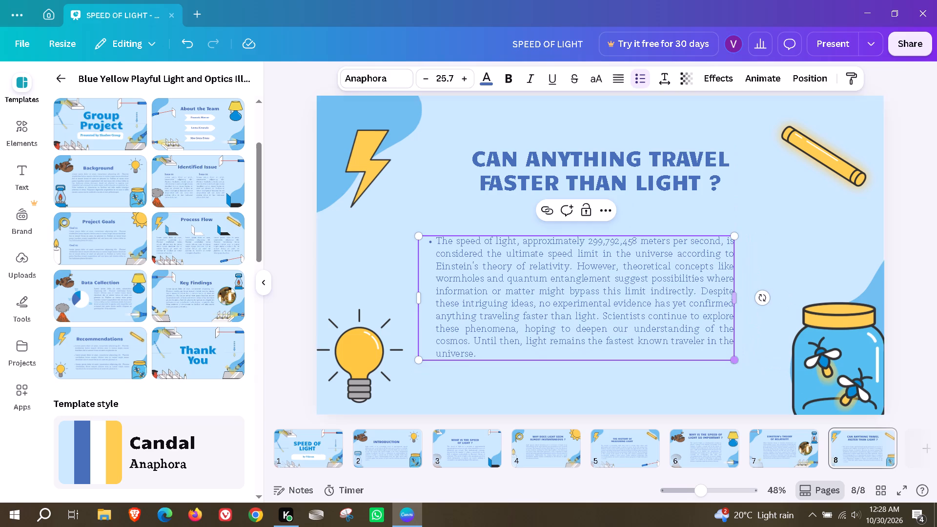
left_click(667, 387)
left_click_drag(628, 318, 646, 302)
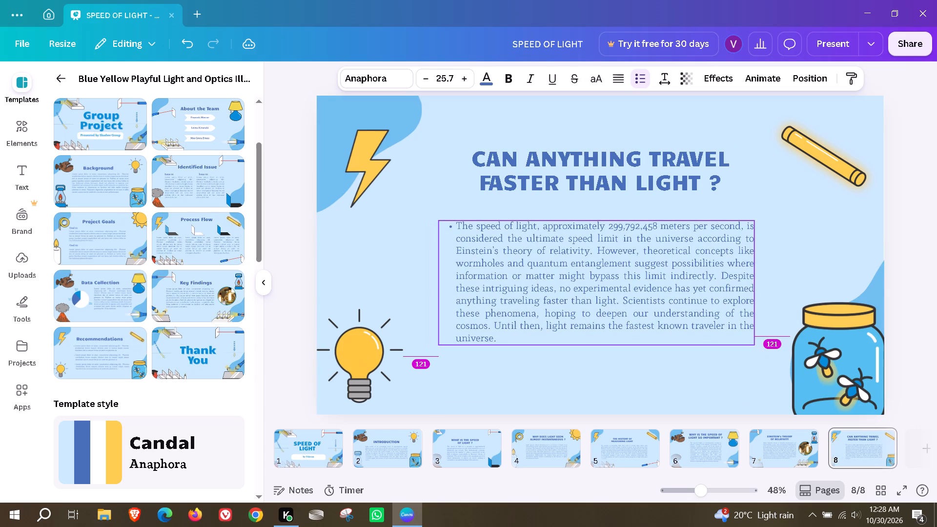
left_click_drag(646, 302, 645, 302)
Add the template's Background page as a new page 9 and change its heading to "DOES LIGHT ALWAYS TRAVEL AT THE SAME SPEED?".
scroll(175, 305, "up", 2)
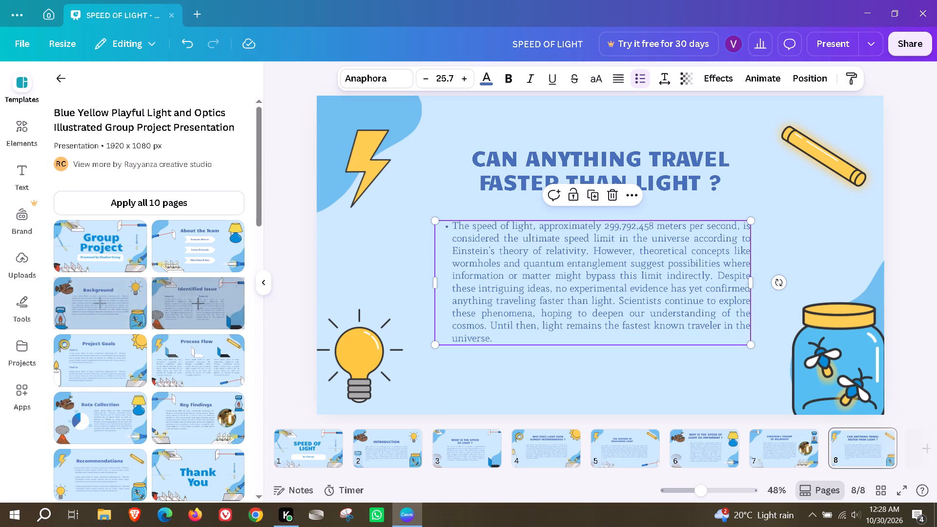
left_click(108, 299)
left_click(539, 300)
double_click(583, 180)
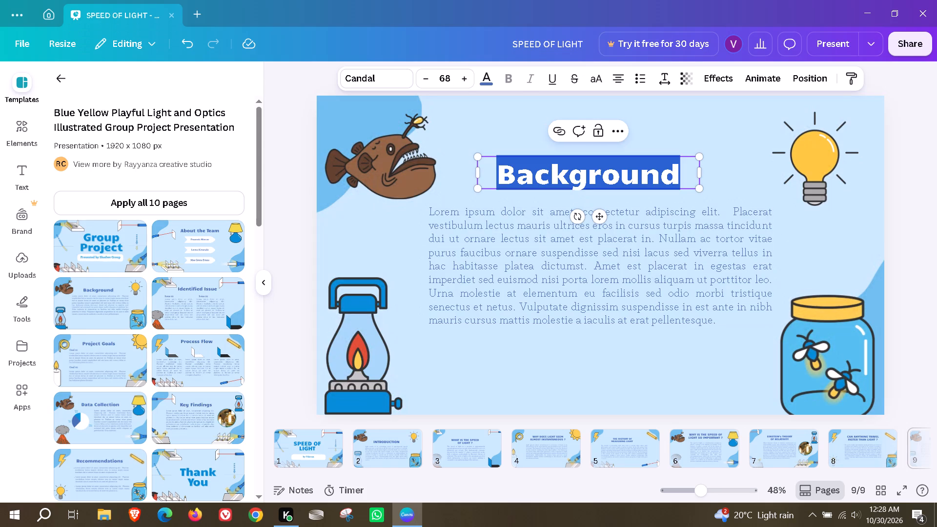
type("DOES LG")
key("shift+BackSpace")
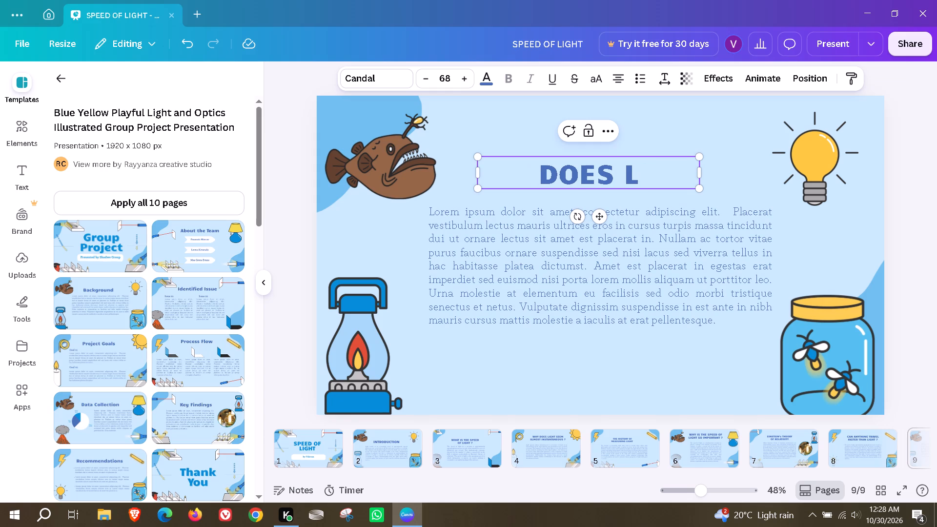
type("IGHT")
key("space")
type("ALWAYS TRAVEL")
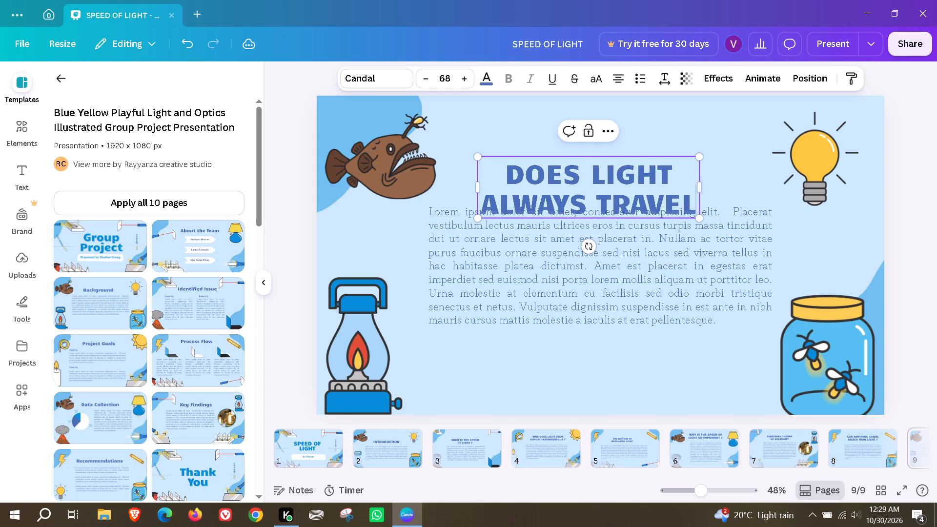
key("space")
type("ST TEH")
key("shift+BackSpace")
key("shift+BackSpace")
key("shift+BackSpace")
key("shift+BackSpace")
key("shift+BackSpace")
key("shift+BackSpace")
key("shift+BackSpace")
key("shift+BackSpace")
type("AT THE SAME")
key("space")
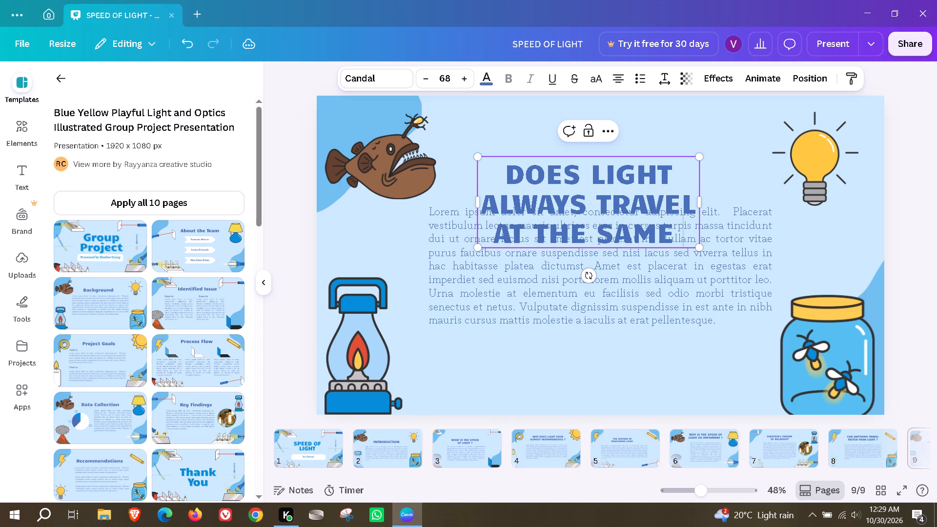
type("SPEED?")
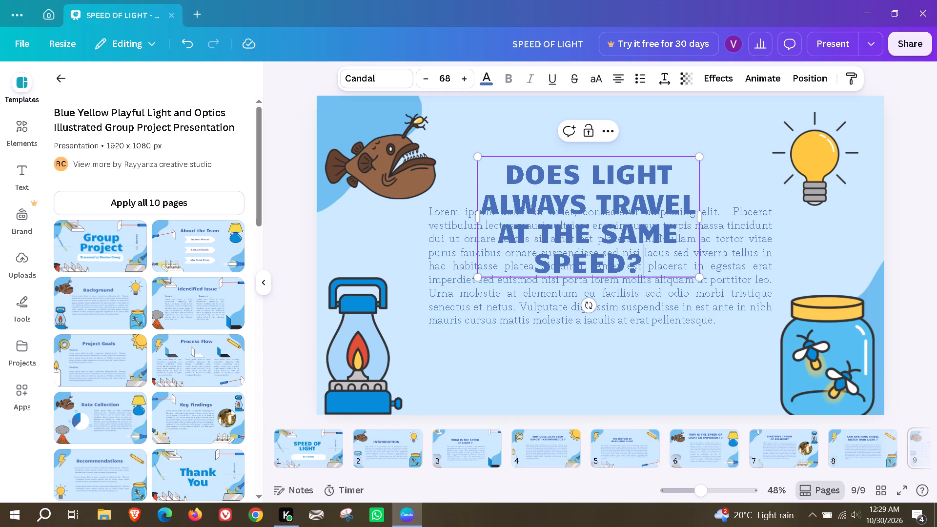
Shrink page 9's heading to font size 55.6, widen its box to fit three lines and move it up clear of the paragraph.
left_click_drag(702, 277, 677, 229)
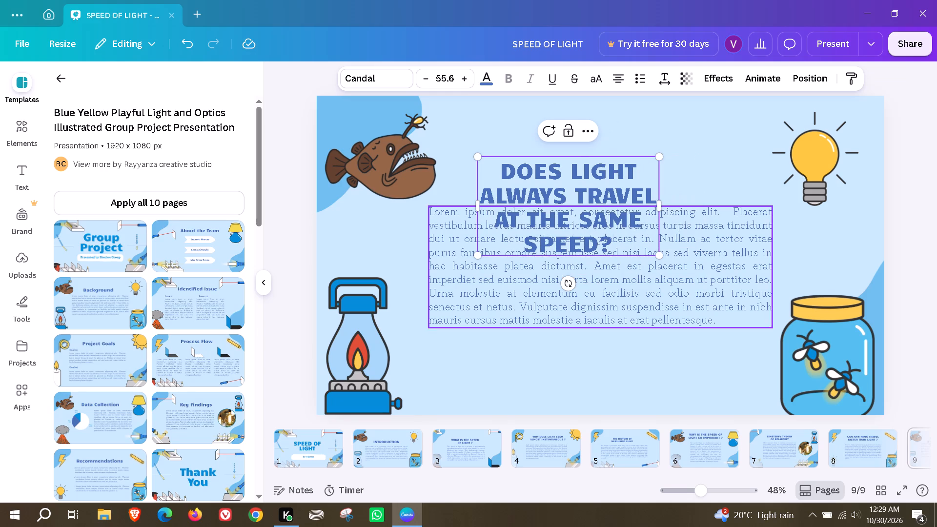
left_click_drag(665, 207, 751, 195)
left_click_drag(664, 194, 657, 178)
left_click(682, 119)
left_click_drag(656, 176, 652, 141)
Replace page 9's placeholder paragraph with Magic Write text from the prompt "generate 5-6 lines on why does light always travel at the same speed?".
double_click(611, 272)
left_click(631, 181)
scroll(683, 352, "down", 3)
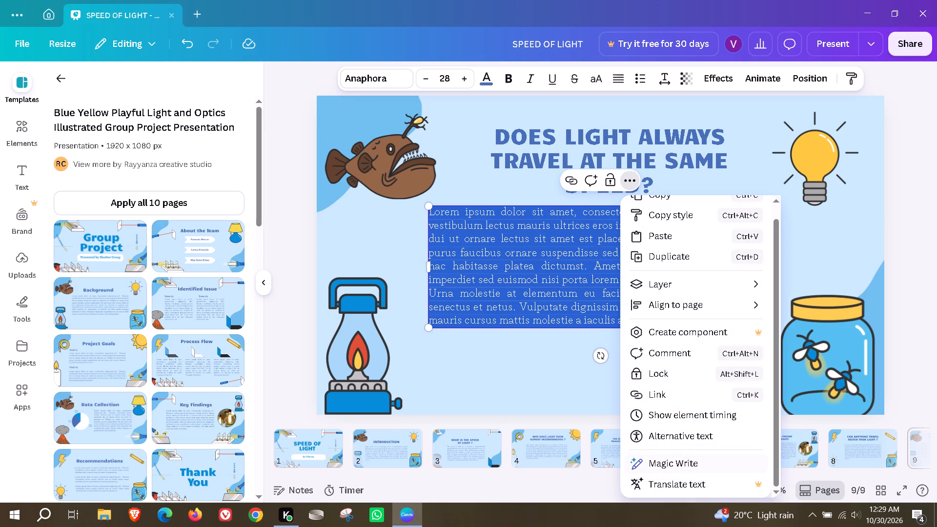
left_click(657, 467)
left_click(678, 216)
type("generatt")
key("BackSpace")
type("e 6-7")
key("BackSpace")
key("BackSpace")
key("BackSpace")
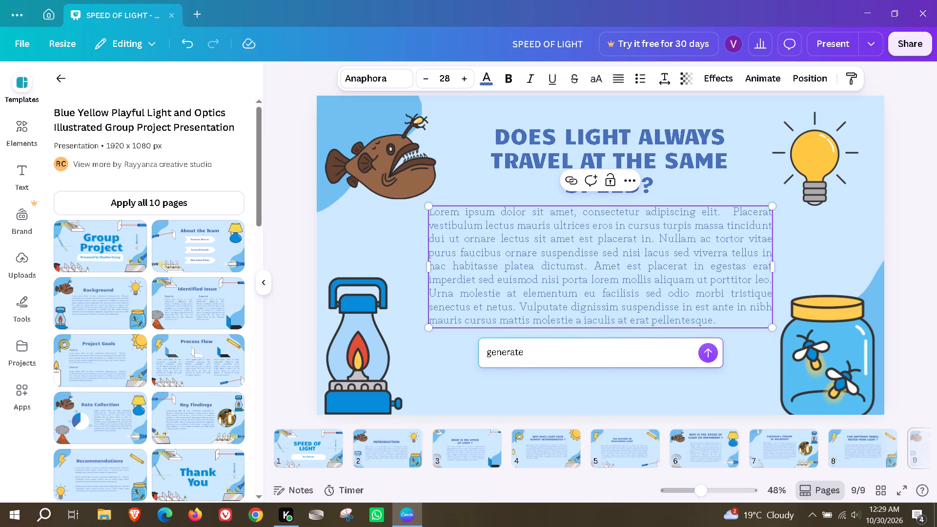
type("5-6 lines on")
key("space")
type("why de")
key("BackSpace")
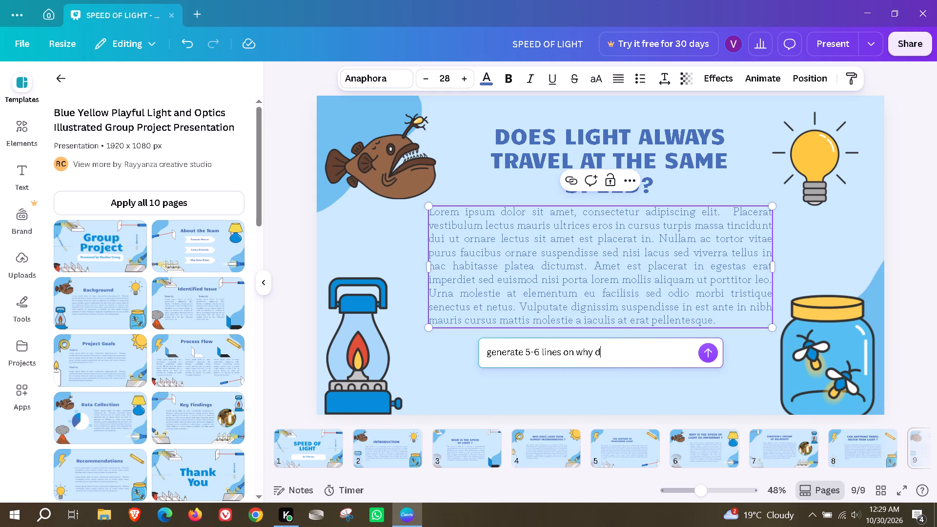
type("eo")
key("BackSpace")
key("BackSpace")
type("os")
key("BackSpace")
type("es light alwa")
type("ys trave")
type("l at the same speed")
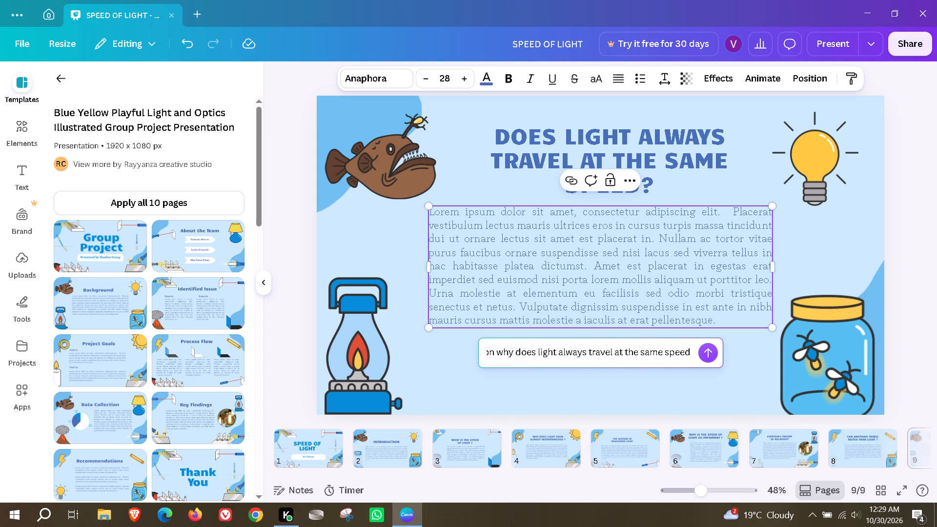
key("shift+question")
key("Return")
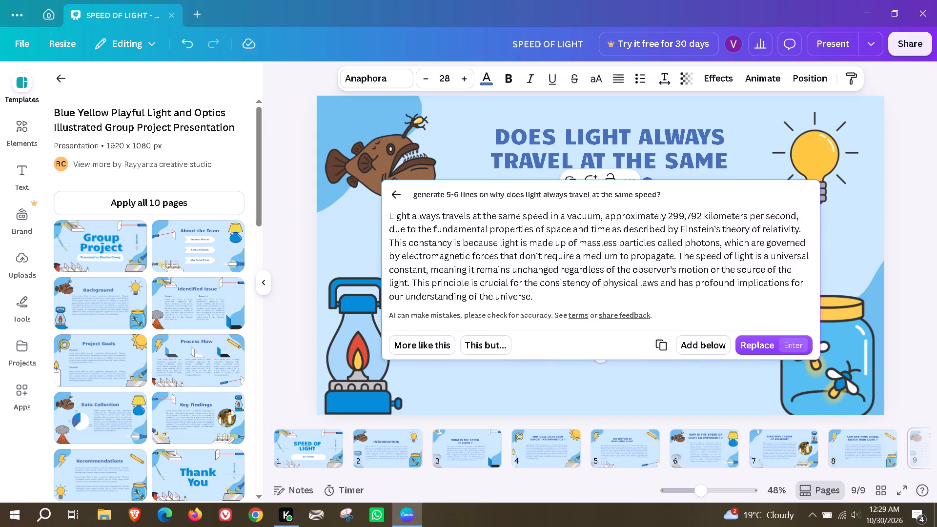
left_click(754, 348)
left_click(671, 357)
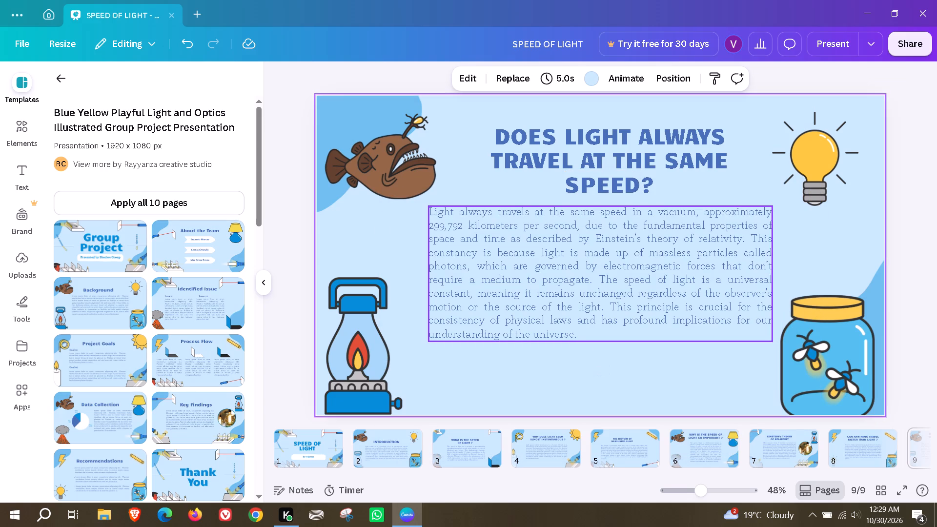
Add the template's Project Goals page as a new page 10 and change its heading to "LIGHT-YEAR".
scroll(771, 450, "down", 7)
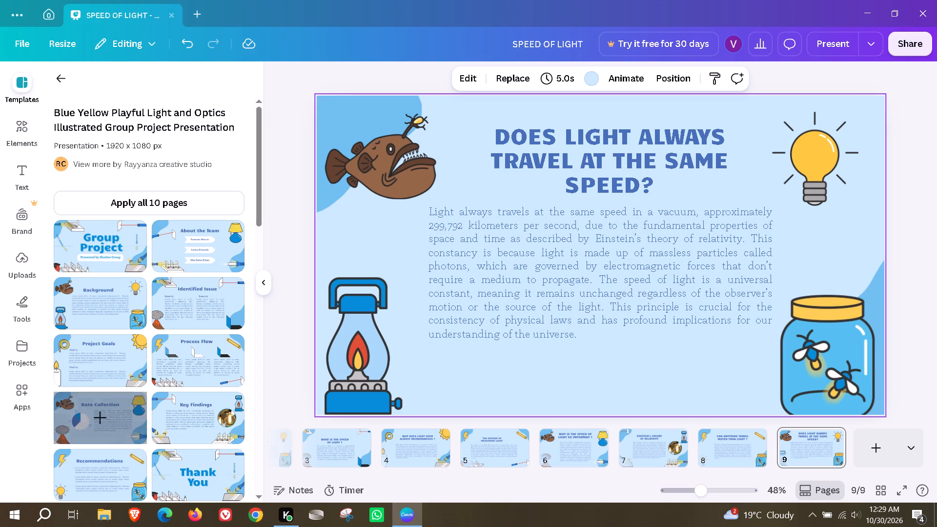
scroll(186, 383, "down", 2)
left_click(107, 253)
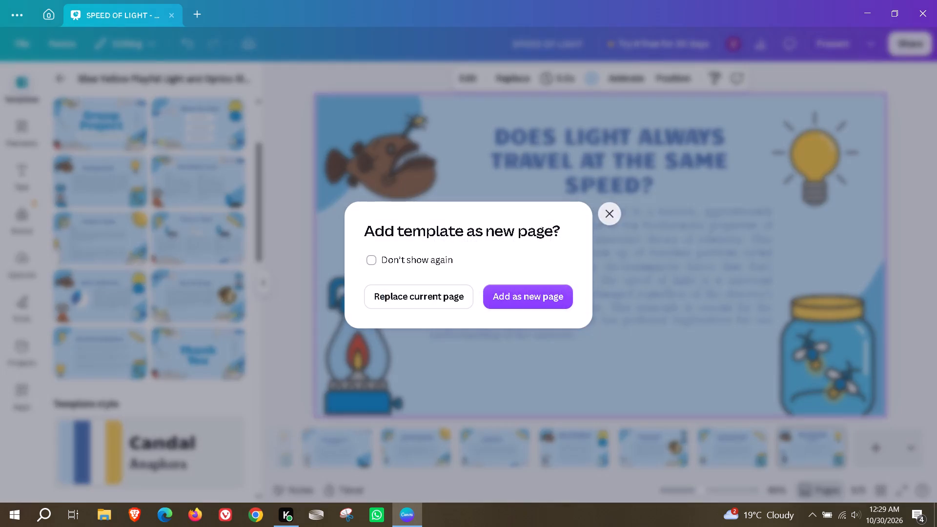
left_click(531, 300)
left_click(579, 170)
double_click(584, 154)
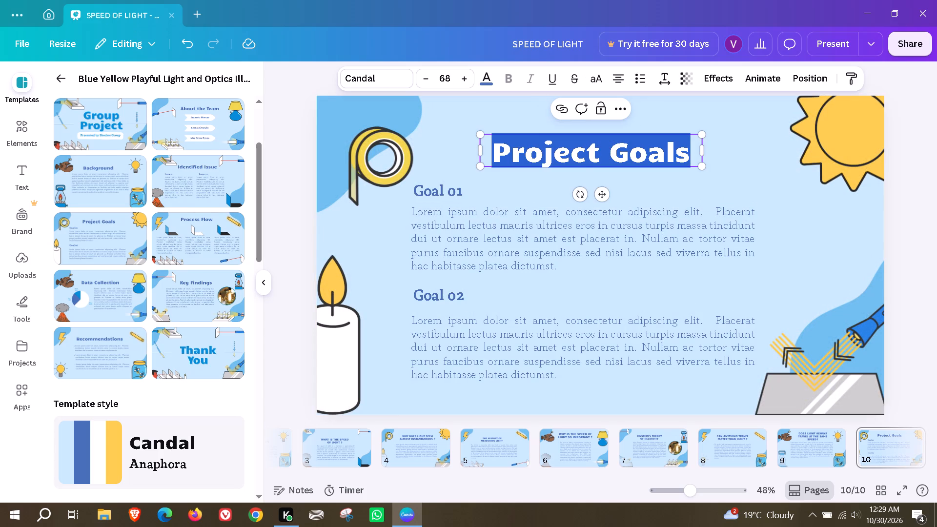
type("LIGHT-YEAR")
key("space")
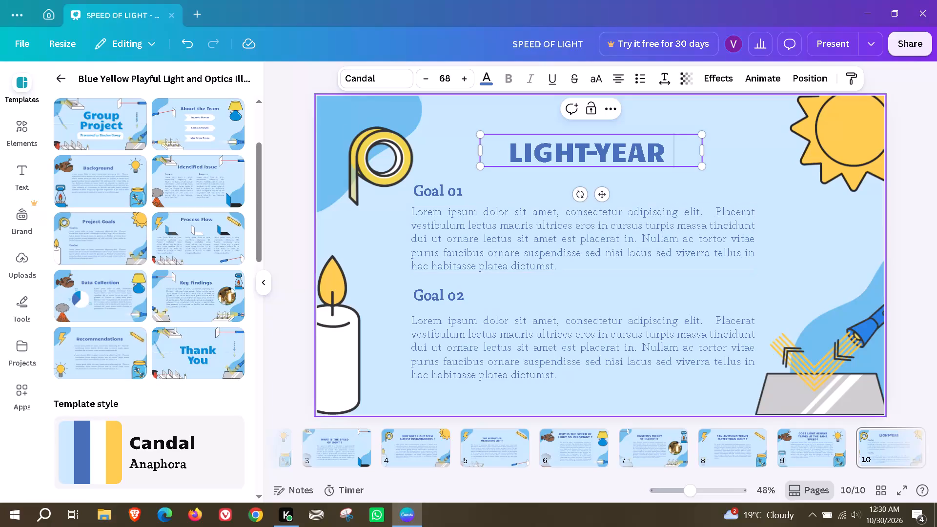
Delete page 10's Goal 01 subheading and paragraph and the Goal 02 subheading, and move the remaining paragraph up beneath the heading.
left_click(431, 193)
left_click(518, 159)
left_click(523, 255)
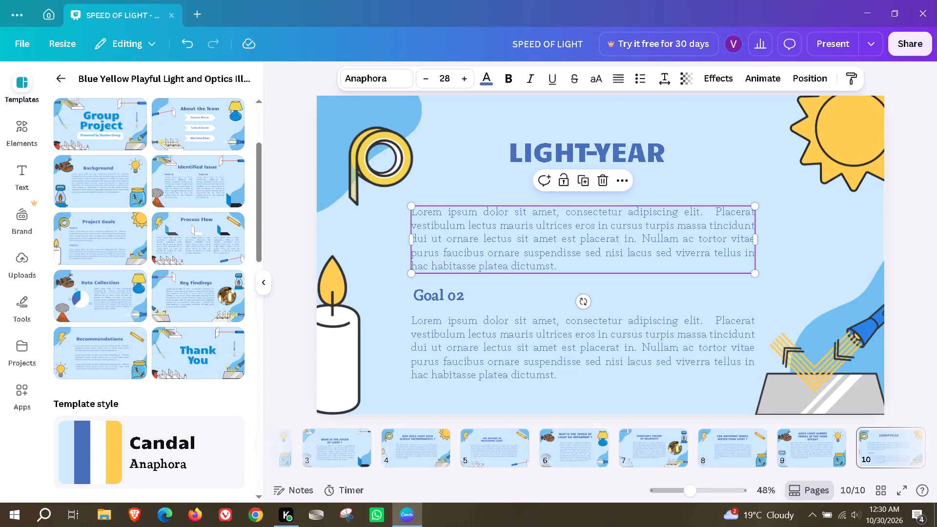
left_click(605, 174)
left_click(466, 289)
left_click(526, 270)
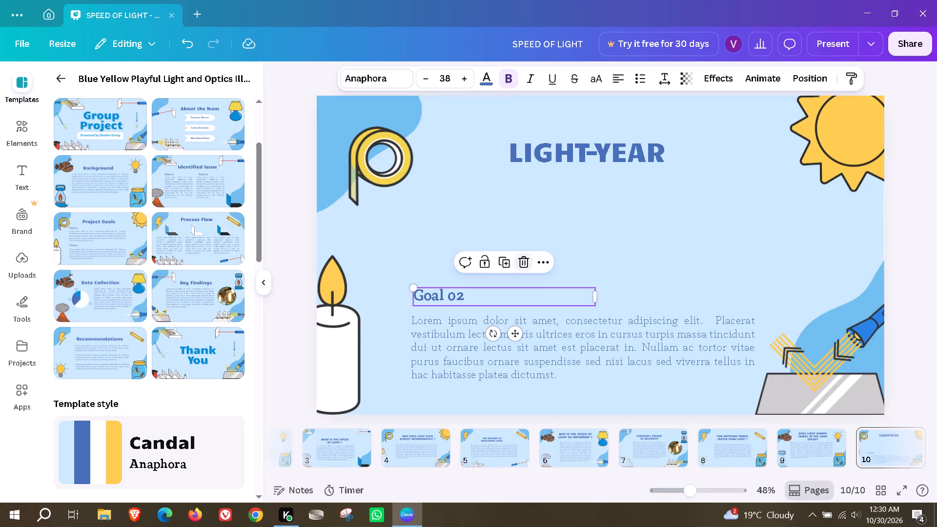
left_click_drag(555, 336, 544, 247)
Replace page 10's placeholder paragraph with Magic Write text from the prompt "generate 5-6 lines and explain light - year and measuring cosmic distance".
double_click(553, 255)
left_click(605, 193)
scroll(677, 435, "down", 3)
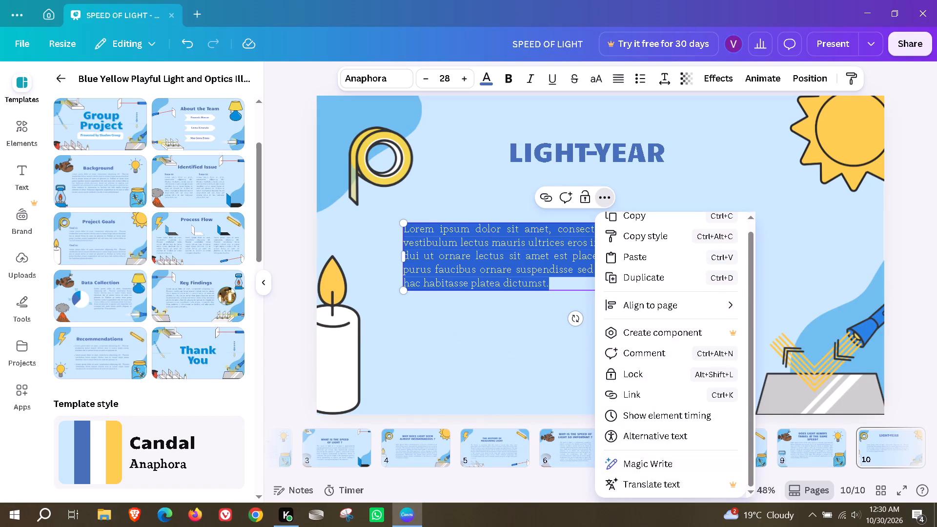
left_click(660, 466)
left_click(637, 234)
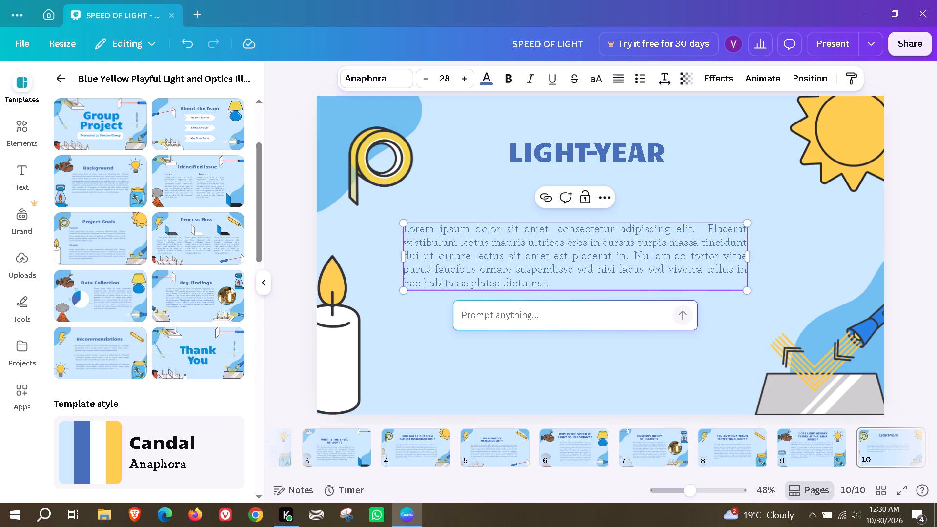
type("generaye")
key("BackSpace")
key("BackSpace")
type("te")
key("space")
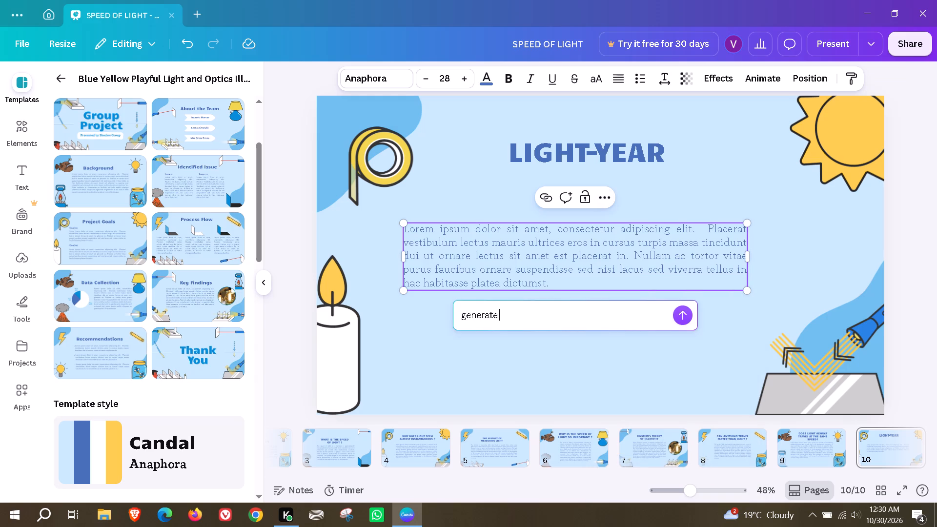
type("5-")
key("7")
key("BackSpace")
type("6 lines and explain light - yae")
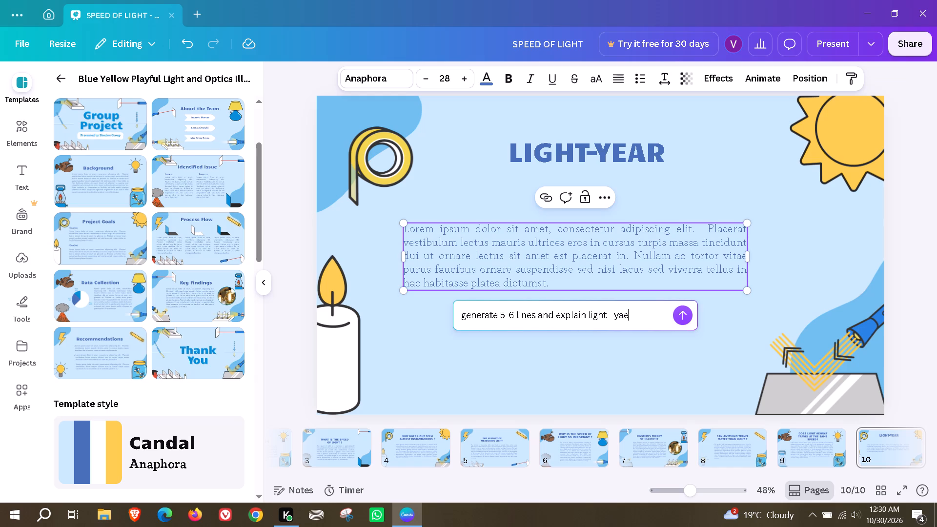
key("BackSpace")
key("BackSpace")
type("ear and")
key("space")
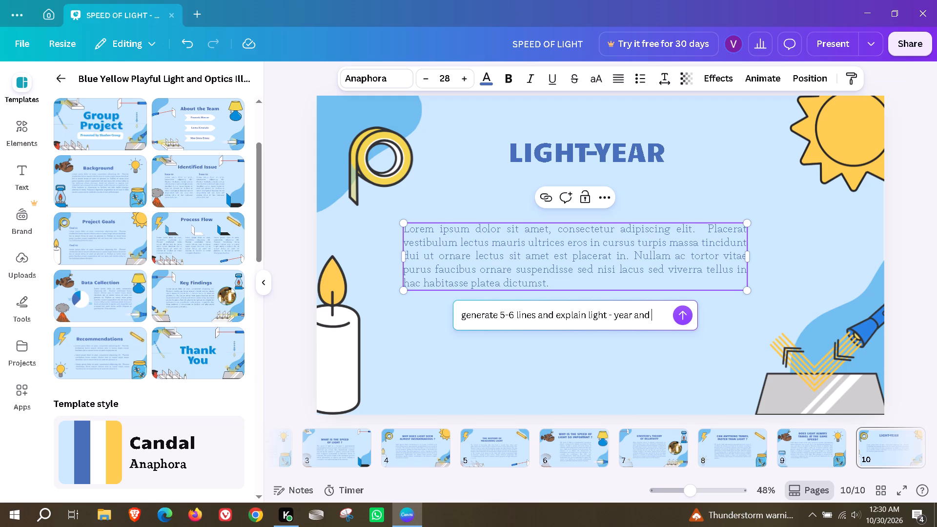
type("me")
type("asuring o")
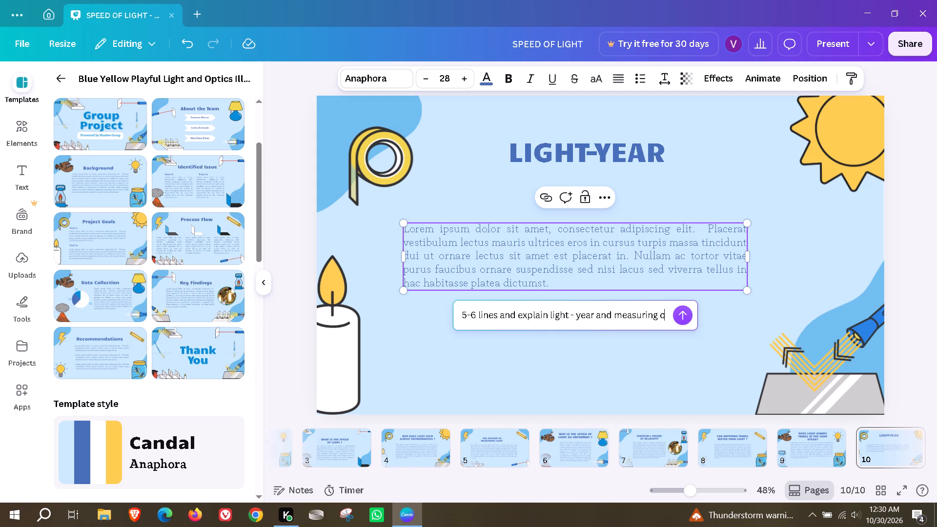
key("BackSpace")
type("cosmic distance")
key("Return")
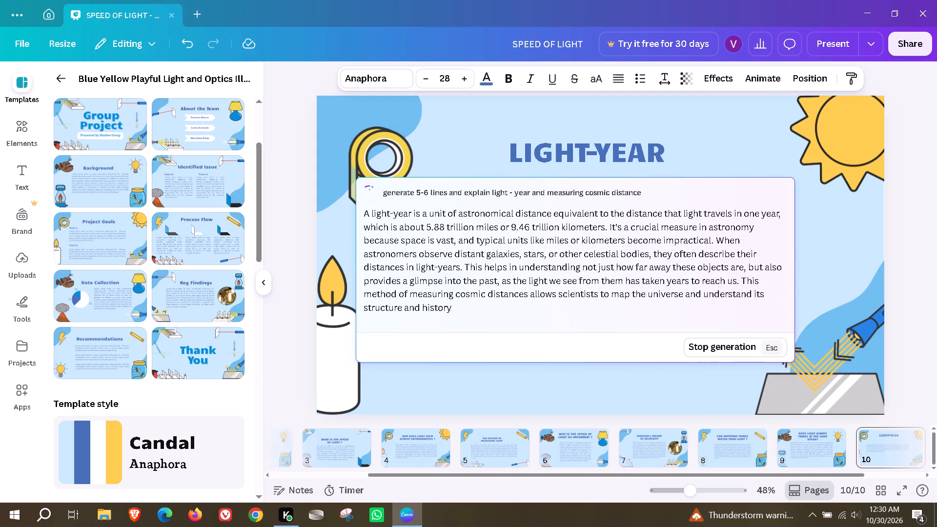
left_click(736, 359)
Widen page 10's paragraph box slightly and move the "LIGHT-YEAR" heading down to sit just above the text.
left_click_drag(748, 298, 760, 300)
left_click(700, 186)
left_click_drag(599, 148, 593, 180)
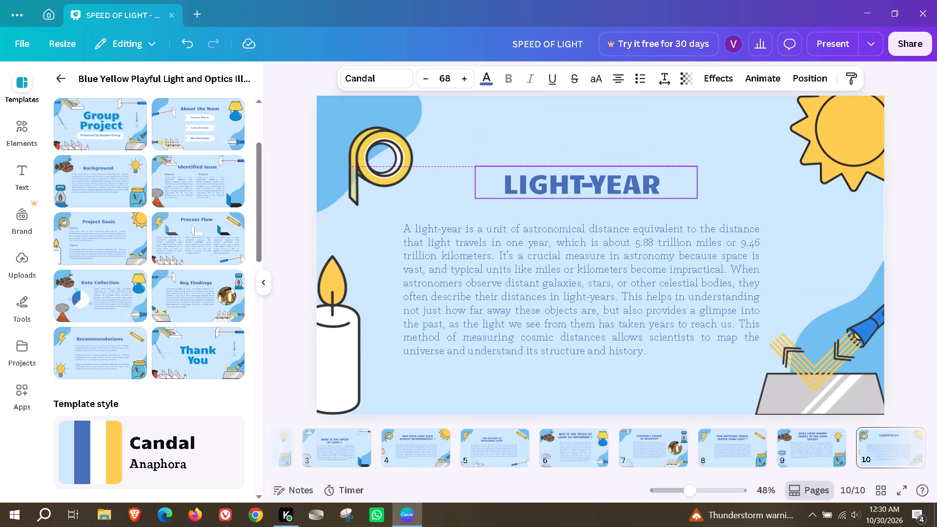
left_click_drag(593, 180, 605, 189)
left_click(770, 194)
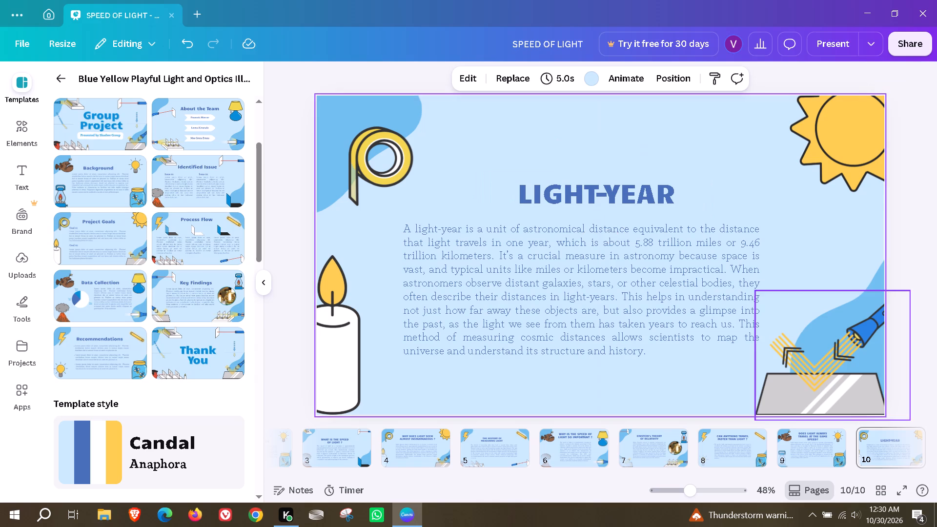
Add the template's Recommendations page as a new page 11.
scroll(779, 470, "down", 2)
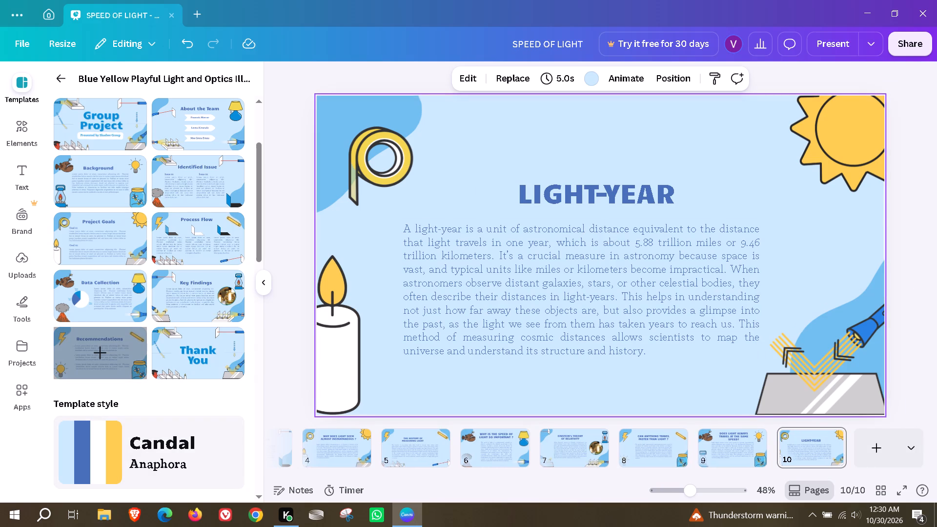
left_click(111, 345)
left_click(536, 303)
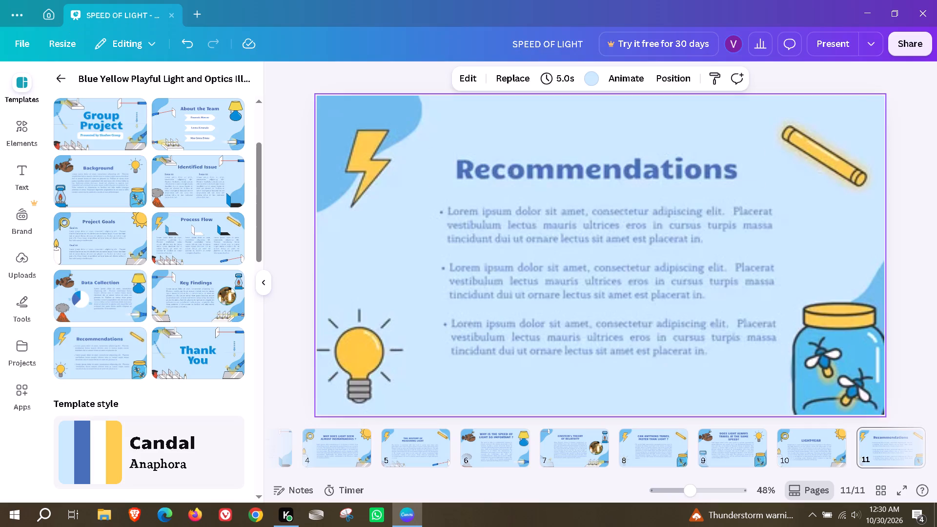
Change page 11's heading to "BLACK HOLES AND THE SPEED OF LIGHT" and move it up slightly.
double_click(608, 173)
type("BLACK HOLES AD")
key("shift+BackSpace")
type("ND TEH")
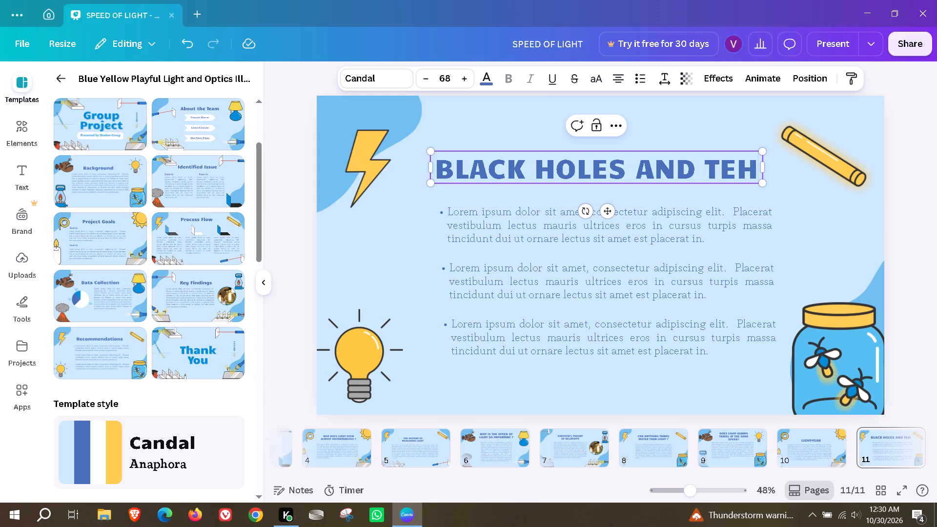
key("shift+BackSpace")
key("shift+BackSpace")
type("HE")
key("space")
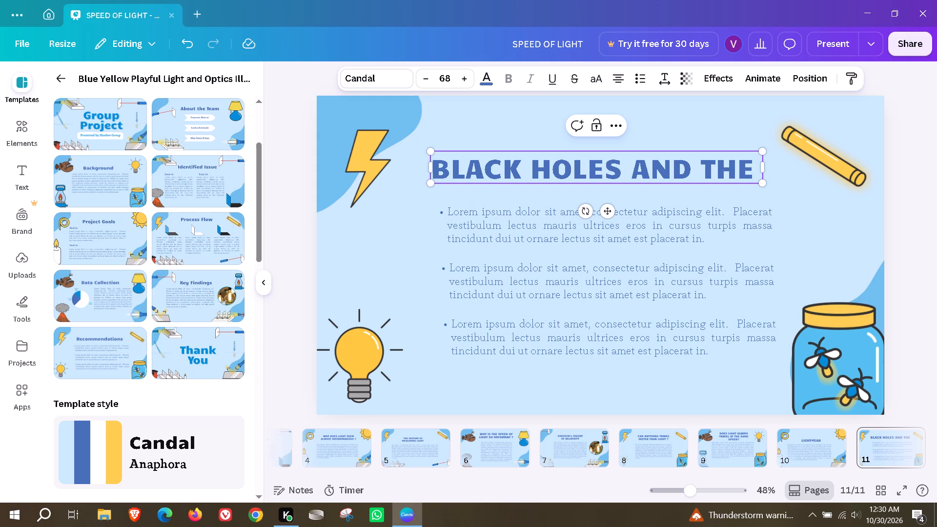
type("SPEED OF LIGHT")
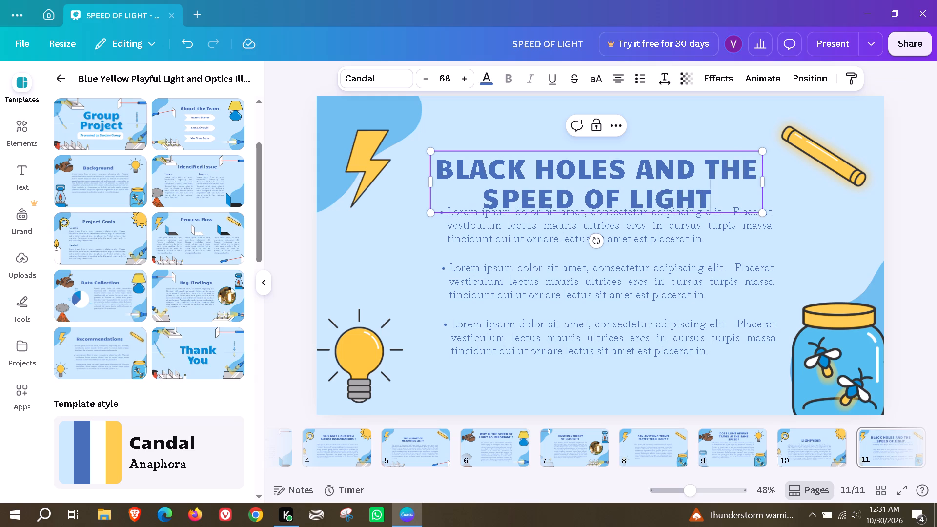
left_click(777, 224)
left_click_drag(660, 178, 660, 163)
Delete the first two bullet paragraphs on page 11 and move the remaining one up beneath the heading.
left_click(664, 229)
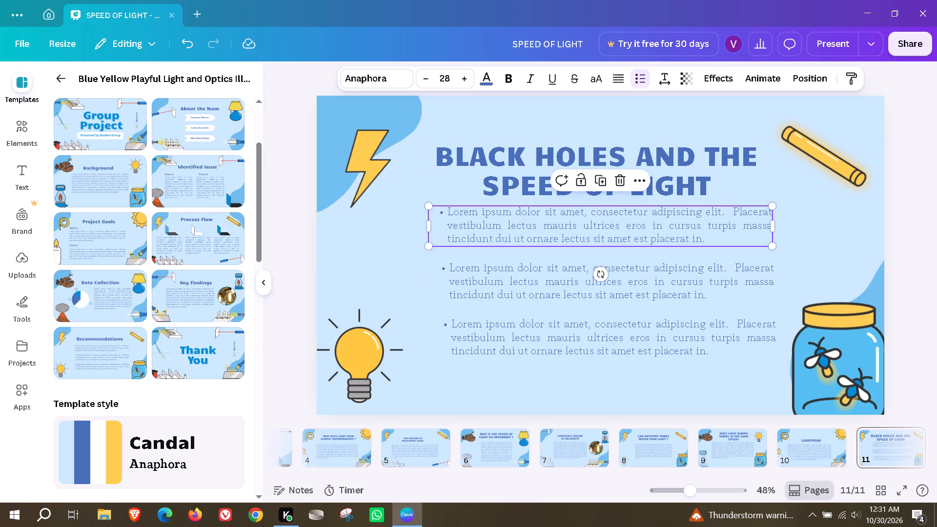
left_click(616, 187)
left_click(576, 286)
left_click(626, 237)
left_click_drag(634, 319, 616, 256)
Replace page 11's remaining placeholder bullet with Magic Write text from the prompt "generate 5-6 lines on black holes and the speed of light".
double_click(626, 271)
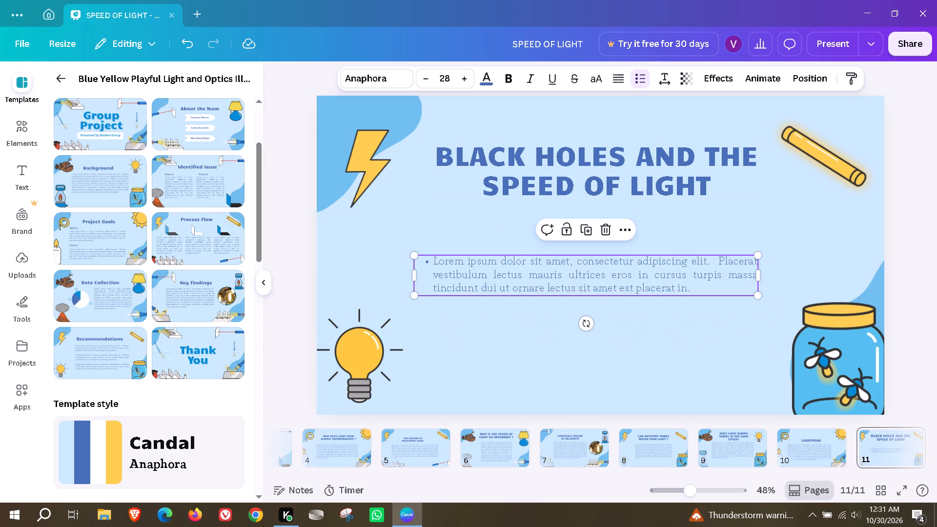
left_click(622, 231)
scroll(680, 451, "down", 3)
left_click(676, 457)
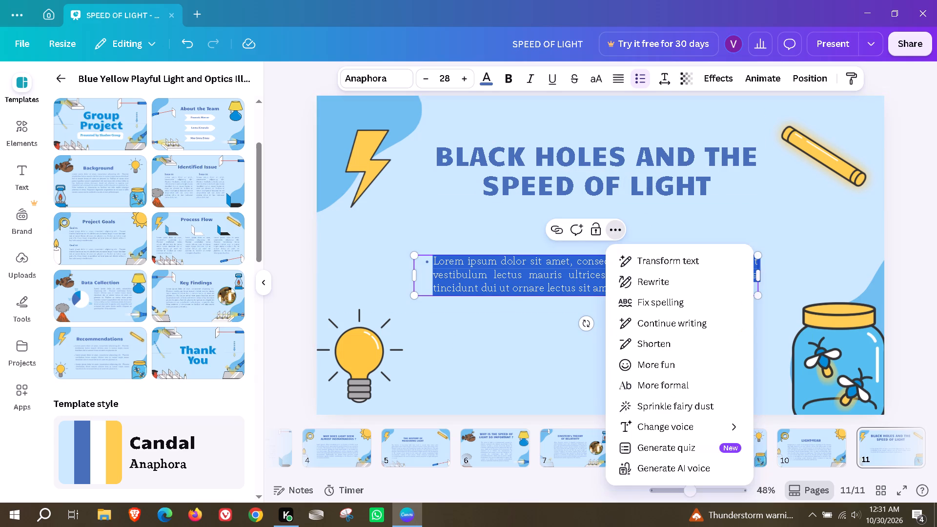
left_click(660, 254)
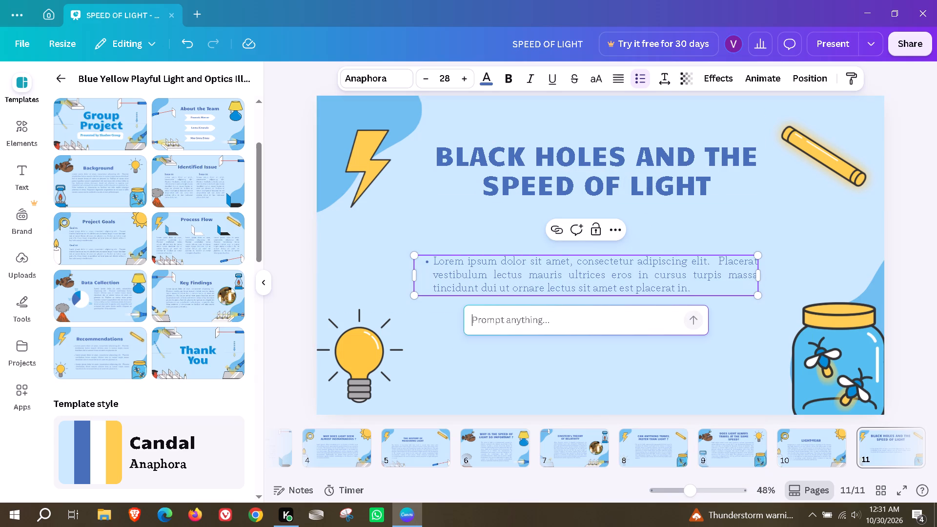
type("generate")
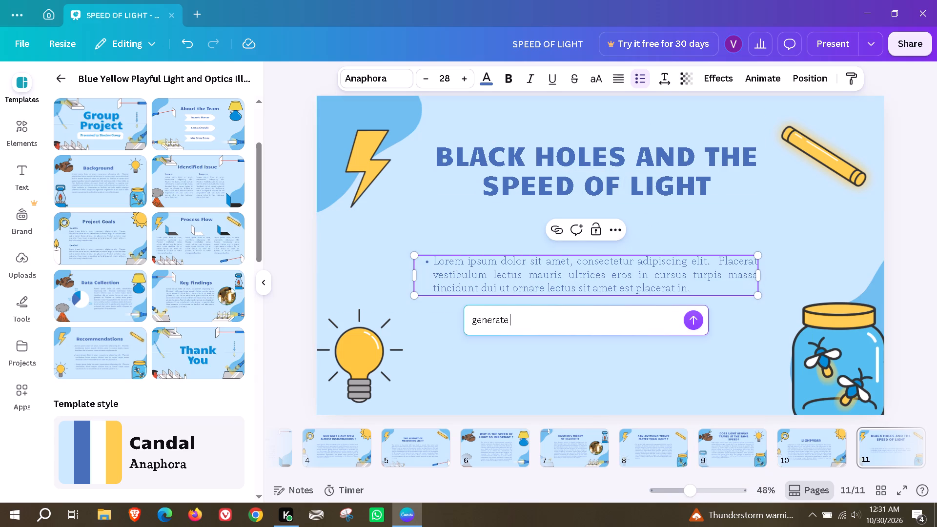
key("space")
type("5-")
type("6 lines on")
key("space")
type("blc")
key("BackSpace")
type("ack holes ad")
key("BackSpace")
type("nd the speed of ligt")
key("BackSpace")
type("ht")
key("space")
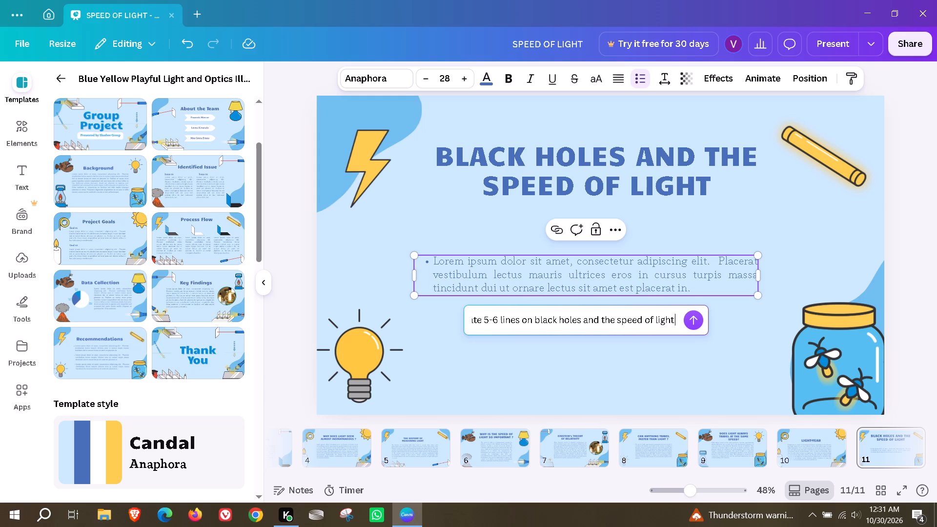
key("Return")
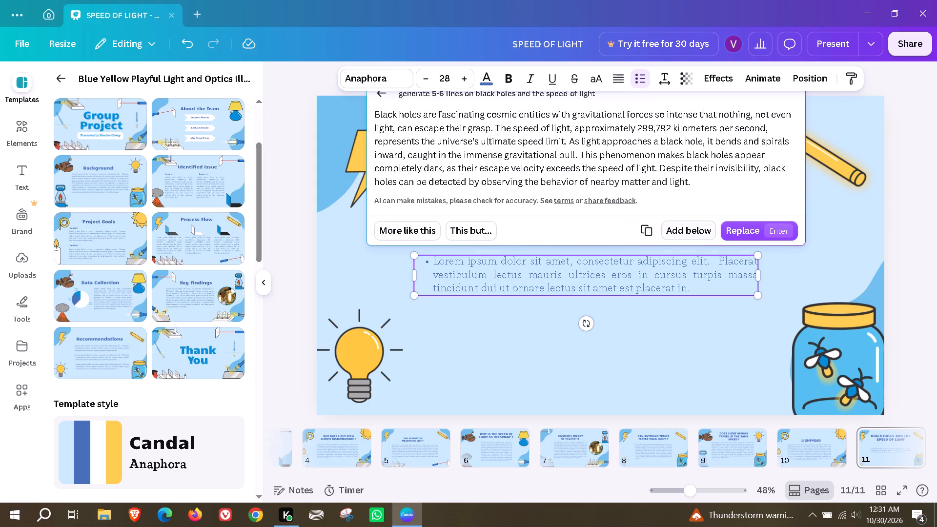
left_click(739, 224)
Enlarge page 11's paragraph to font size 28.4 and move it up closer to the heading.
left_click_drag(758, 251, 762, 247)
left_click(700, 383)
left_click_drag(652, 330, 661, 309)
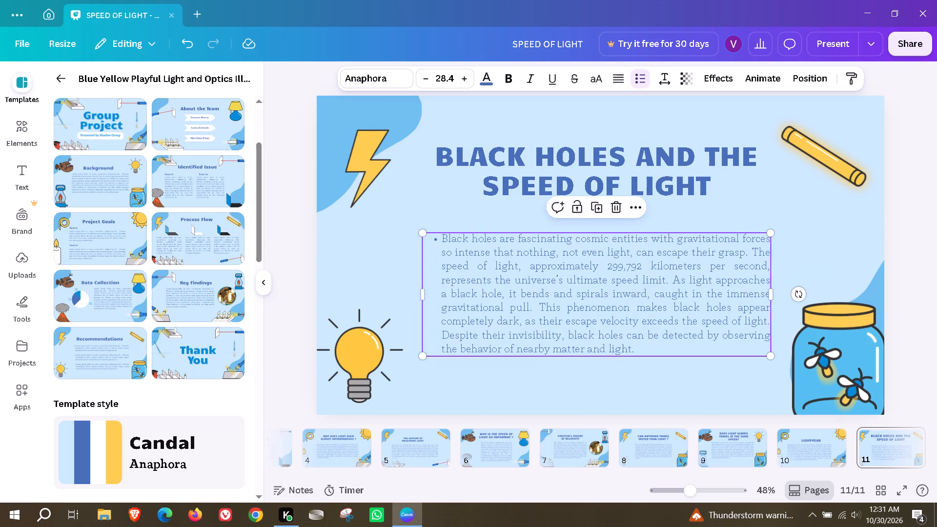
Shrink page 11's heading to font size 48.3 and position it centred just above the paragraph, nudging the paragraph down slightly.
left_click_drag(696, 165, 697, 192)
left_click_drag(759, 223, 705, 200)
left_click_drag(627, 199, 654, 206)
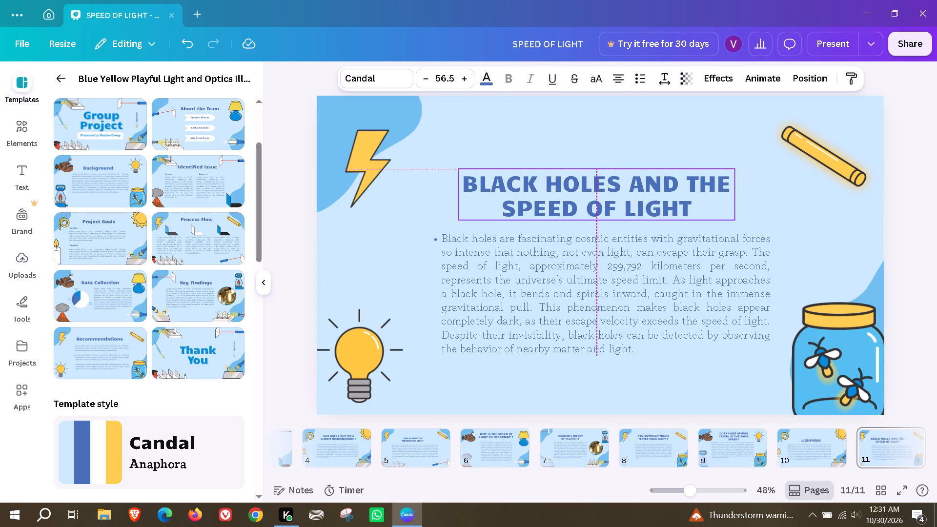
left_click_drag(654, 206, 658, 205)
left_click(824, 230)
left_click(637, 314)
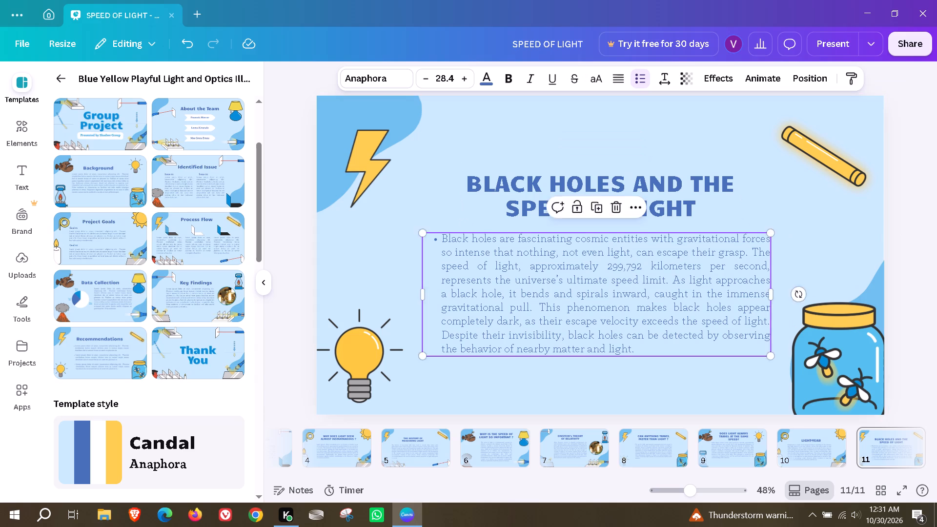
left_click(777, 212)
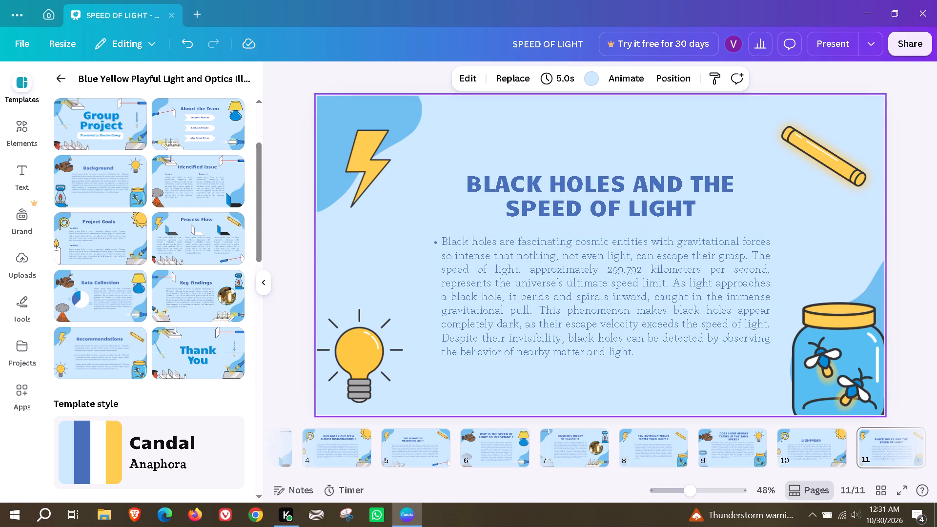
left_click(644, 185)
left_click_drag(736, 224, 697, 207)
left_click_drag(649, 194, 666, 202)
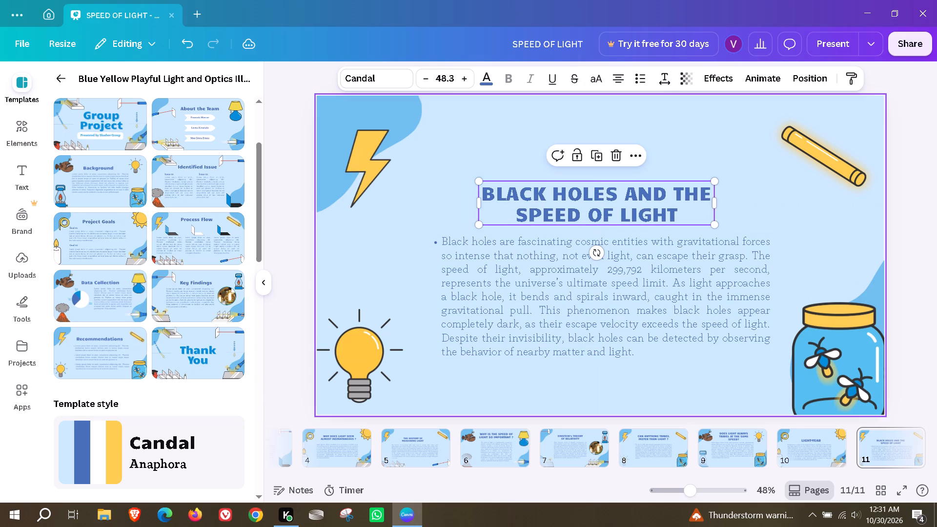
left_click(786, 198)
Add the template's Key Findings page as a new page 12.
scroll(756, 439, "down", 3)
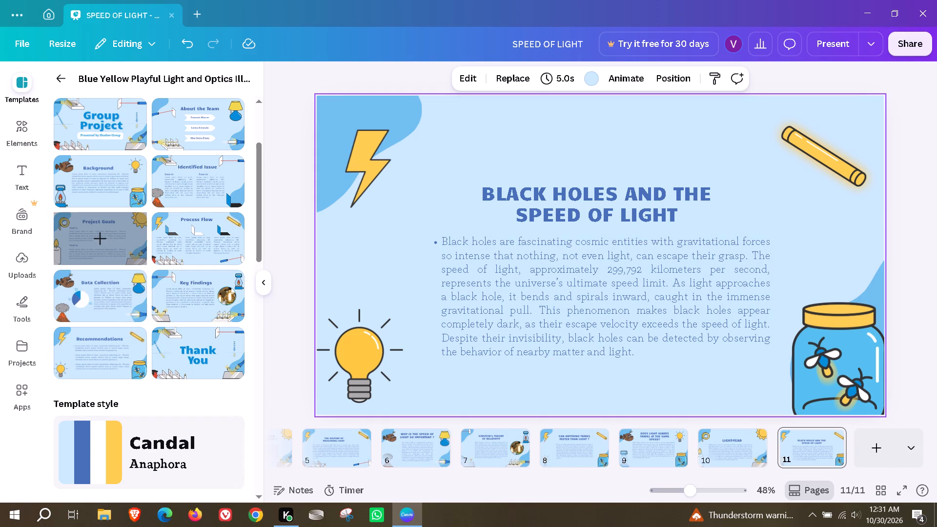
left_click(180, 329)
left_click(598, 218)
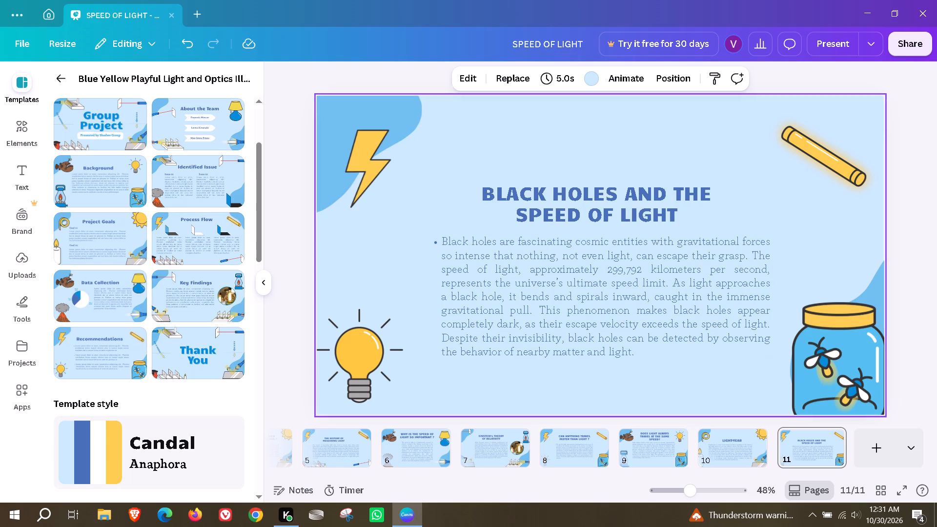
left_click(209, 294)
left_click(505, 290)
Replace page 12's heading with "HOW WE USE THE SPEED OF THE LIGHT ?".
double_click(591, 174)
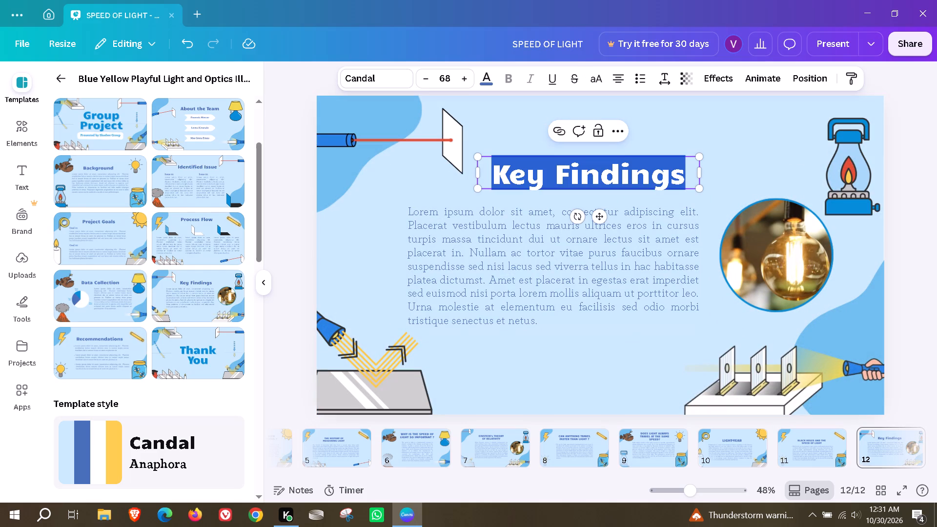
type("HOW WE USE THE")
key("space")
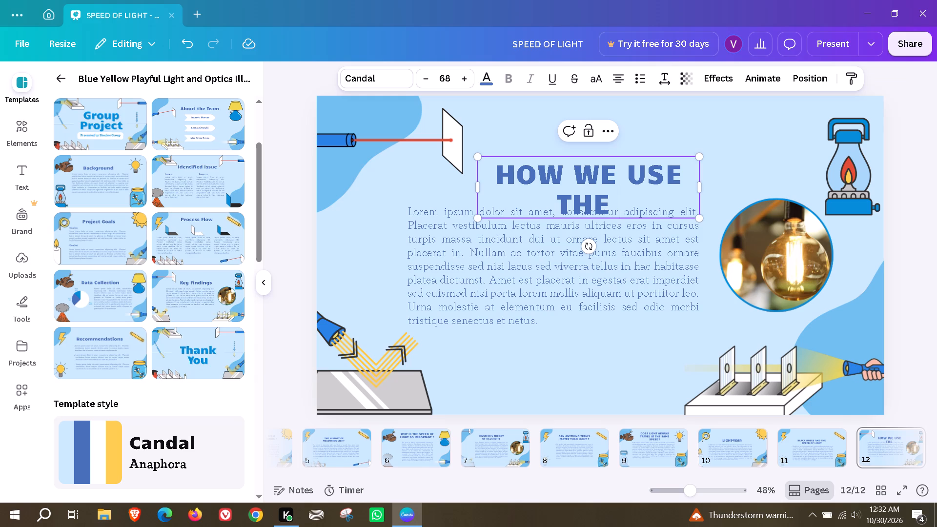
type("SEE")
key("shift+BackSpace")
key("shift+BackSpace")
type("{E")
key("shift+BackSpace")
key("shift+BackSpace")
type("PEED F")
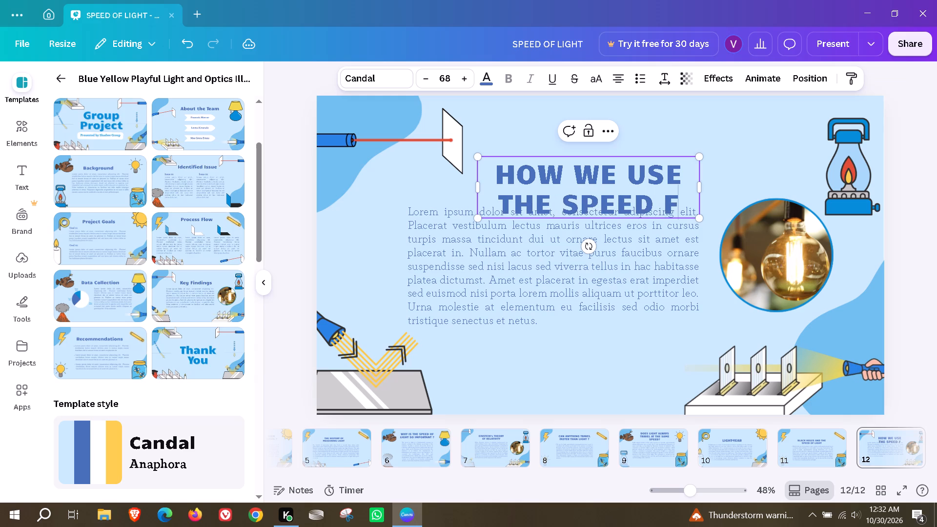
key("shift+BackSpace")
type("OF")
key("space")
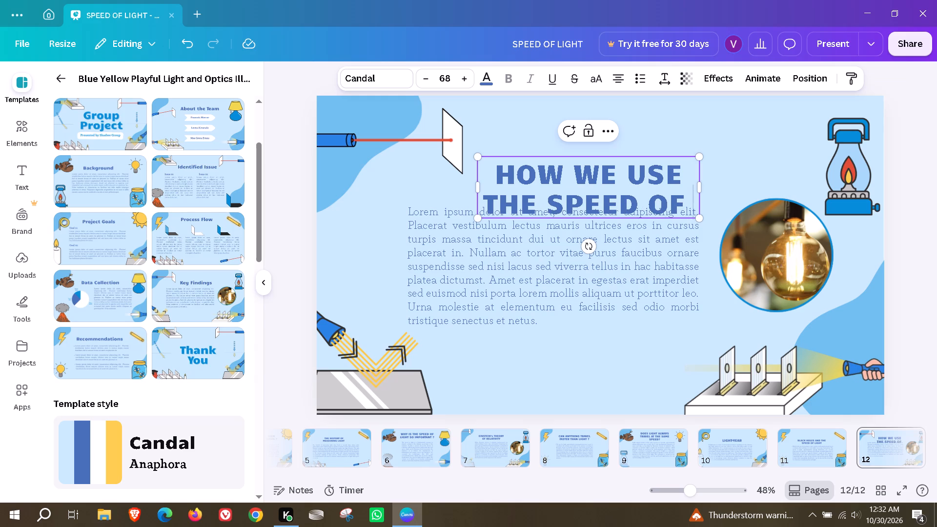
type("TJE")
key("space")
key("shift+BackSpace")
key("shift+BackSpace")
key("shift+BackSpace")
type("HE LG")
key("shift+BackSpace")
type("IGHT ?")
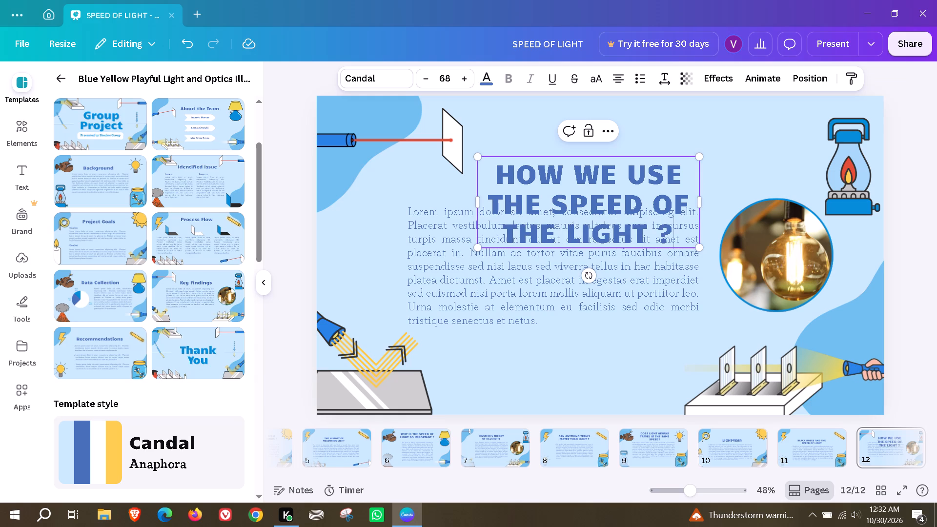
Widen page 12's heading box, scale the heading down and position it just above the paragraph.
left_click(727, 176)
left_click_drag(593, 206, 600, 165)
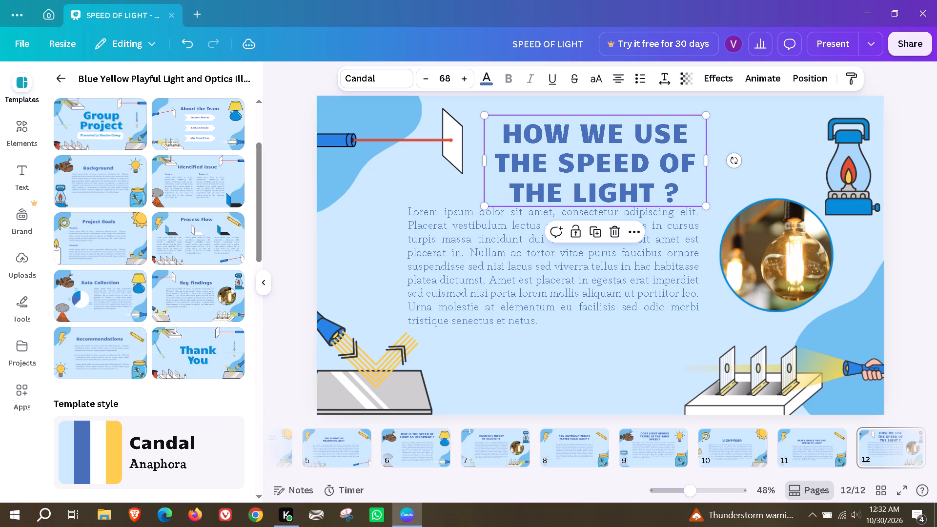
left_click_drag(709, 163, 792, 163)
left_click(789, 200)
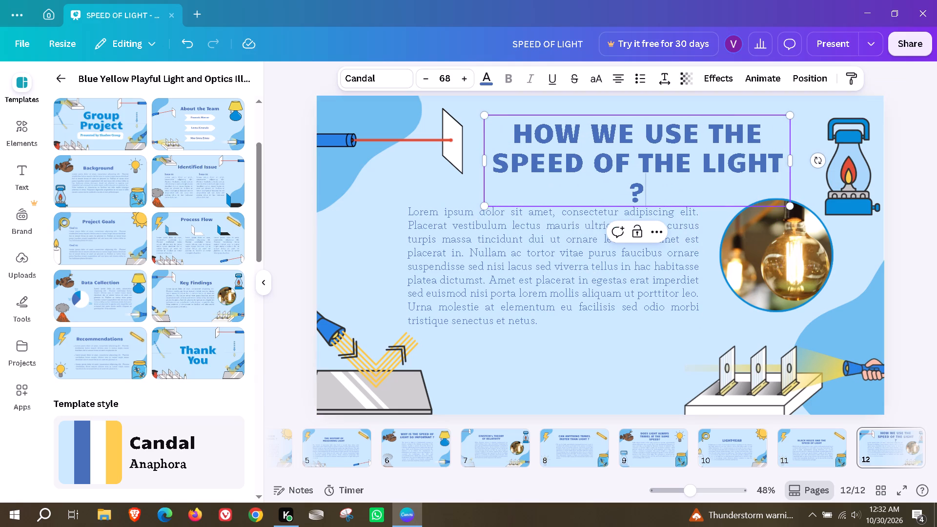
left_click_drag(790, 207, 712, 189)
left_click_drag(633, 154, 634, 170)
left_click_drag(751, 178, 746, 177)
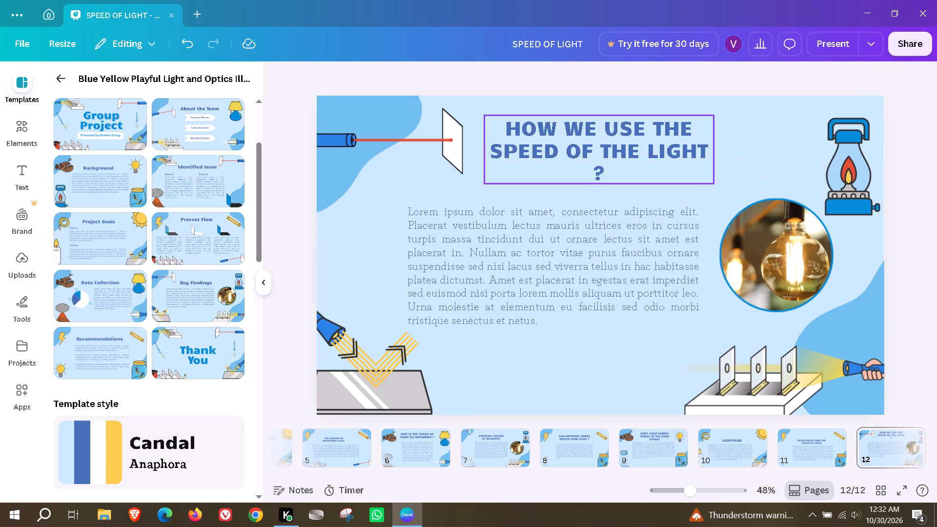
left_click_drag(613, 151, 613, 169)
Replace page 12's placeholder paragraph with Magic Write text from the prompt "generate 5-6 lines and tell how we use the speed of light".
double_click(601, 256)
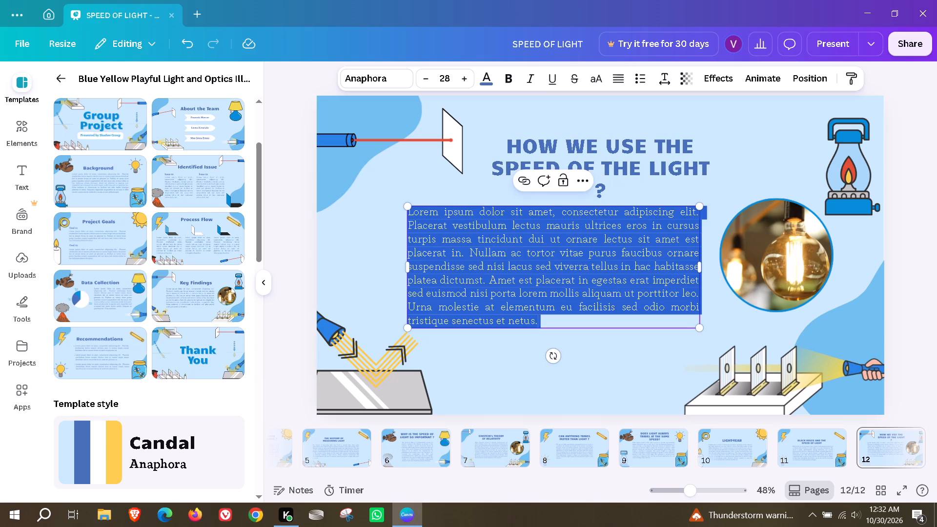
left_click(586, 186)
scroll(679, 359, "down", 3)
left_click(633, 464)
left_click(626, 213)
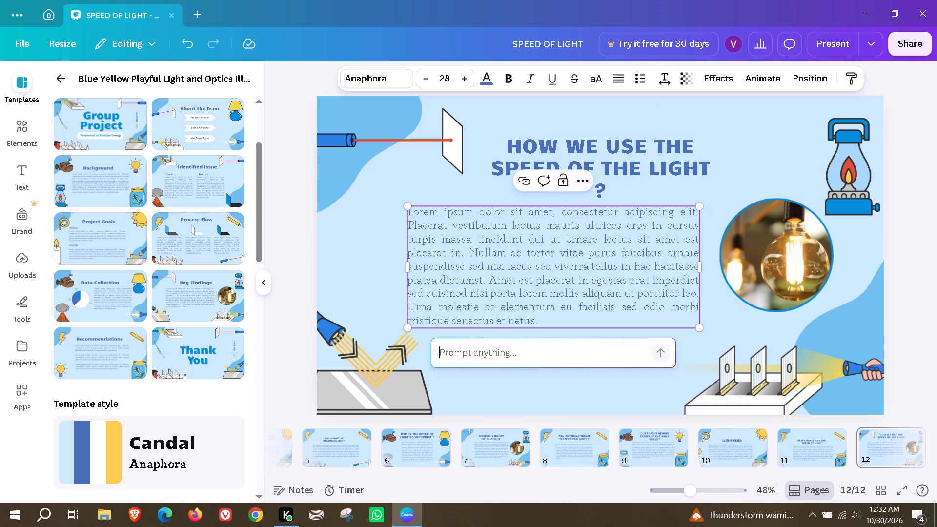
type("gne")
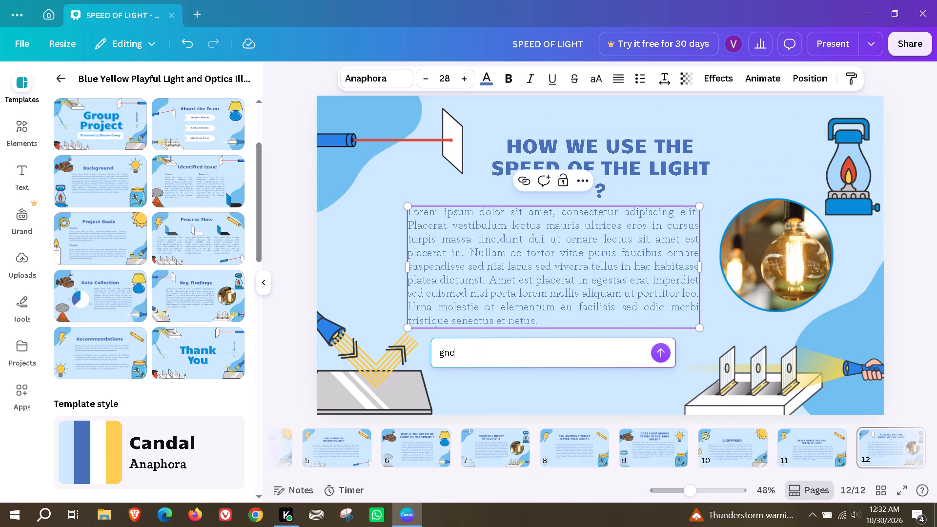
key("BackSpace")
key("BackSpace")
type("enerate 5-6 lines and tell how we")
key("space")
type("use the")
key("space")
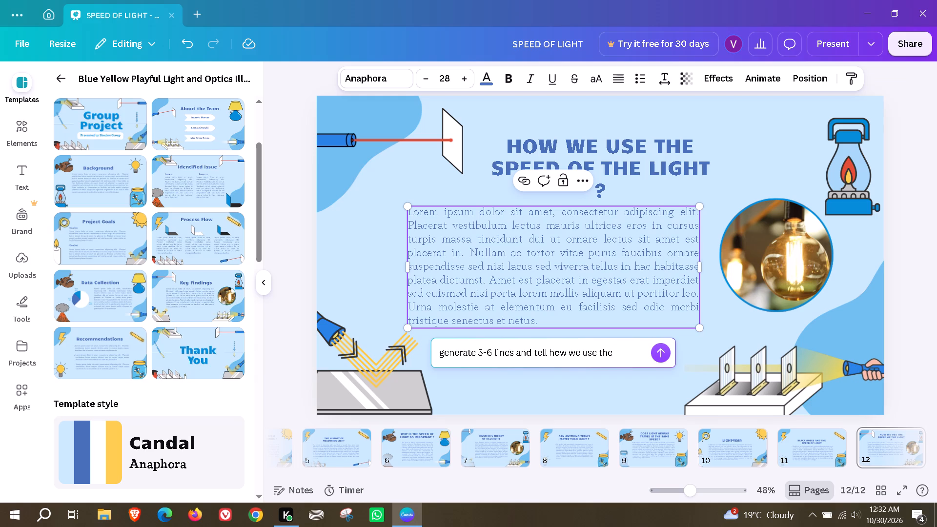
type("spee")
key("space")
key("BackSpace")
type("d of light")
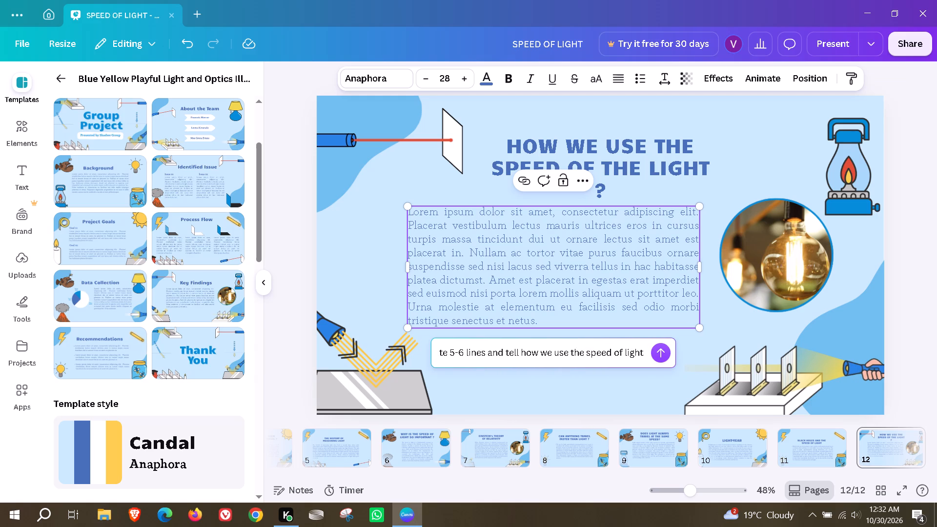
key("Return")
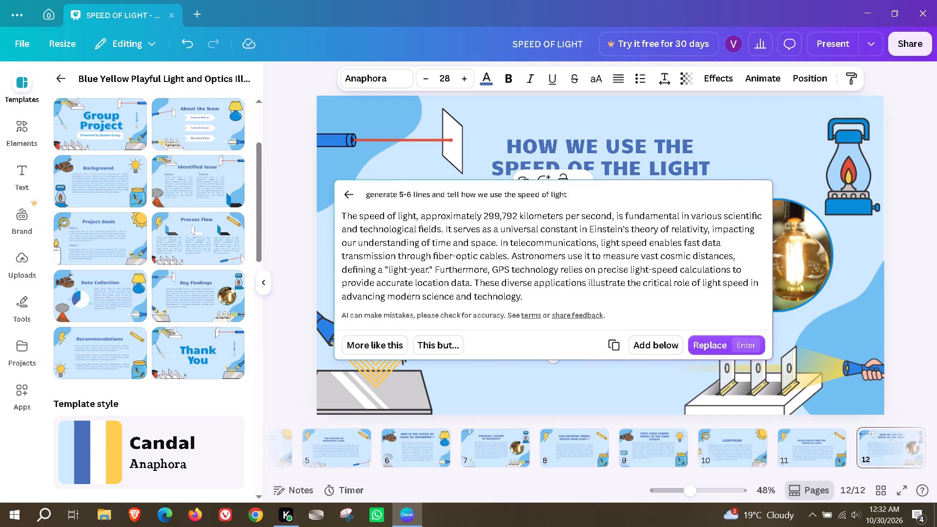
left_click(709, 337)
left_click(578, 400)
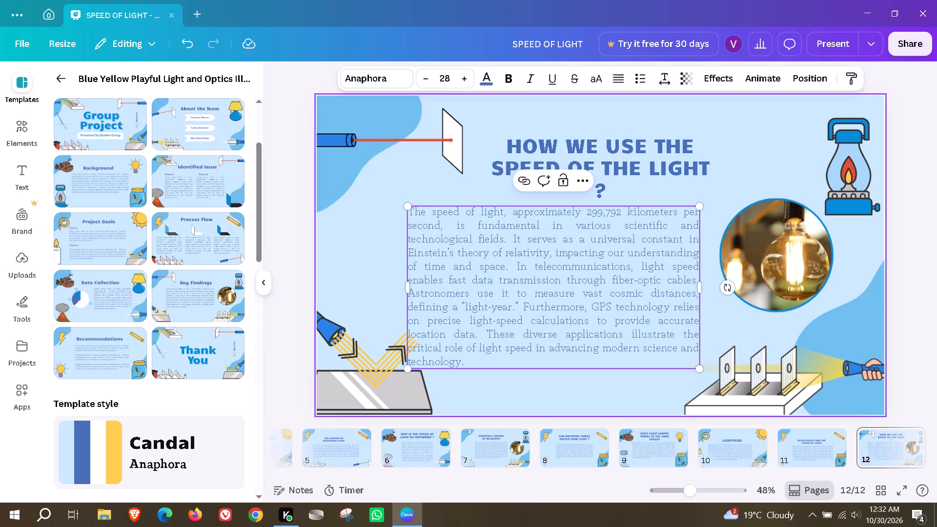
Move page 12's paragraph slightly up and to the right, beneath the heading.
left_click_drag(559, 331, 570, 318)
Add the template's Project Goals page as a new page 13.
scroll(727, 446, "down", 4)
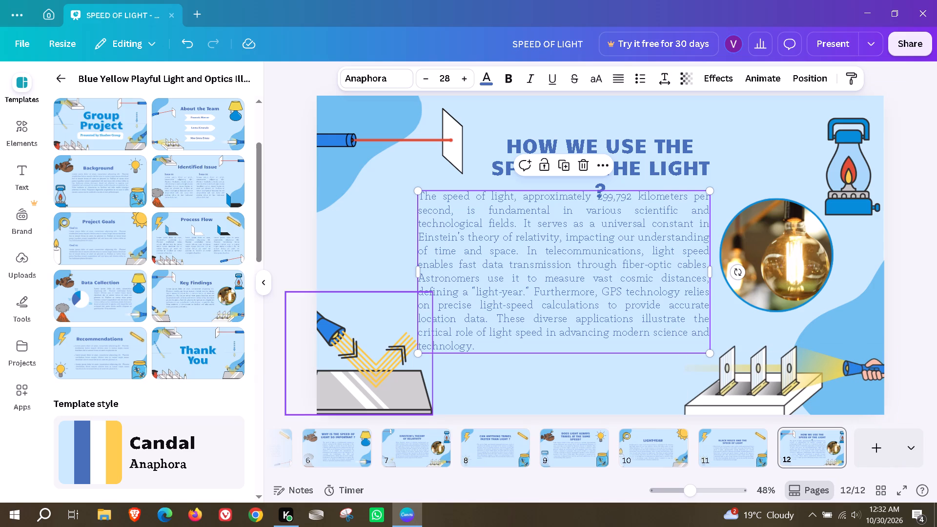
left_click(120, 229)
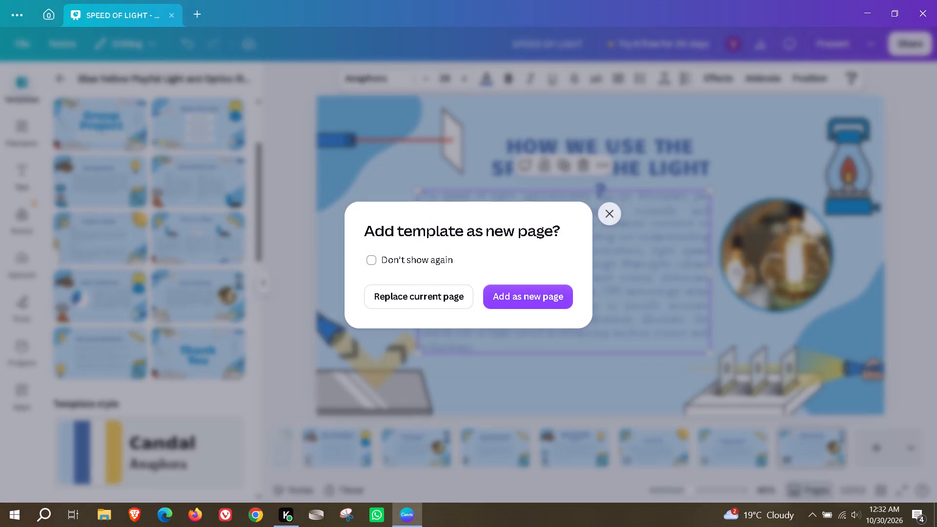
left_click(544, 299)
Replace page 13's heading with "CONCLUSION".
double_click(577, 165)
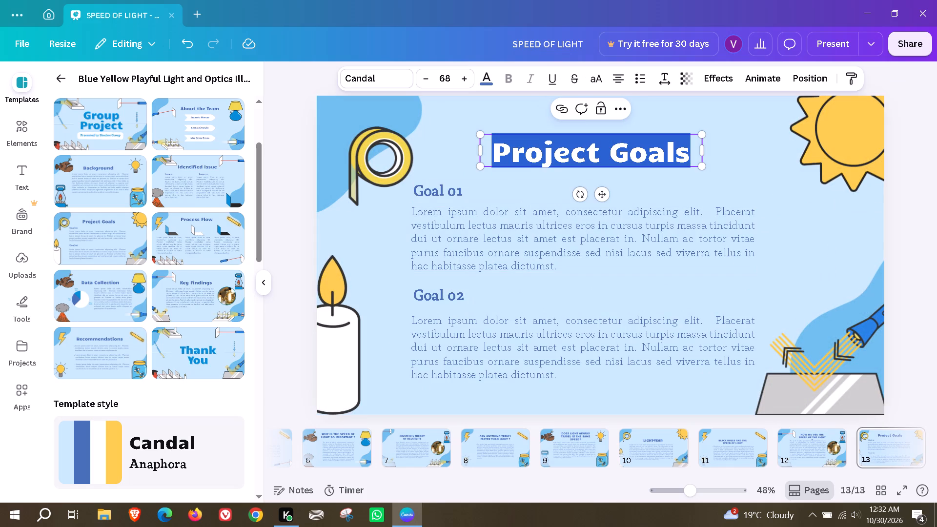
type("CONCLUSION")
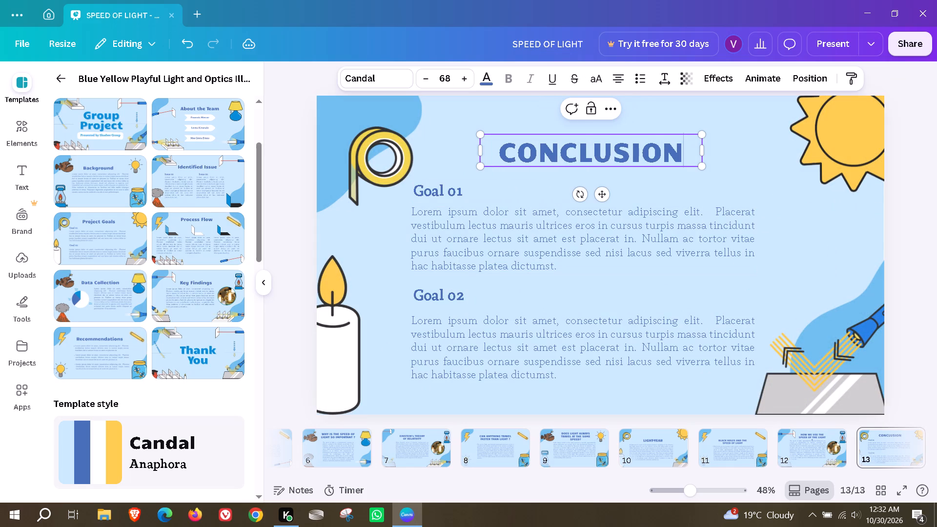
Delete page 13's Goal 01 and Goal 02 subheadings and the first paragraph, and move the remaining paragraph up under the heading.
left_click(430, 183)
left_click(517, 162)
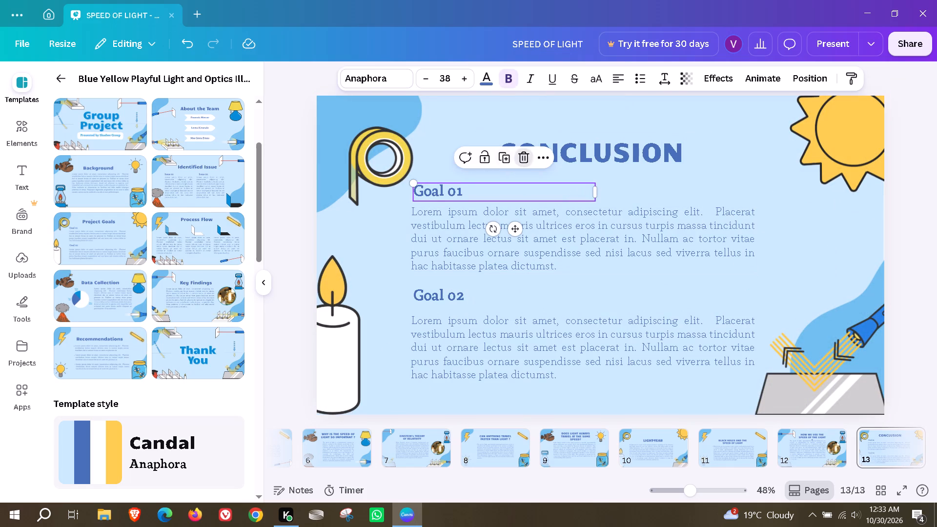
left_click(508, 238)
left_click(604, 186)
left_click(451, 295)
left_click(526, 266)
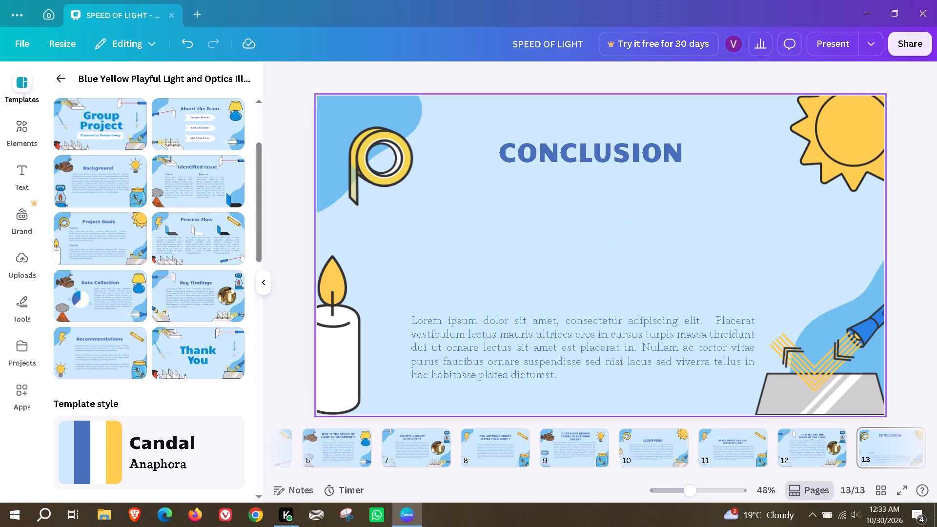
left_click_drag(555, 328, 545, 222)
Replace page 13's placeholder paragraph with Magic Write text from the prompt "conclude in 5lines about understanding the cosmic speed limit".
double_click(572, 234)
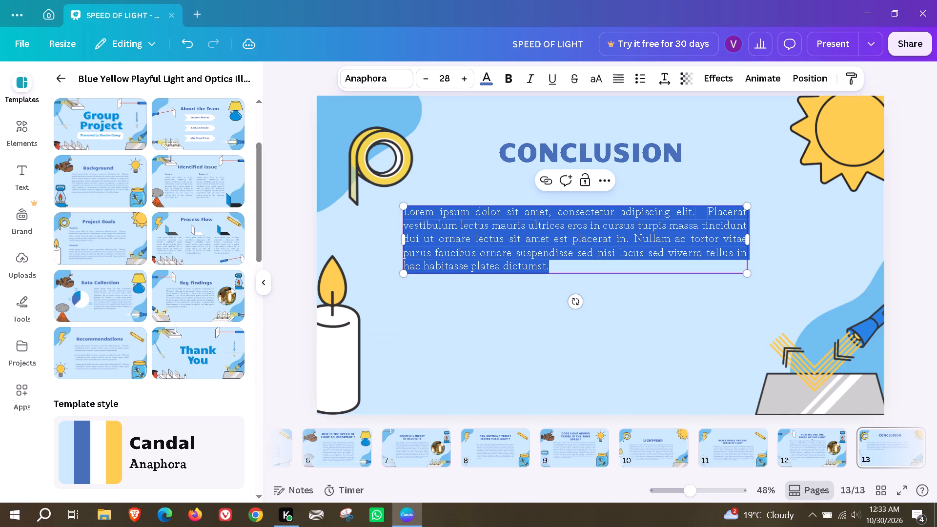
left_click(605, 180)
scroll(629, 392, "down", 3)
left_click(648, 468)
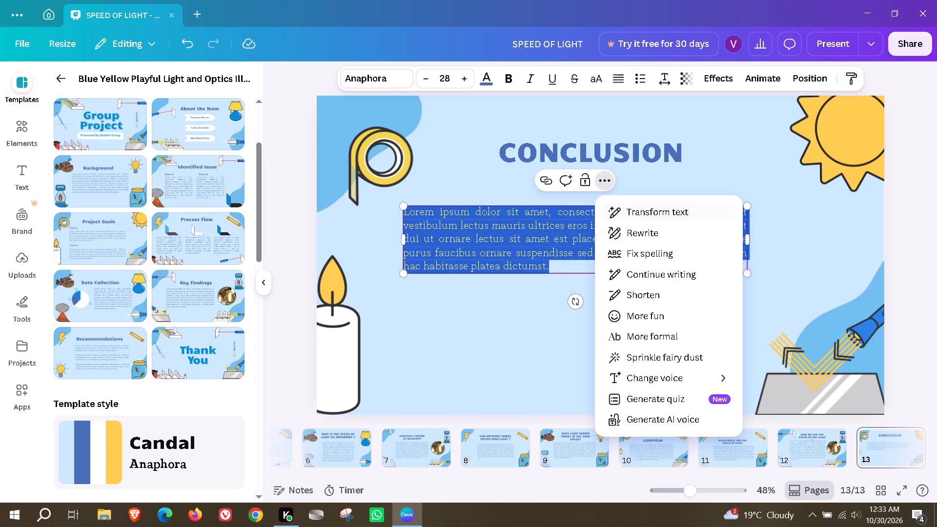
left_click(644, 208)
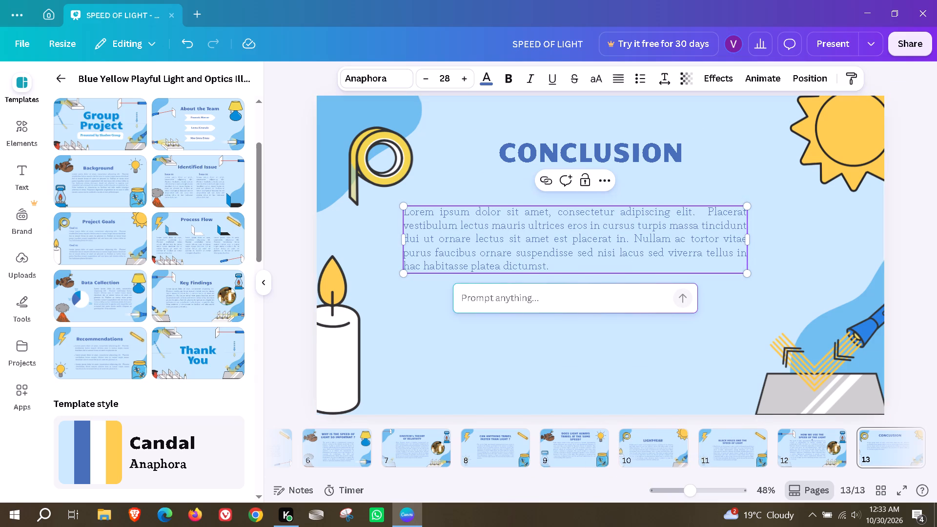
type("concld")
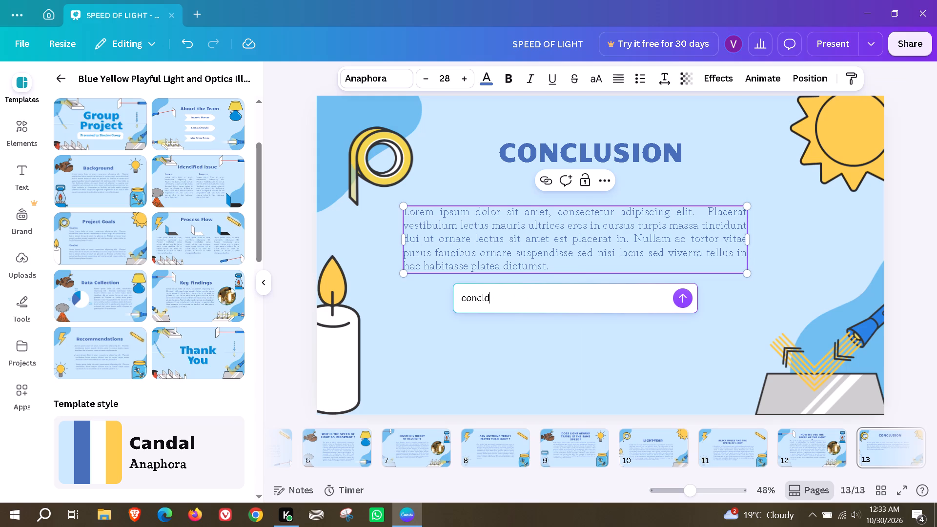
key("BackSpace")
type("ude i")
type("n 5lines")
key("space")
type("about understad")
key("BackSpace")
type("nding the cosmic s")
type("peed limit")
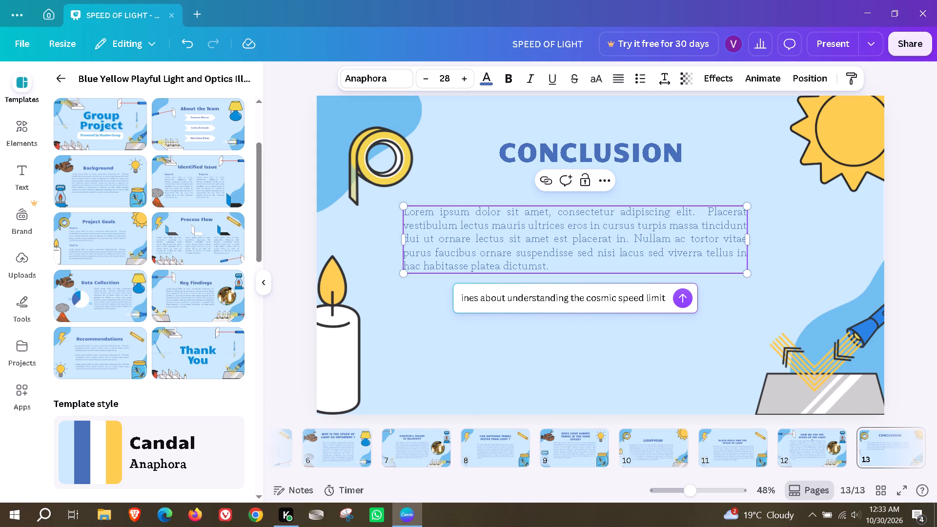
key("Return")
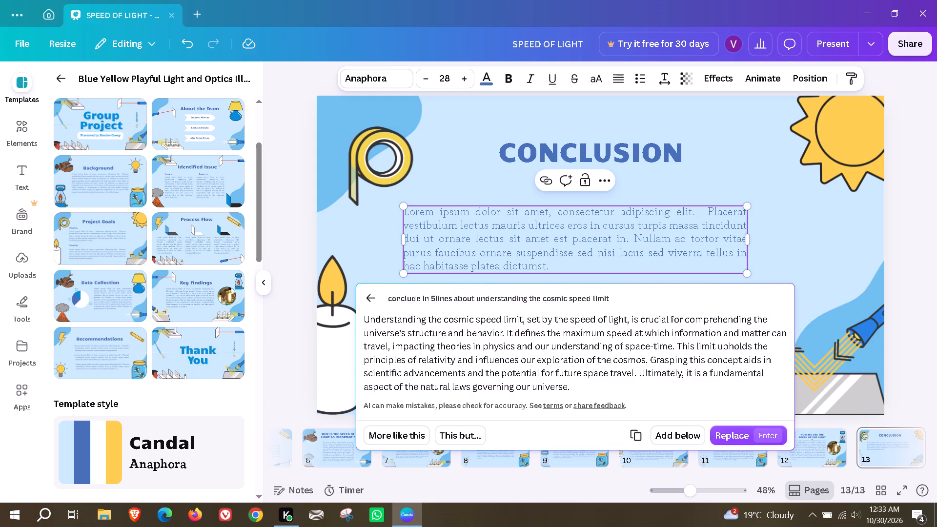
left_click(733, 439)
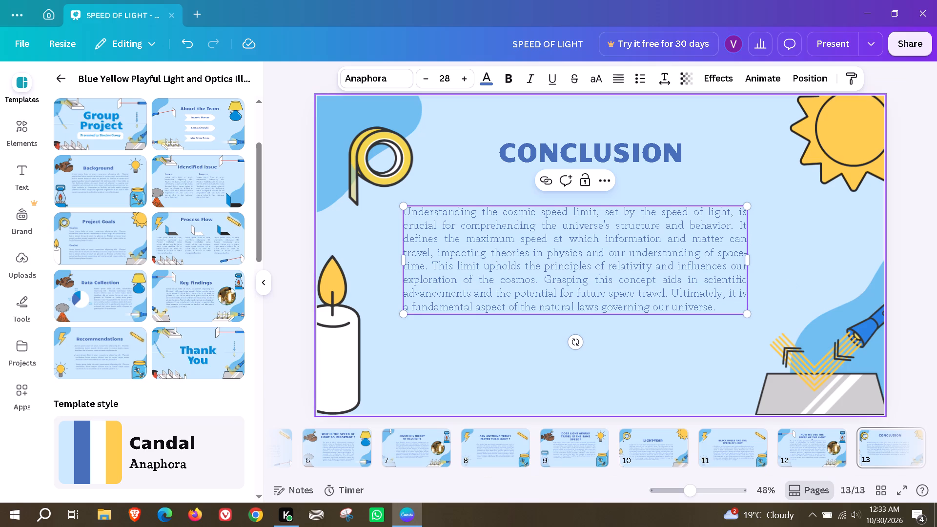
Shift page 13's paragraph slightly to the right so it sits more centrally below the heading.
left_click(649, 351)
left_click_drag(671, 278, 692, 277)
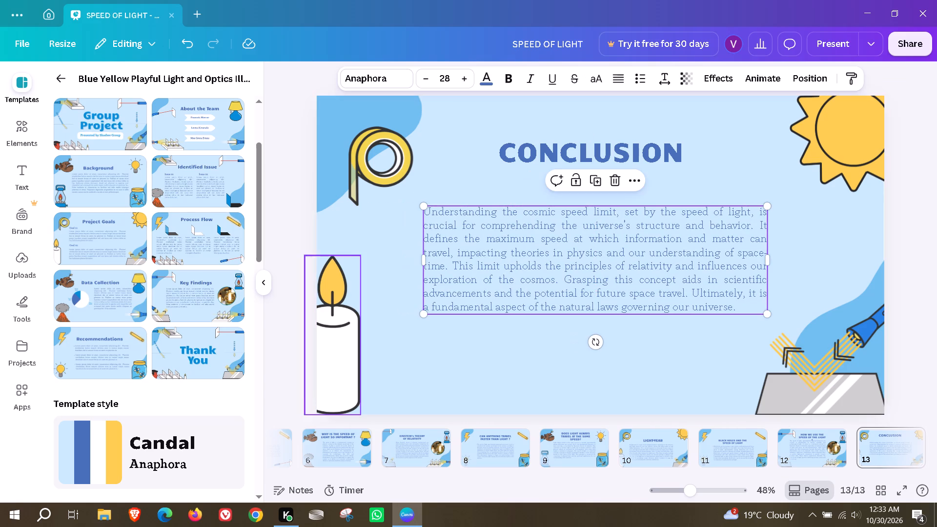
Add the template's Thank You page as a new page 14.
left_click(212, 358)
left_click(561, 301)
Replace page 14's "Thank You" text with "LIGHT ALWAYS WIN".
left_click(612, 256)
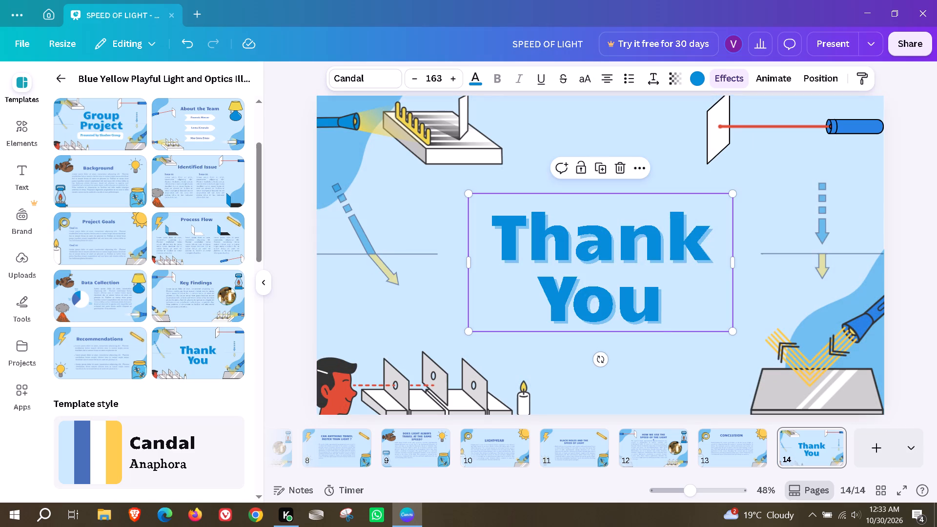
left_click(646, 260)
type("LIGHT")
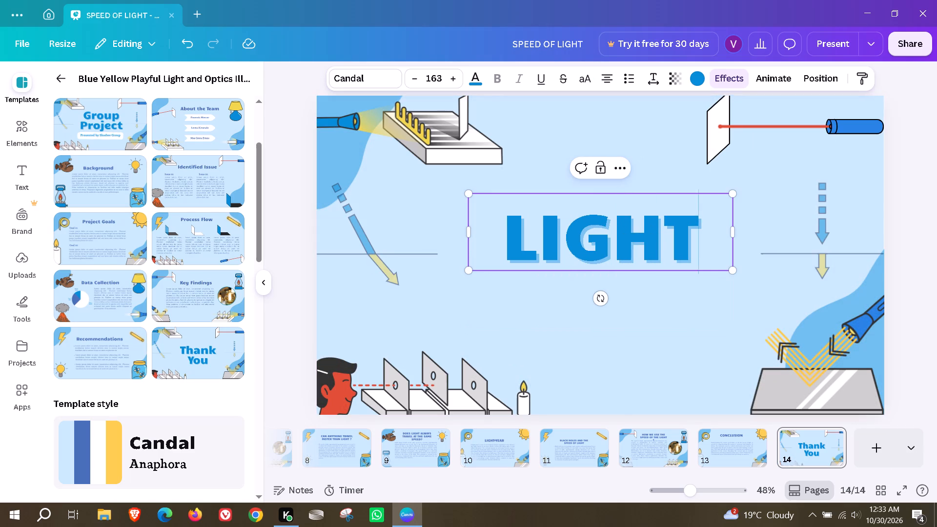
key("space")
type("ALWAYS WIN")
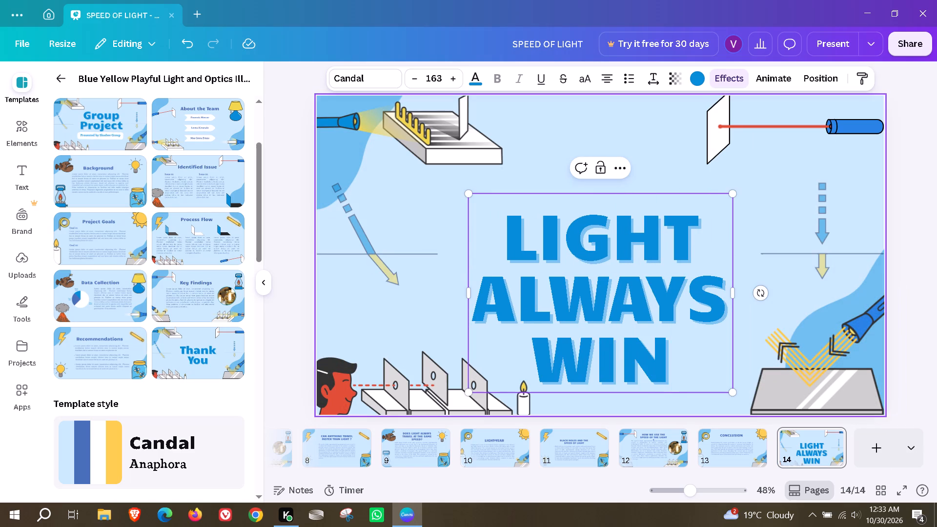
Shrink page 14's closing text to font size 95.7 and move it to the centre of the page.
left_click_drag(734, 389, 644, 282)
left_click(686, 343)
left_click_drag(530, 281, 585, 294)
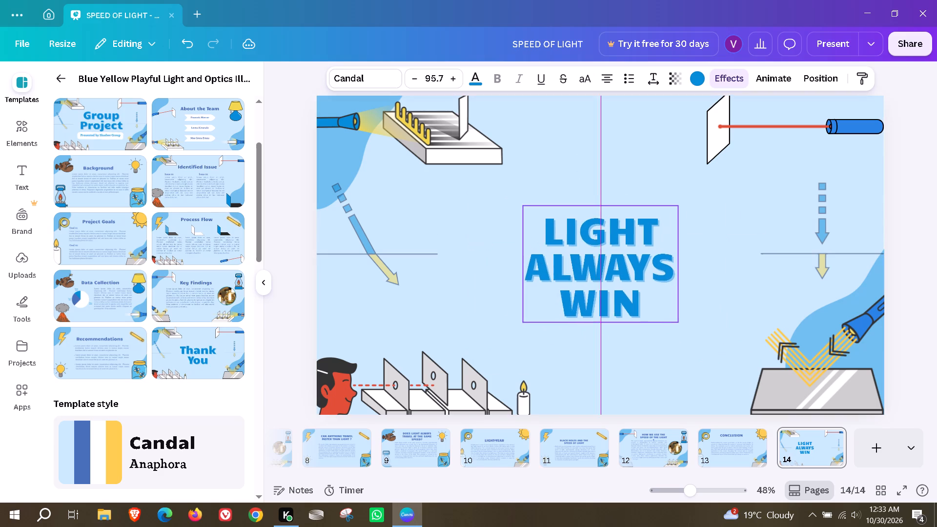
left_click_drag(585, 294, 588, 296)
Correct the last word of page 14's closing text to "WINS".
left_click(631, 316)
key("shift+s")
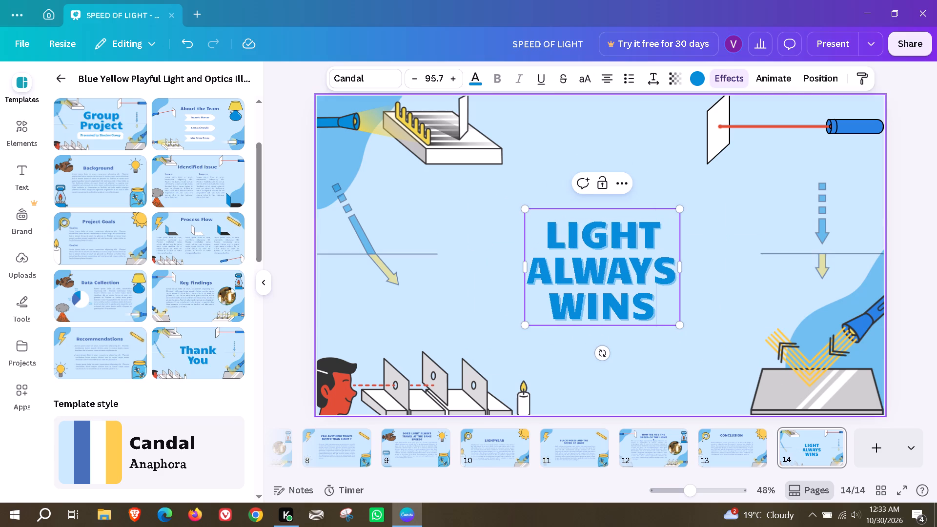
Reposition page 14's "LIGHT ALWAYS WINS" text slightly up and to the left, nearer the page centre.
left_click(722, 353)
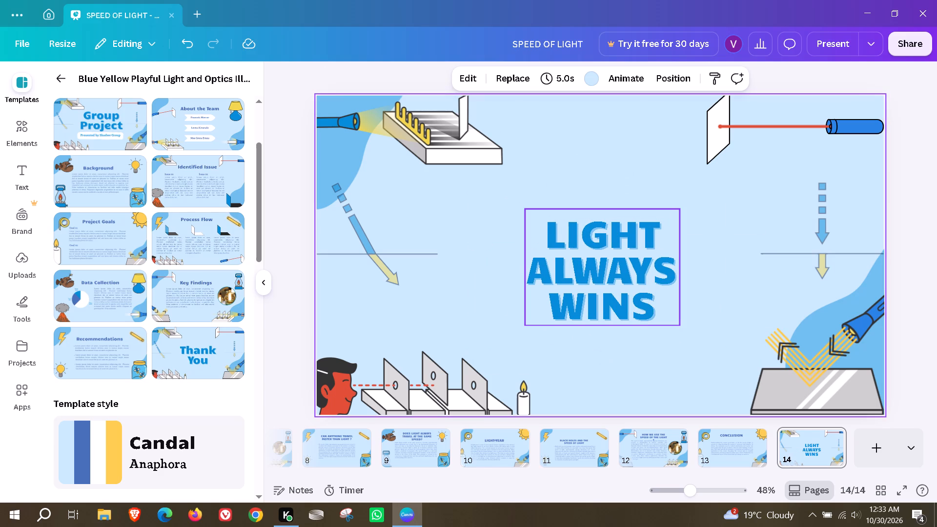
left_click_drag(637, 301, 627, 295)
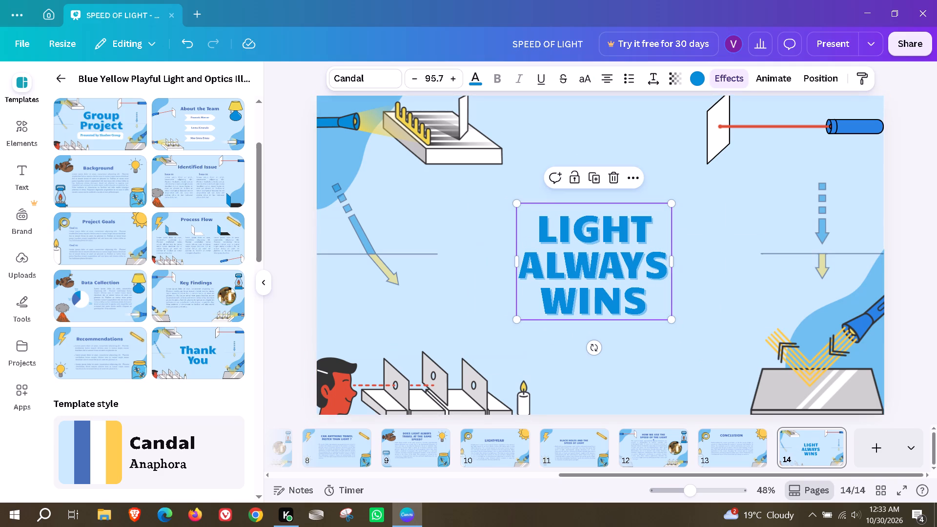
On page 1, shrink the flashlight-and-grating illustration and tuck it into the page's upper-left corner.
scroll(376, 442, "up", 16)
left_click(312, 459)
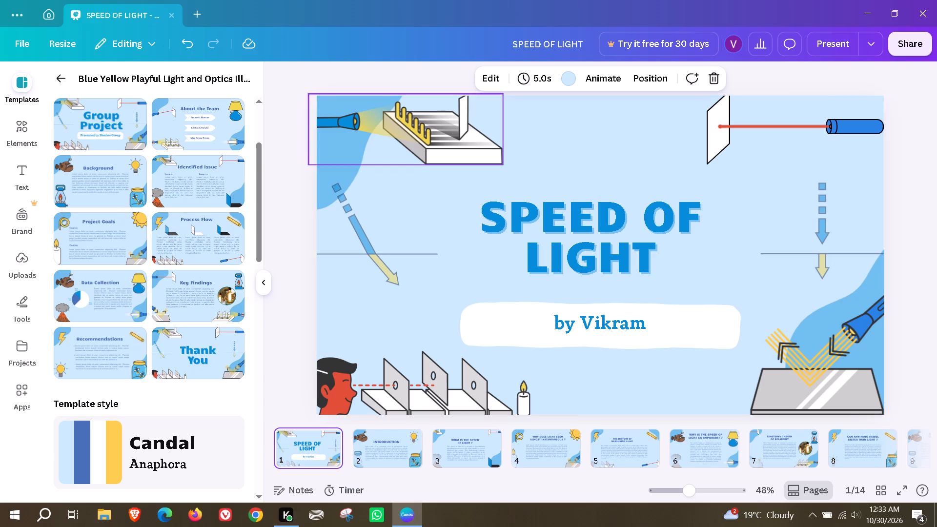
left_click(441, 146)
left_click_drag(506, 163, 444, 164)
left_click_drag(425, 130, 413, 128)
Delete the diagonal refracting-arrow illustration beside page 1's title.
left_click(361, 261)
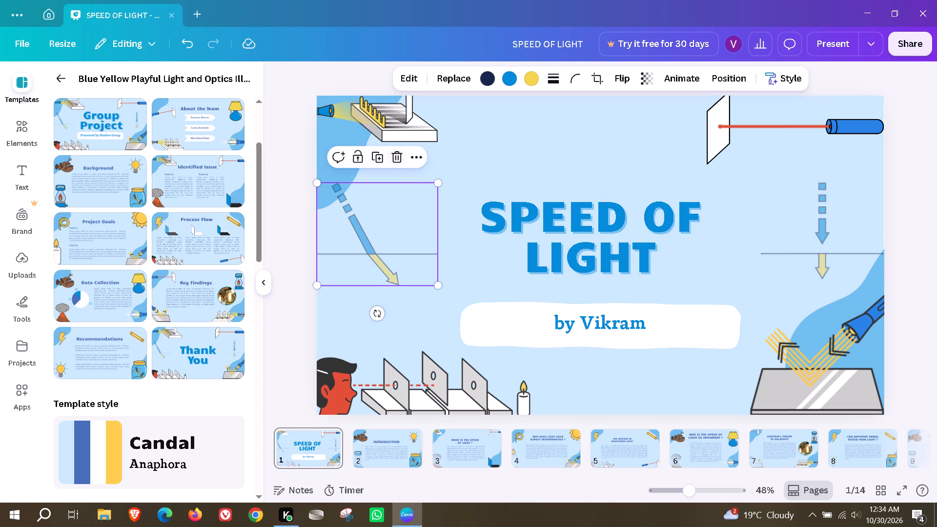
left_click(400, 156)
Shrink page 1's illustration of the face, slotted cards and candle, keeping it in the page's lower-left corner.
left_click(434, 376)
left_click_drag(506, 415, 463, 404)
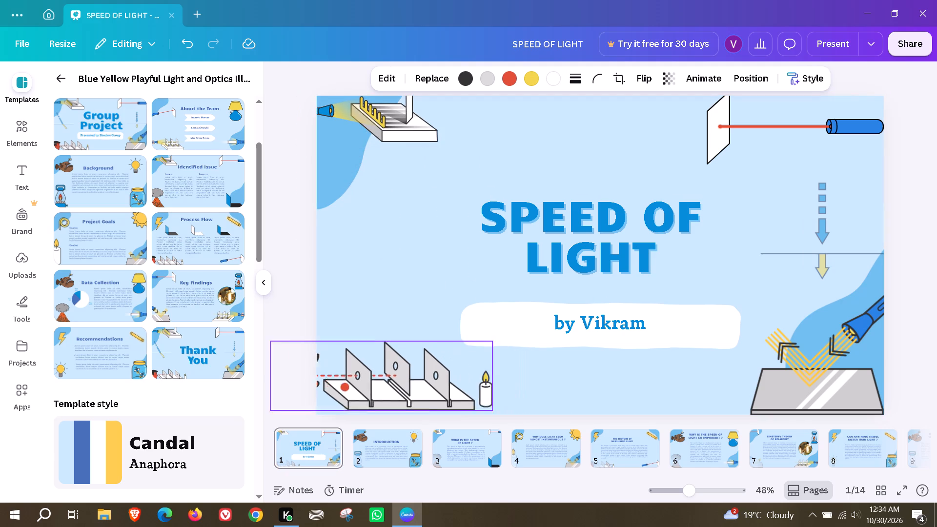
left_click_drag(463, 404, 490, 412)
left_click_drag(514, 352, 480, 365)
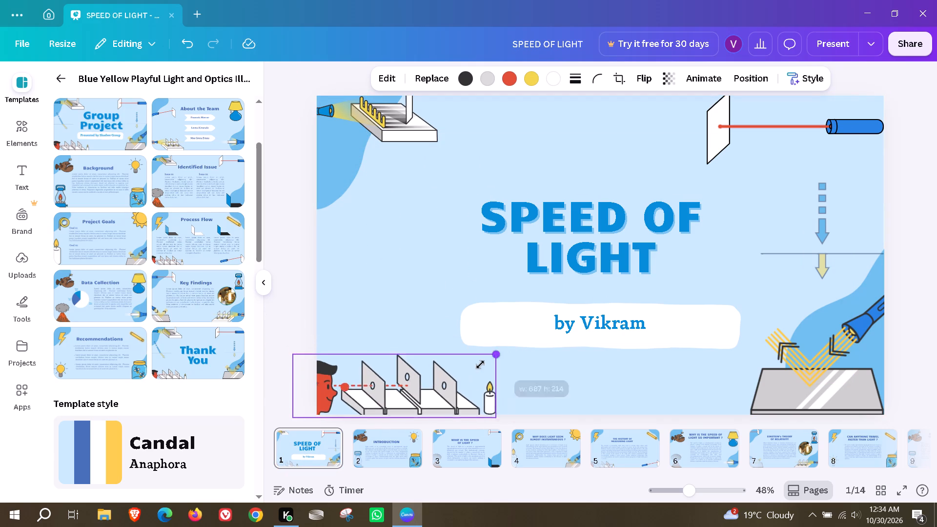
left_click_drag(480, 365, 408, 399)
left_click_drag(379, 400, 398, 401)
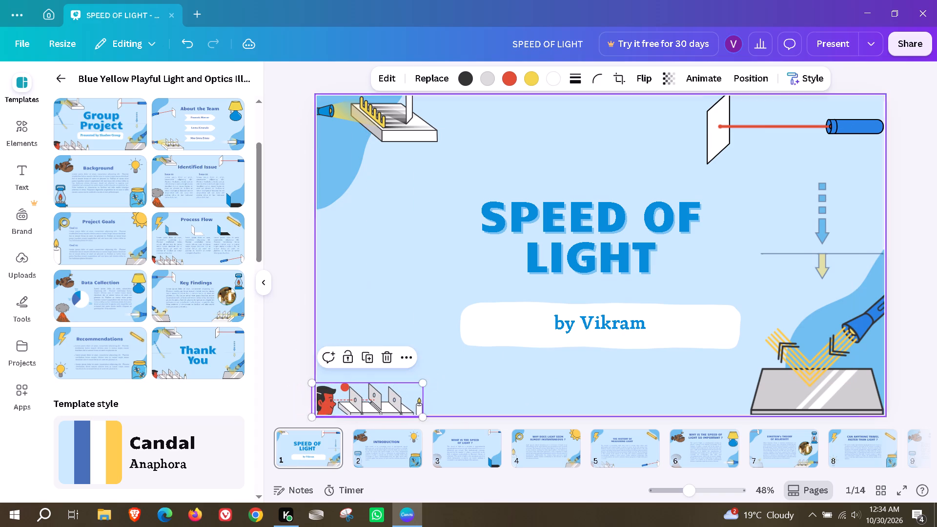
Shrink the flashlight-and-mirror reflection illustration in page 1's lower-right corner.
left_click(802, 381)
left_click_drag(749, 286, 819, 336)
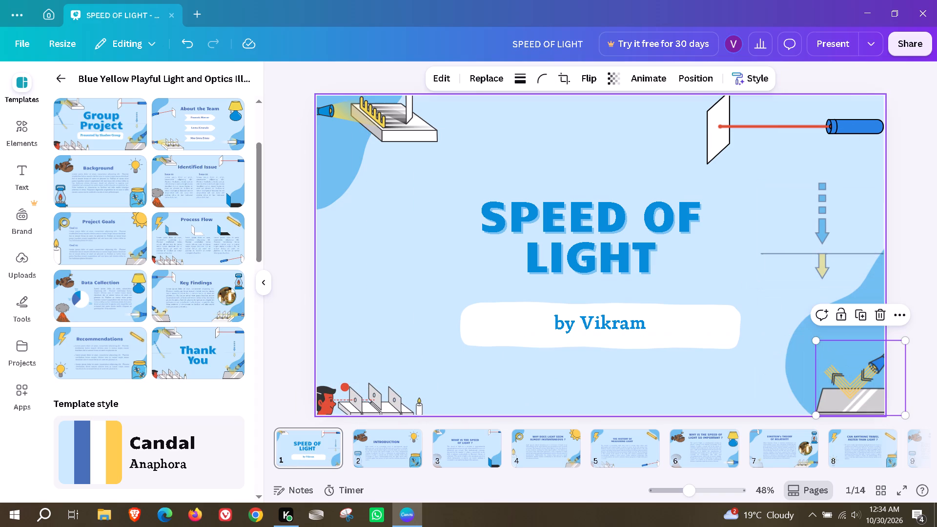
Shrink page 1's laser-and-screen illustration and shift it toward the page's right edge.
left_click(766, 109)
left_click_drag(708, 162, 832, 164)
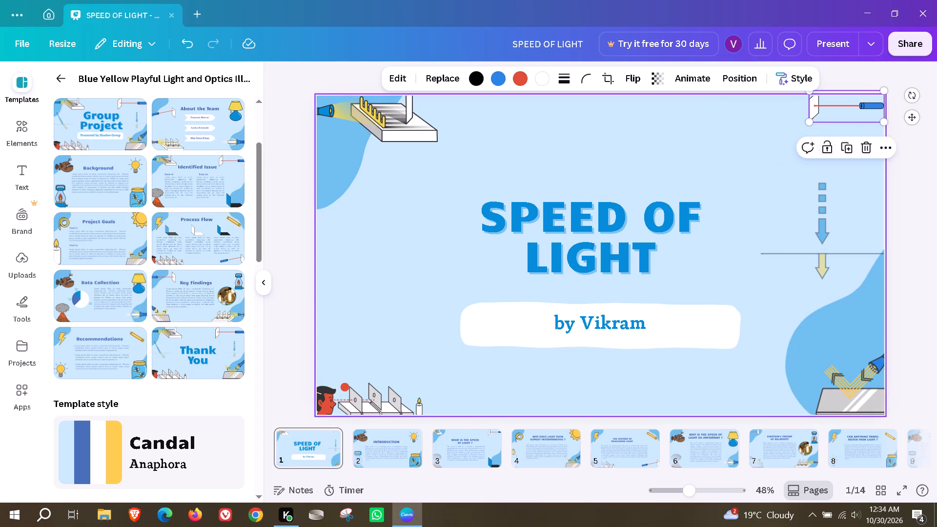
left_click_drag(839, 114, 864, 113)
Delete the vertical downward-arrow illustration beside page 1's title.
left_click(827, 225)
left_click(840, 152)
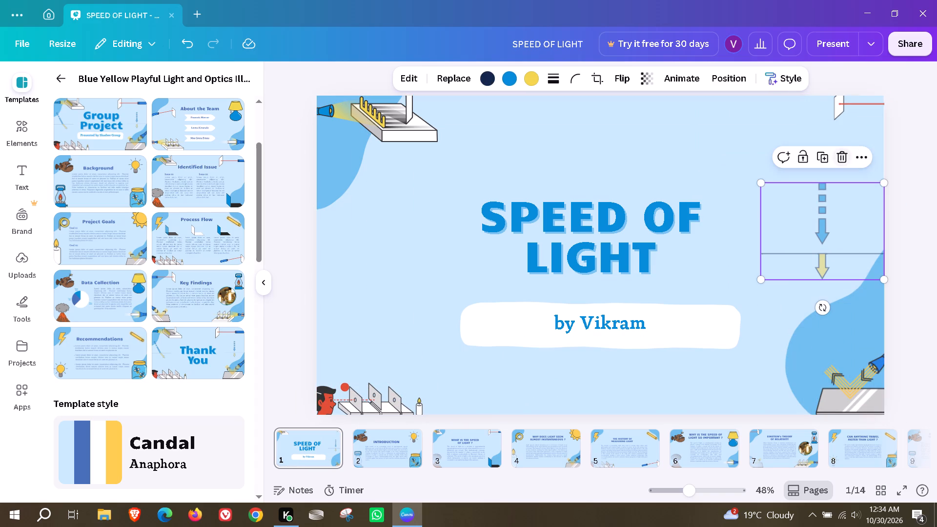
Move page 1's laser-and-screen illustration so it sits fully inside the page's upper-right corner.
left_click_drag(859, 112, 835, 140)
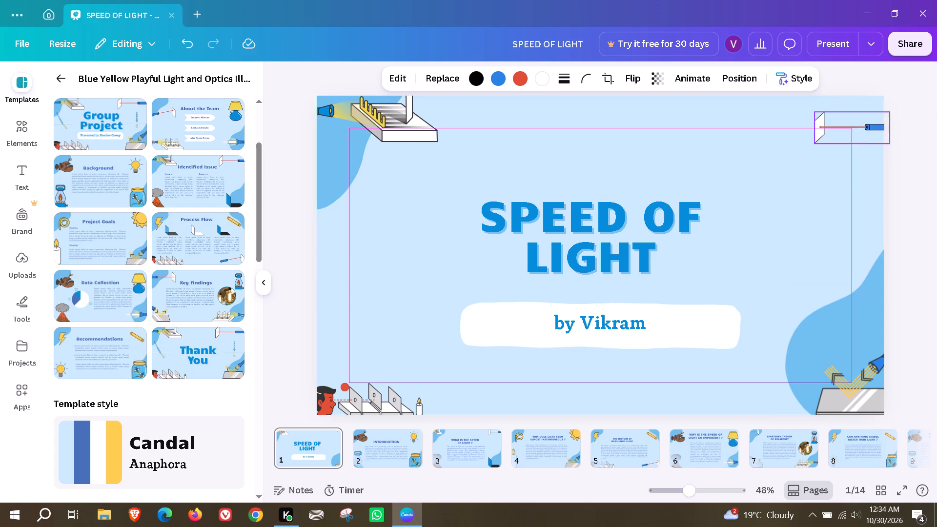
left_click_drag(835, 140, 832, 121)
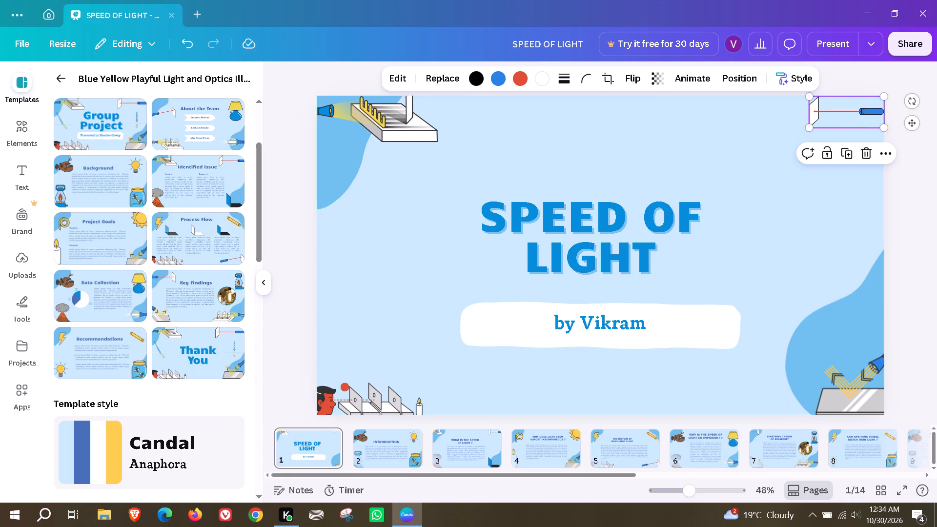
On page 2, shrink the anglerfish and the lantern and tuck them into the upper-left and lower-left page corners.
left_click(401, 458)
left_click(419, 178)
left_click_drag(438, 198, 383, 135)
left_click_drag(355, 134, 345, 112)
left_click(393, 336)
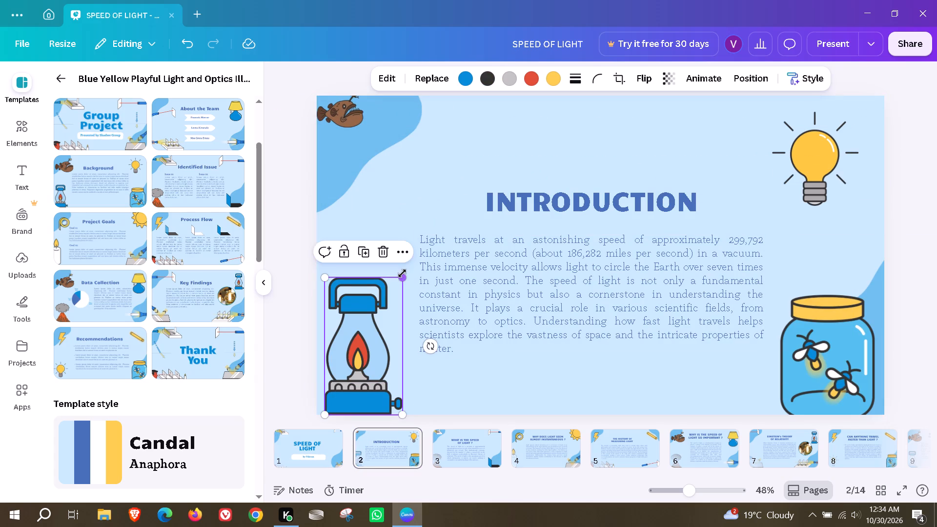
left_click_drag(402, 273, 382, 370)
left_click(346, 386)
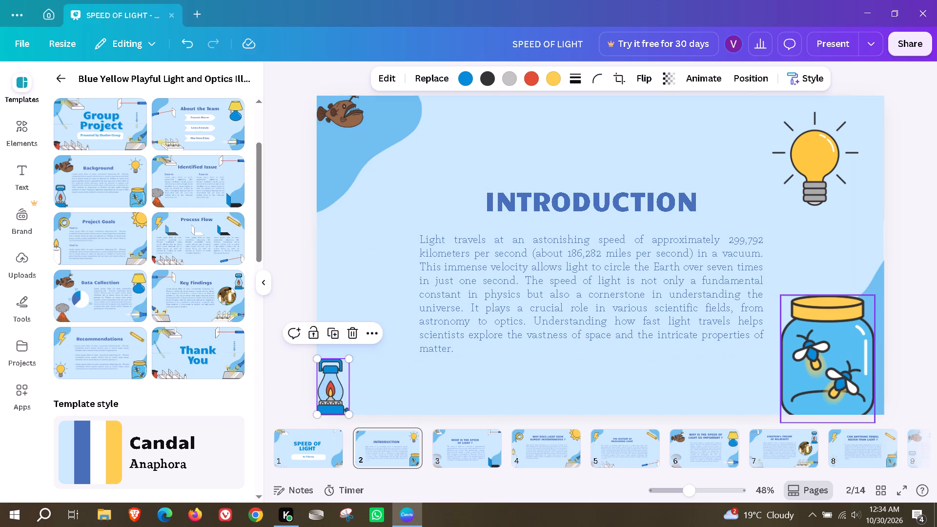
Shrink page 2's firefly jar and light bulb and tuck them into the lower-right and upper-right page corners.
left_click(844, 337)
left_click_drag(779, 292, 810, 375)
left_click_drag(853, 386, 857, 383)
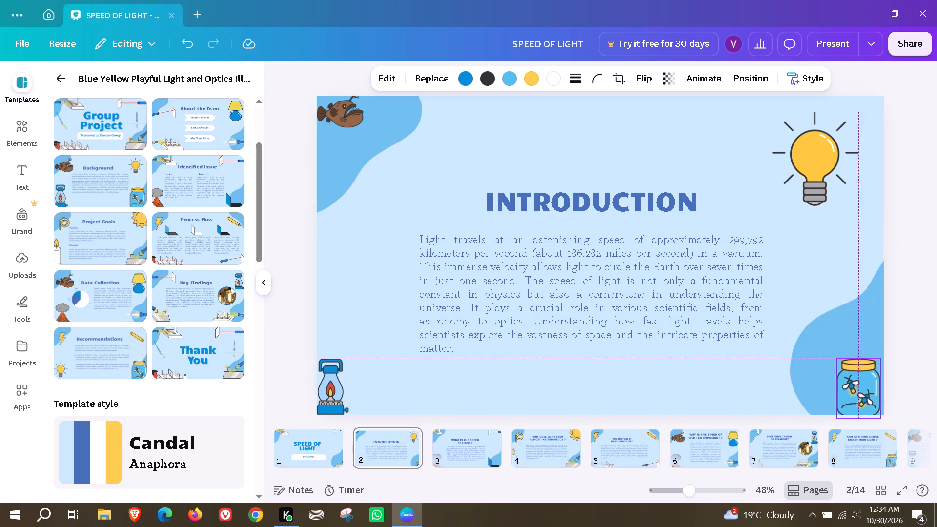
left_click_drag(857, 383, 861, 379)
left_click(817, 140)
left_click_drag(771, 205, 805, 168)
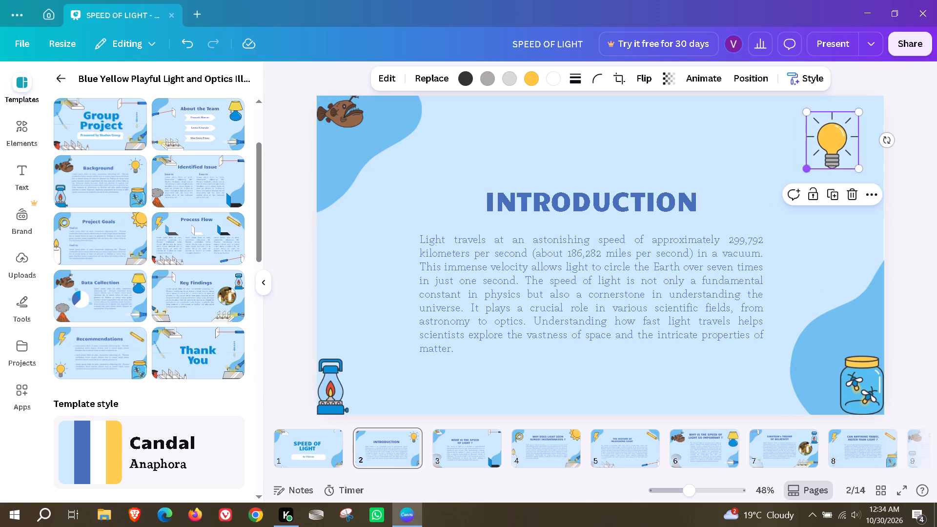
left_click_drag(835, 150, 860, 133)
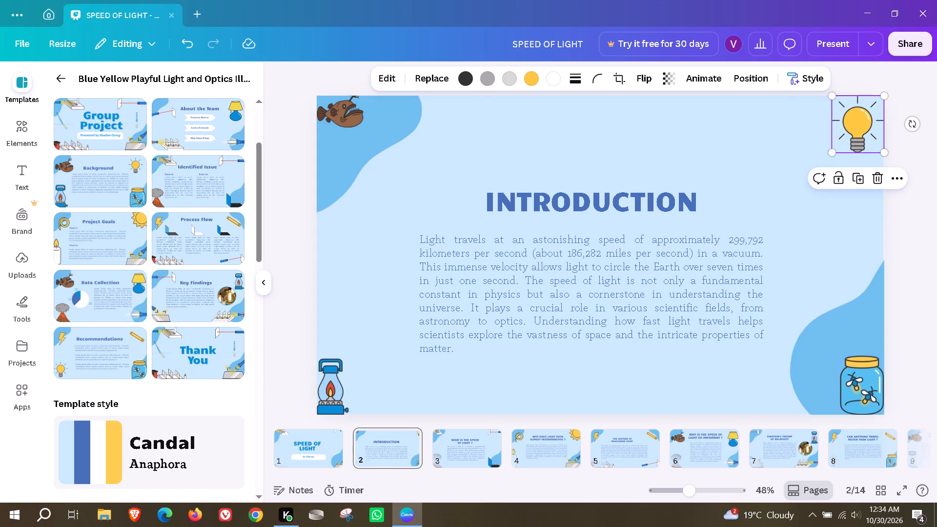
On page 3, shrink the flashlight-and-grating illustration and the volcano, fitting them into the upper-left and lower-left page corners.
left_click(485, 455)
left_click(381, 136)
left_click_drag(399, 140, 371, 133)
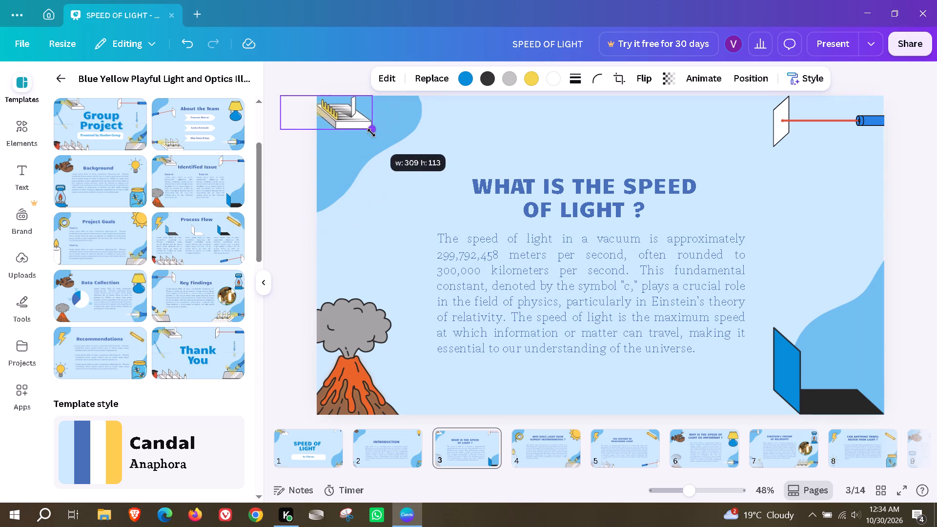
left_click_drag(371, 133, 359, 130)
left_click_drag(347, 115, 367, 116)
left_click(326, 390)
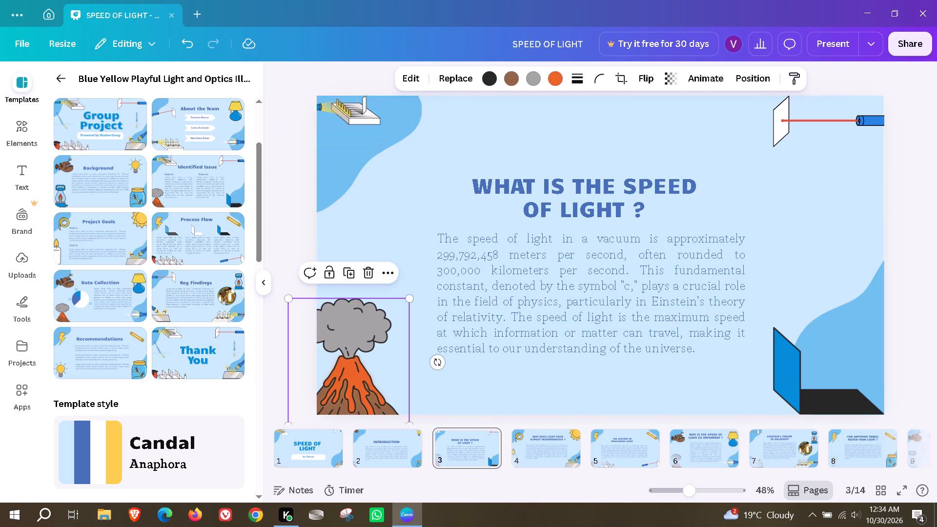
left_click_drag(410, 300, 373, 376)
left_click_drag(344, 395, 359, 385)
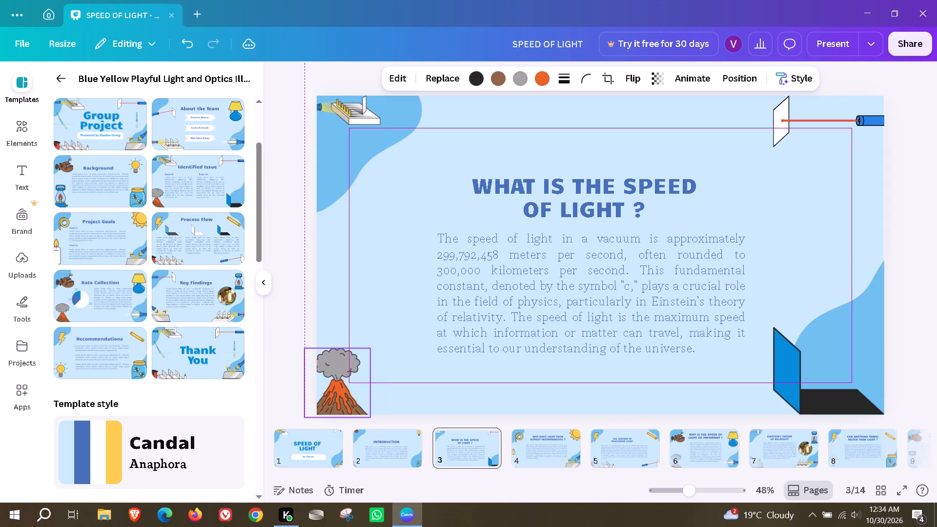
left_click_drag(359, 385, 365, 386)
Shrink page 3's laser-and-screen and blue upright-panel illustrations and shift both toward the page's right edge.
left_click(825, 117)
left_click_drag(777, 147, 843, 147)
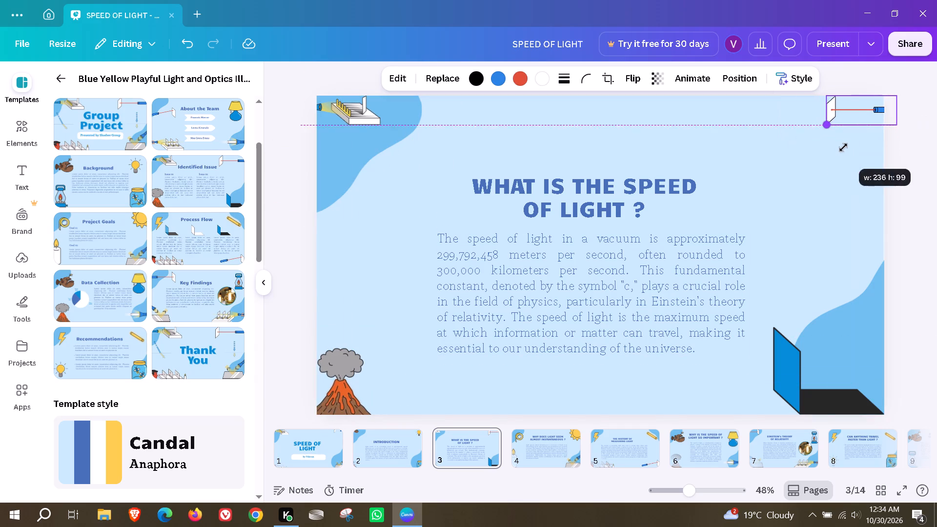
left_click_drag(843, 147, 846, 147)
left_click_drag(853, 119, 868, 119)
left_click(818, 389)
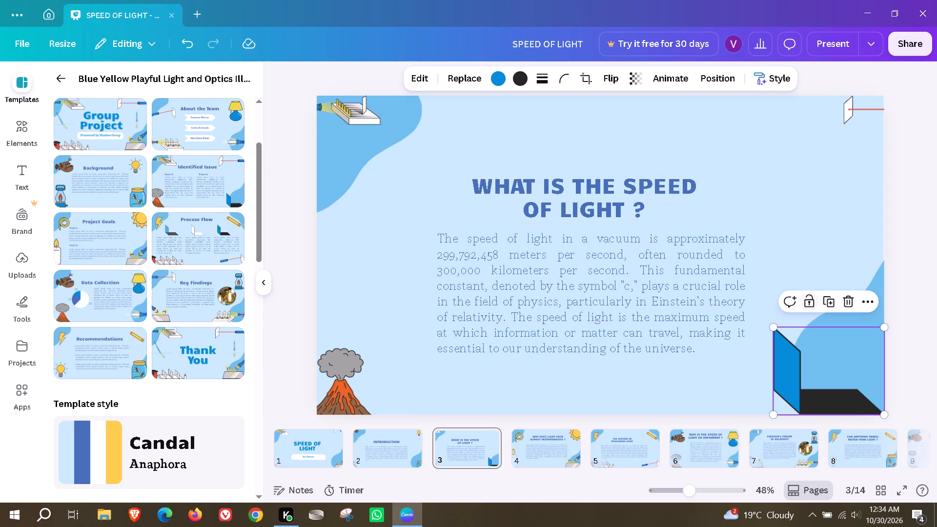
left_click_drag(774, 324, 829, 361)
left_click_drag(856, 397, 867, 397)
On page 4, shrink the yellow ring illustration to about 136 by 167 and the candle, placing them in the left-hand page corners.
left_click(536, 469)
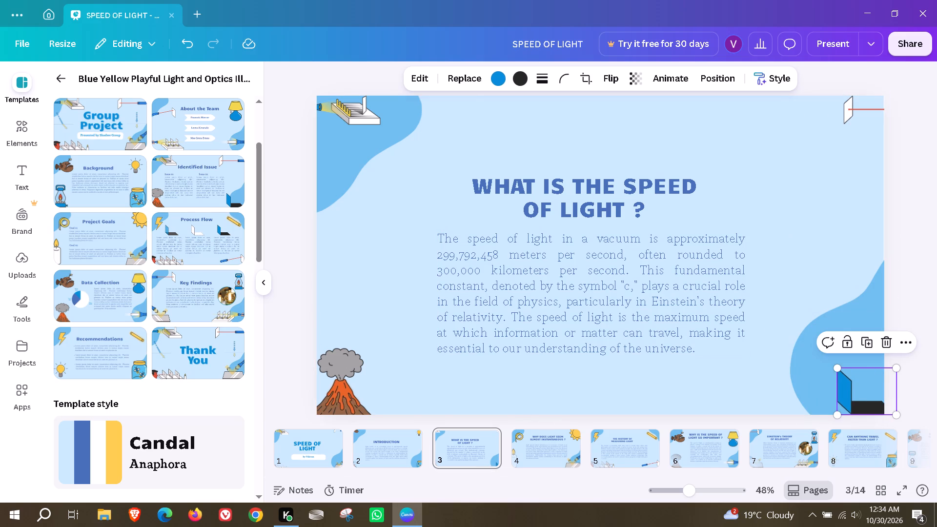
left_click(545, 443)
left_click(388, 145)
left_click_drag(383, 168, 346, 130)
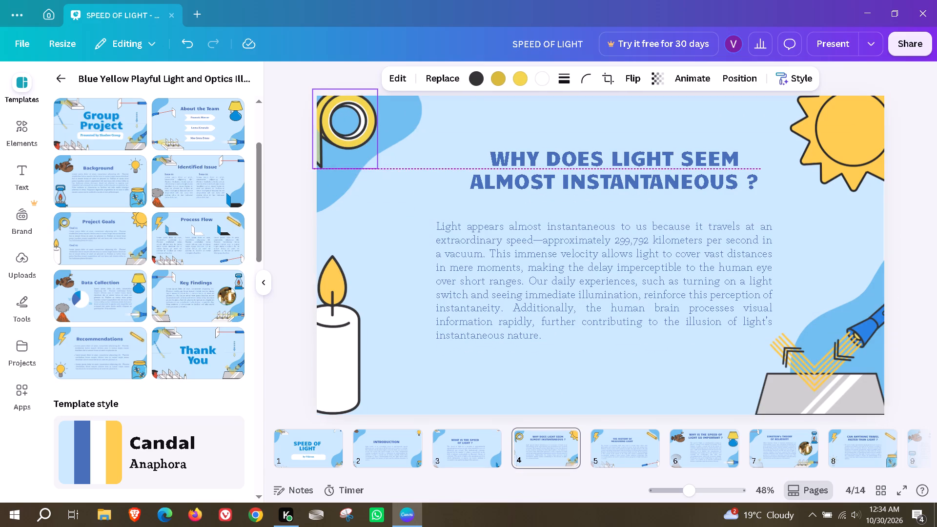
left_click_drag(346, 130, 354, 136)
left_click_drag(381, 173, 359, 143)
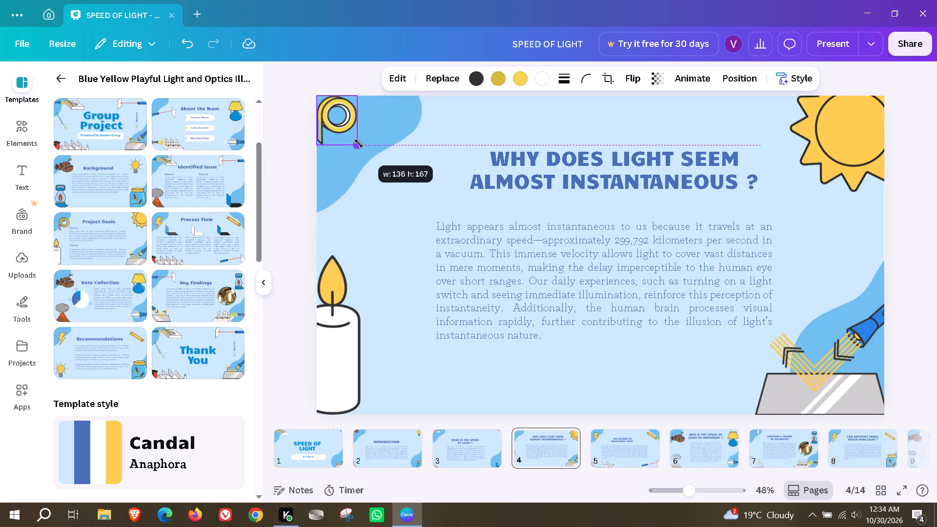
left_click(344, 326)
left_click_drag(359, 256, 352, 327)
left_click_drag(332, 368, 337, 375)
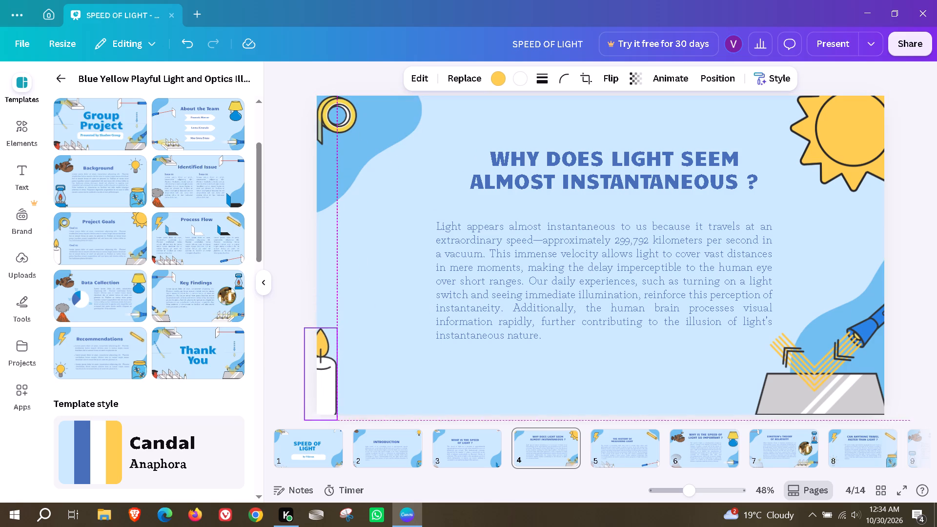
left_click_drag(337, 375, 344, 392)
Shrink page 4's sun and flashlight-and-mirror illustrations within the upper-right and lower-right page corners.
left_click(859, 156)
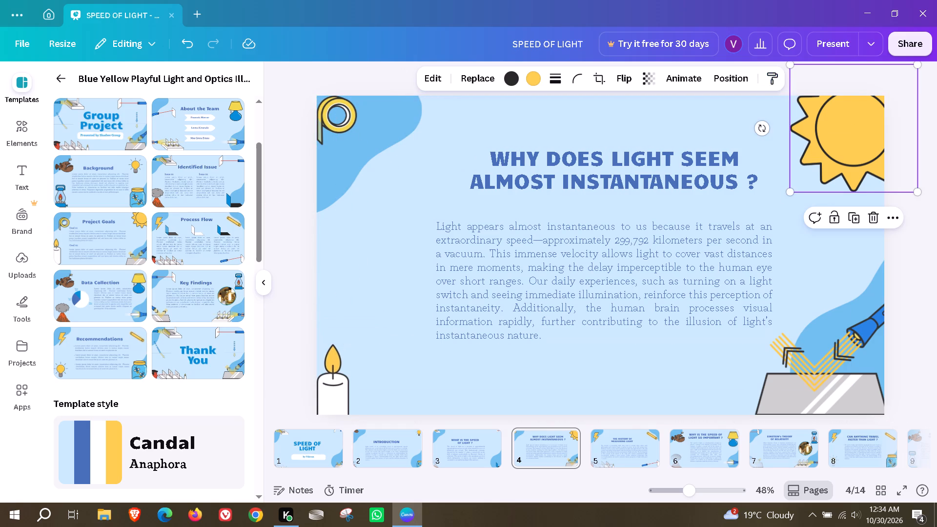
left_click_drag(788, 194, 830, 144)
left_click(833, 355)
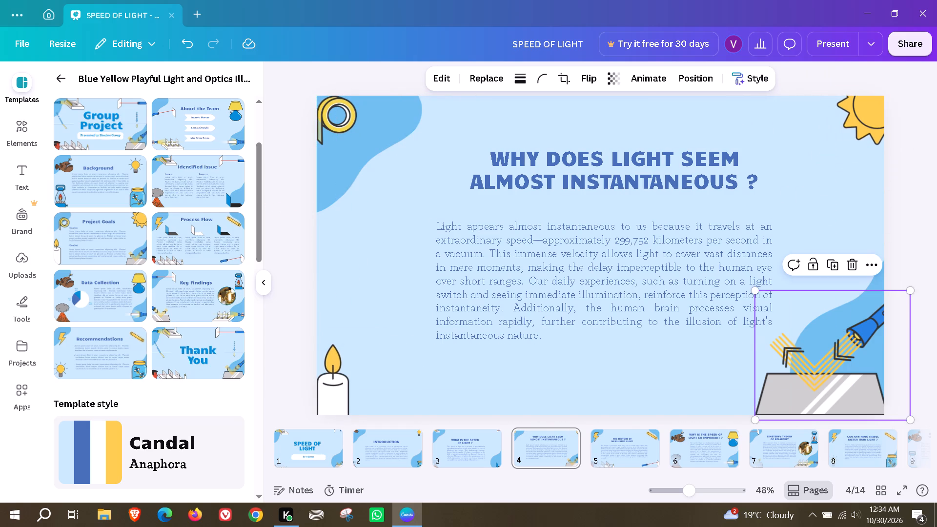
left_click_drag(758, 289, 839, 359)
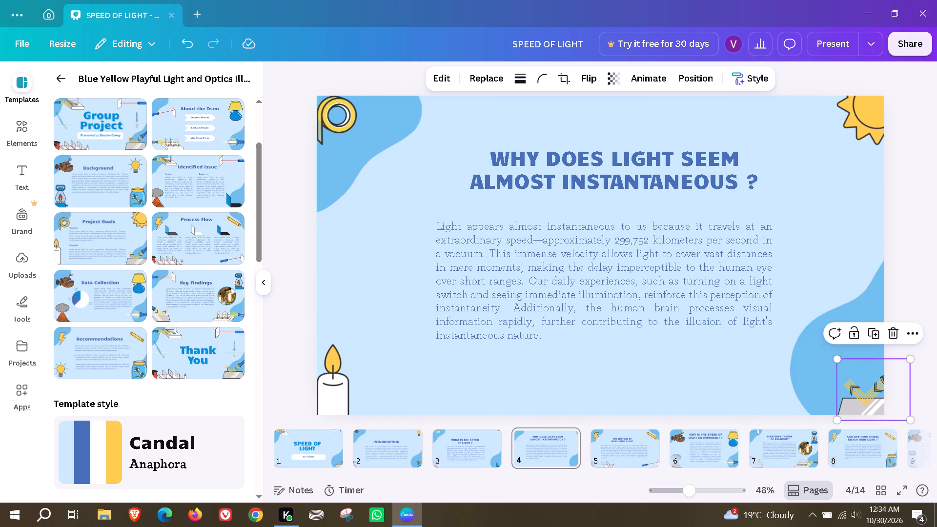
left_click(762, 379)
Open page 5, "The History of Measuring Light".
left_click(632, 442)
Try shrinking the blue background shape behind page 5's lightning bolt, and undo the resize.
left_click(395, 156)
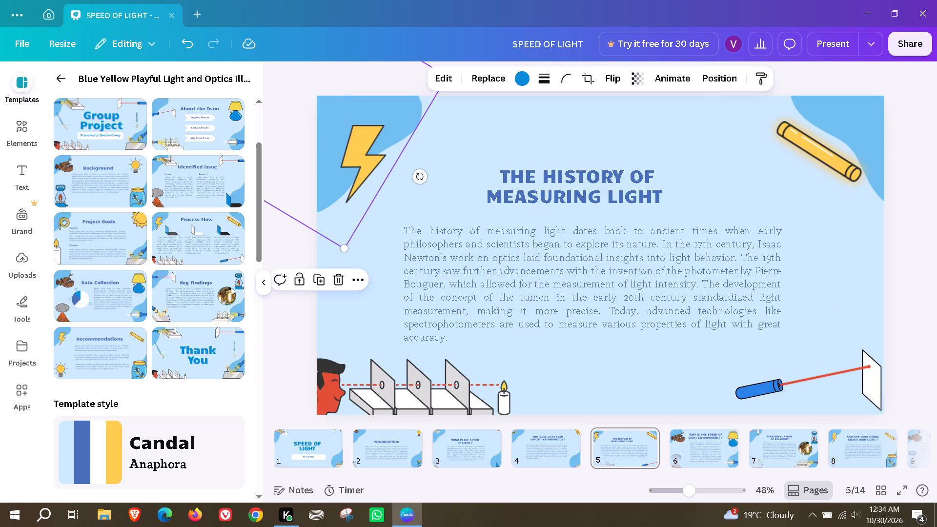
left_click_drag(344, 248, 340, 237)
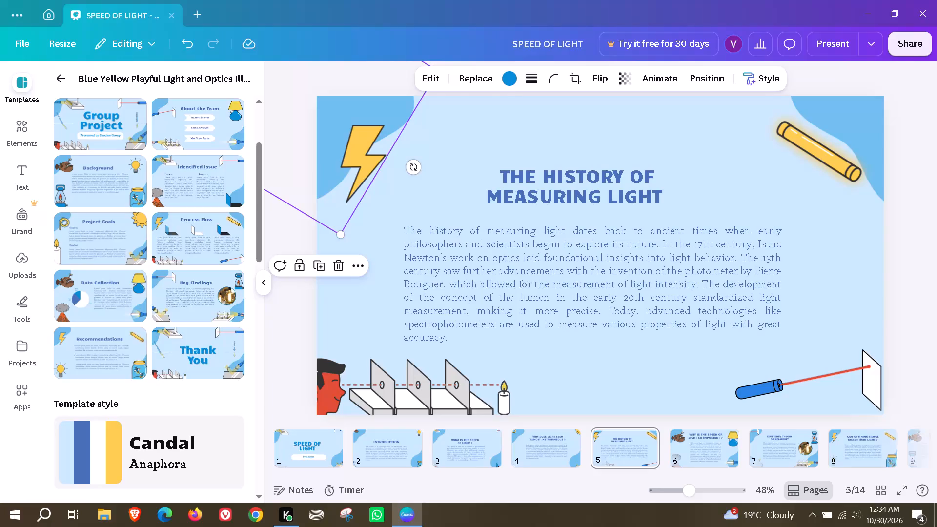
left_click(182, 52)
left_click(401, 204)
Move page 5's lightning bolt into the upper-left page corner and shrink it.
left_click(363, 154)
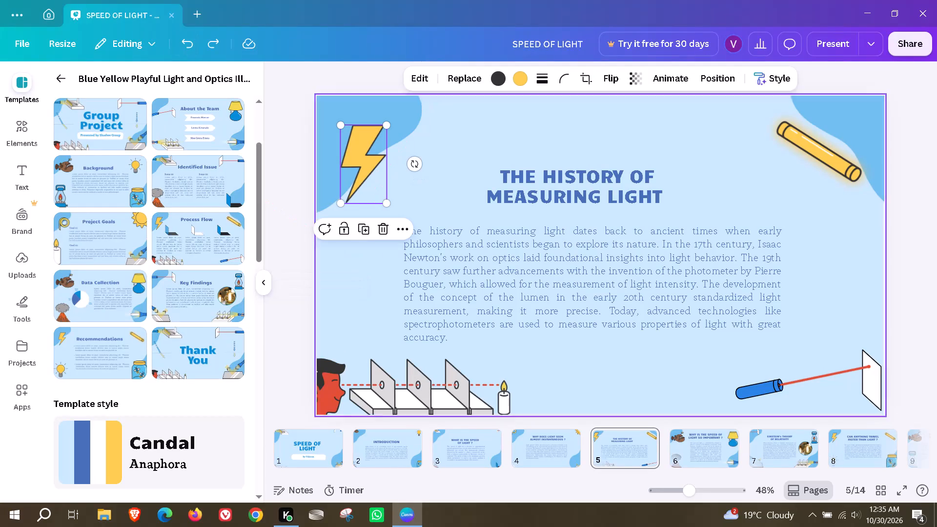
left_click_drag(372, 188, 342, 156)
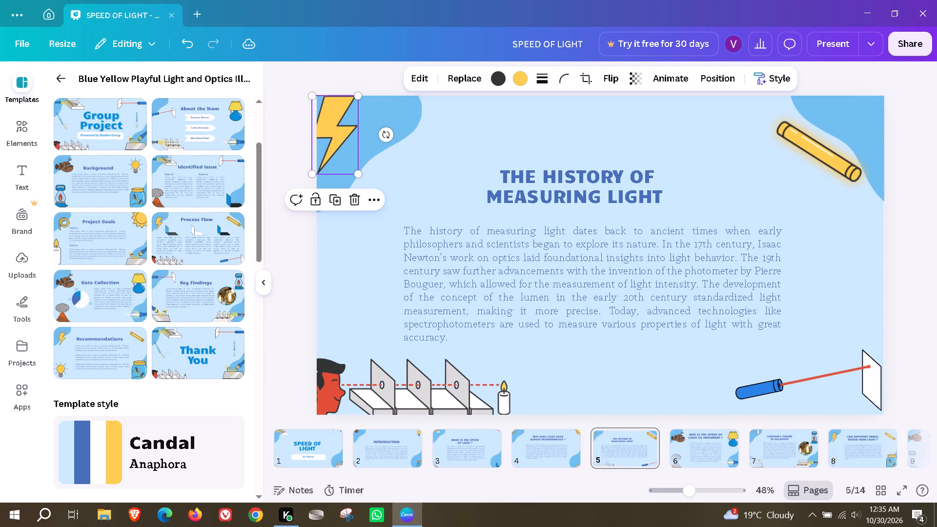
left_click_drag(357, 177, 337, 147)
left_click(330, 129)
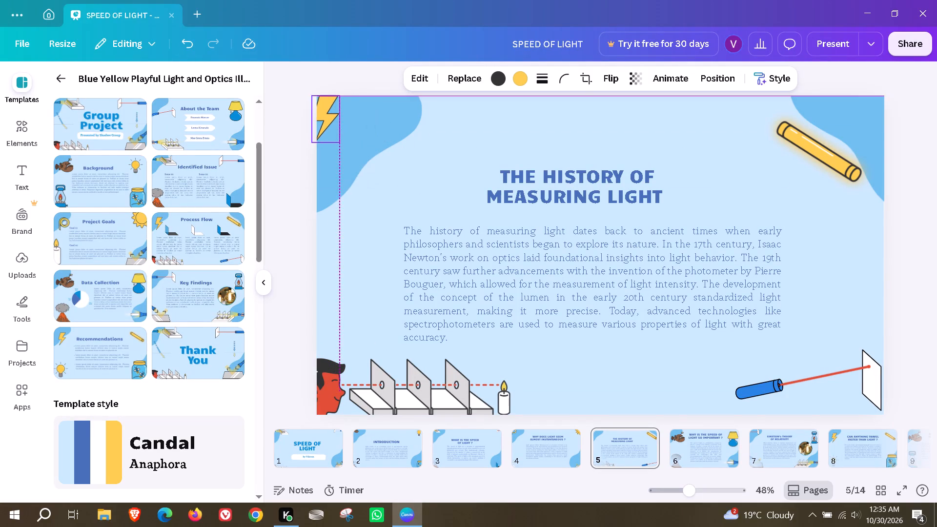
Shrink page 5's illustration of the face, slotted cards and candle and fit it into the lower-left page corner.
left_click(373, 371)
left_click_drag(514, 359, 382, 378)
left_click_drag(341, 407, 359, 407)
left_click(337, 385)
left_click(352, 361)
left_click_drag(352, 399, 347, 402)
Shrink page 5's blue laser with white card into the lower-right page corner and its yellow glow stick into the upper-right corner.
left_click(783, 382)
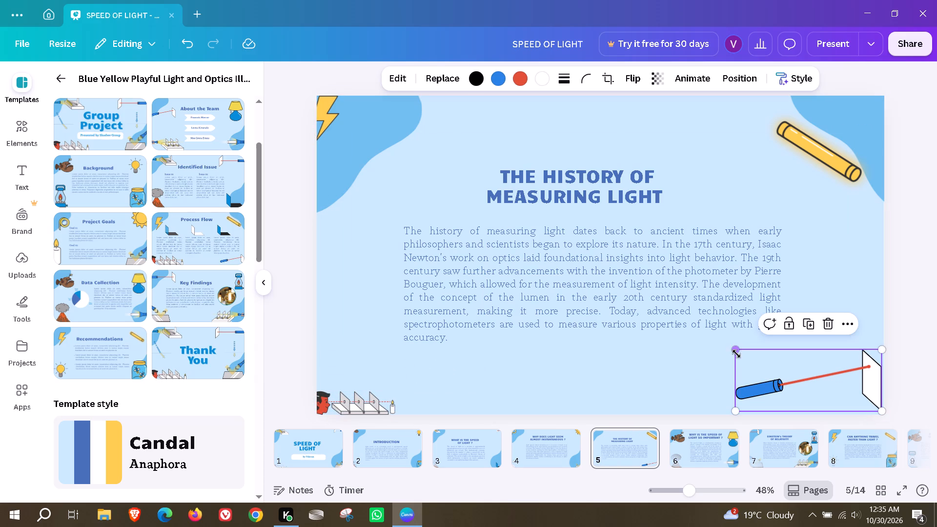
left_click_drag(736, 354, 807, 406)
left_click_drag(853, 396, 855, 406)
left_click(836, 137)
left_click_drag(858, 203, 818, 157)
left_click_drag(801, 136, 853, 130)
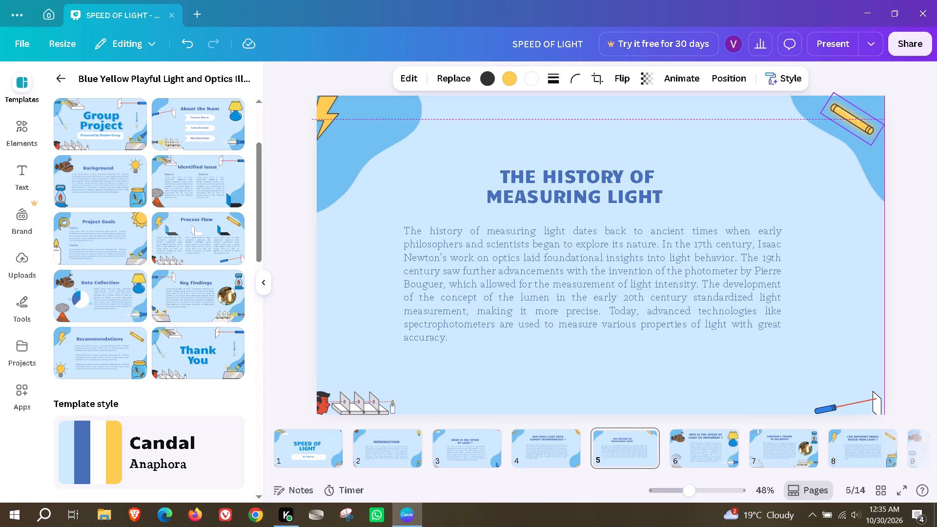
left_click_drag(853, 130, 865, 122)
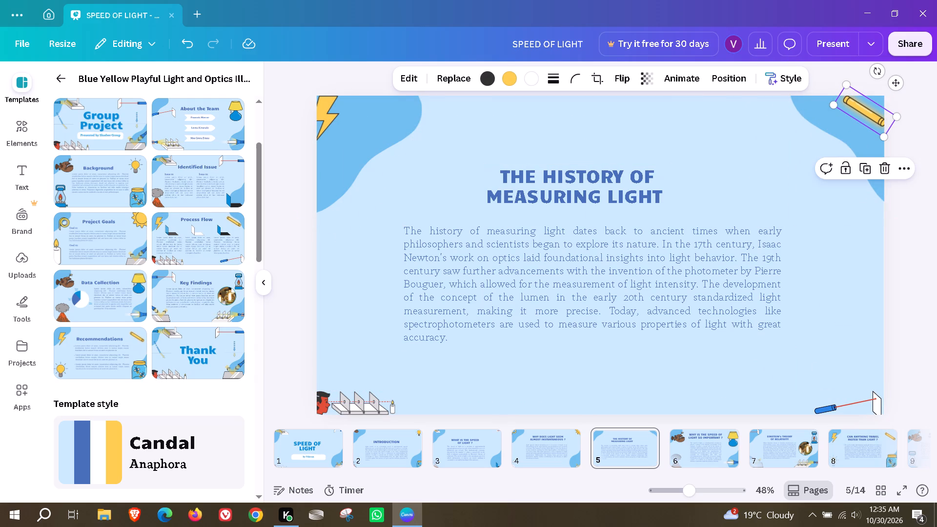
On page 6, shrink the anglerfish into the upper-left page corner and the volcano into the lower-left corner.
left_click(701, 434)
left_click(398, 192)
left_click_drag(441, 206, 398, 170)
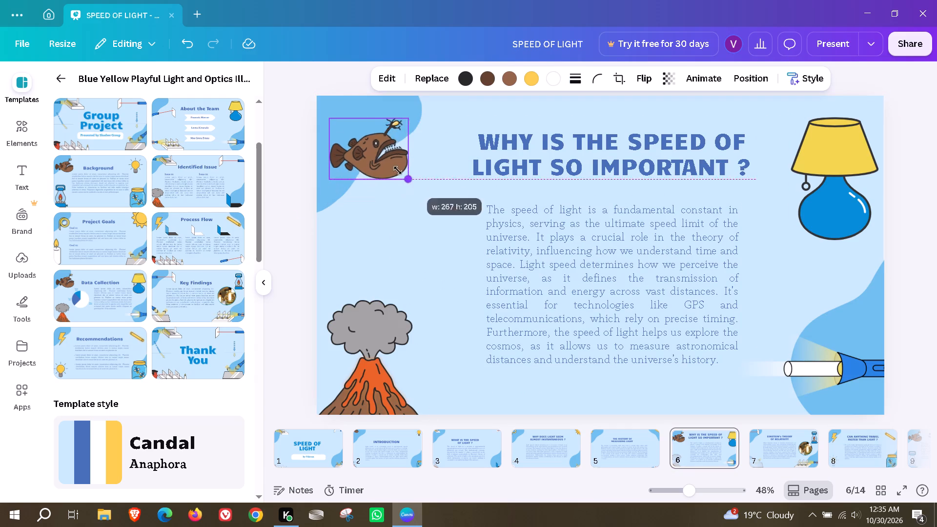
left_click_drag(398, 170, 366, 151)
left_click_drag(357, 140, 343, 113)
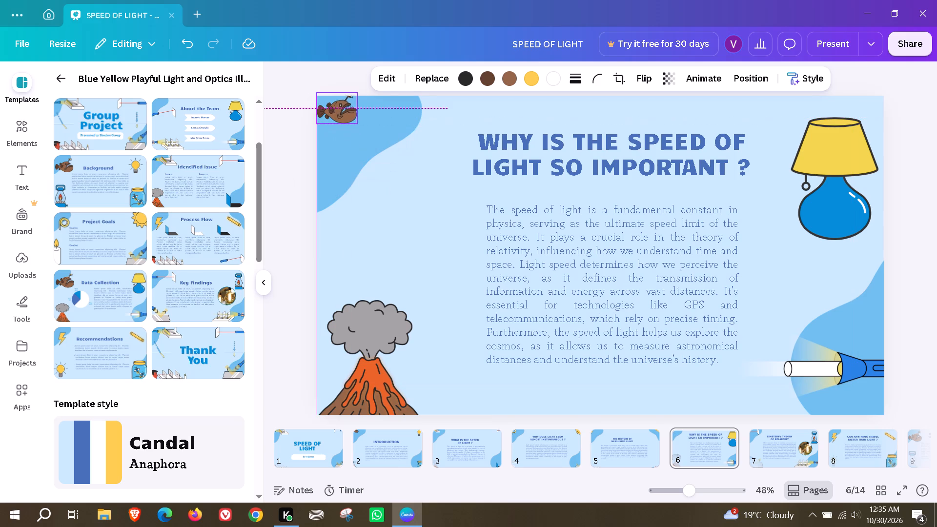
left_click_drag(343, 113, 344, 111)
left_click(404, 333)
left_click_drag(430, 303, 375, 401)
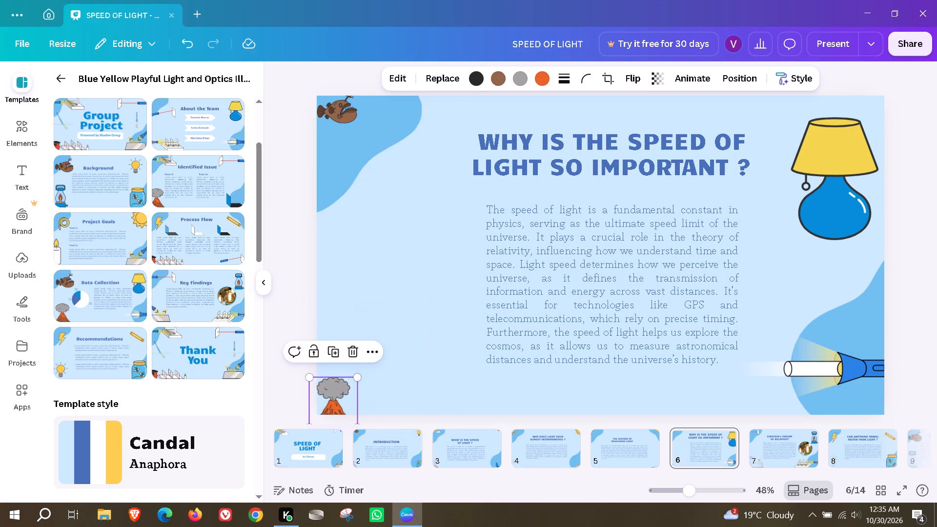
left_click_drag(356, 399, 360, 385)
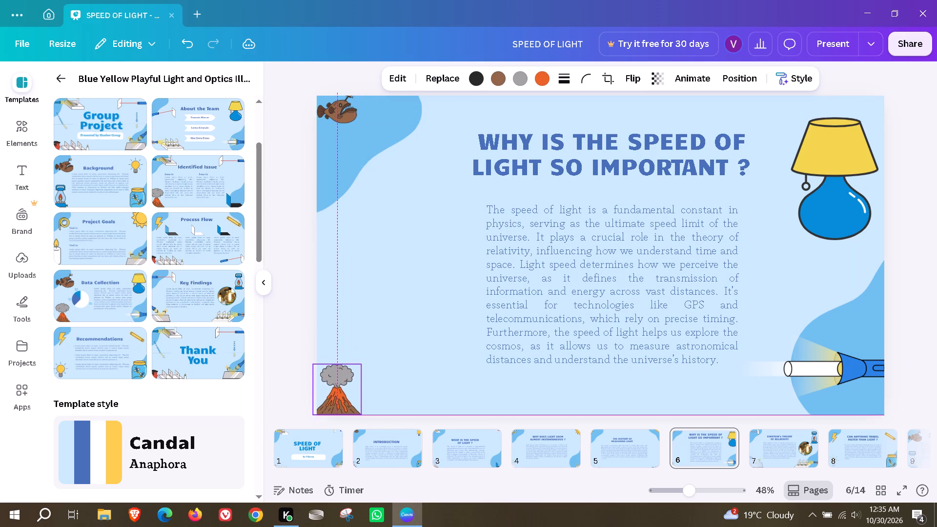
left_click_drag(360, 385, 360, 387)
Shrink page 6's table lamp into the upper-right page corner and its flashlight into the lower-right corner.
left_click(834, 207)
left_click_drag(791, 239, 835, 169)
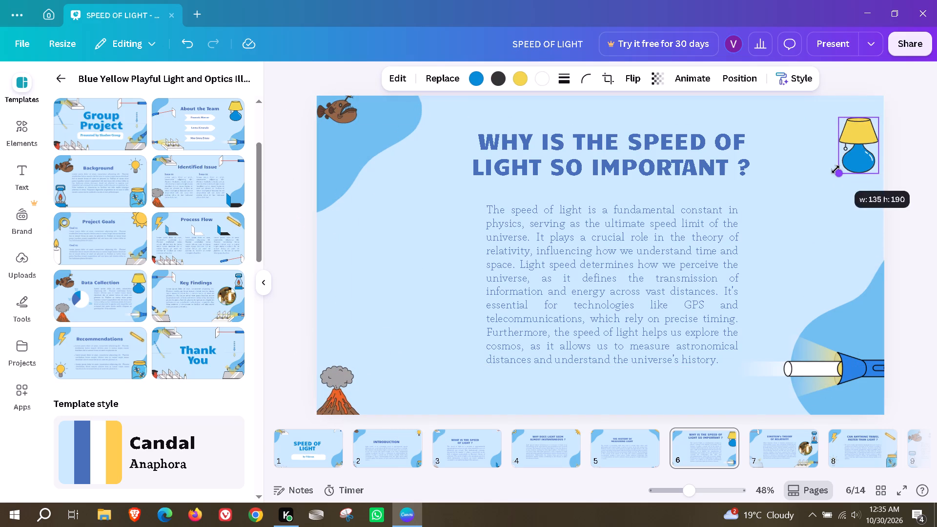
left_click_drag(835, 169, 836, 168)
left_click_drag(858, 149, 861, 130)
left_click(854, 365)
left_click_drag(741, 335, 813, 404)
left_click_drag(876, 379, 858, 400)
On page 7, shrink the laser with white card in the upper-left corner and the flashlight-and-mirror illustration in the lower-left corner.
left_click(813, 456)
left_click(391, 137)
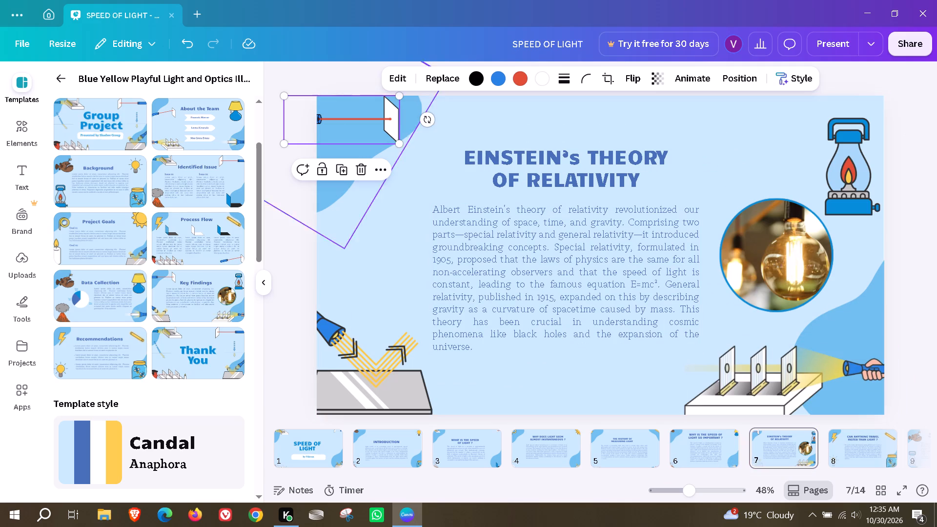
left_click_drag(395, 141, 348, 125)
left_click(379, 370)
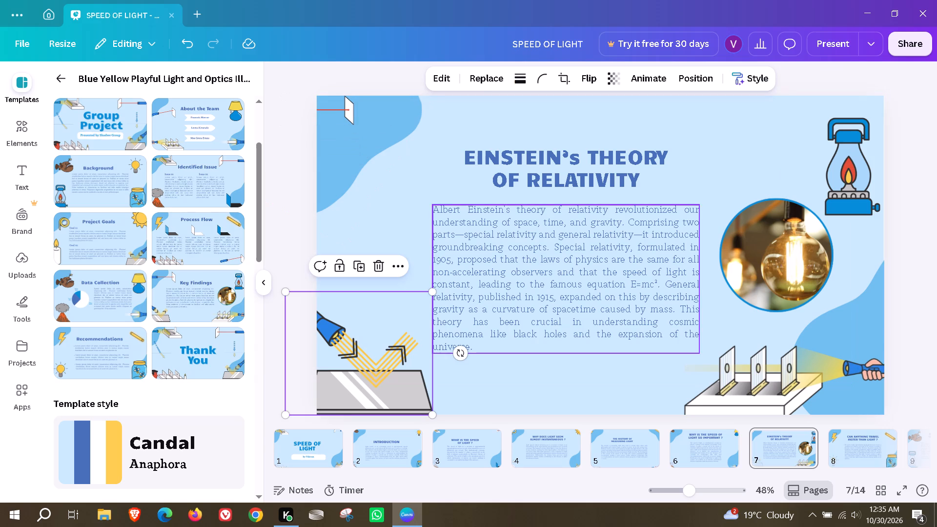
left_click_drag(430, 289, 386, 365)
left_click_drag(359, 386, 381, 390)
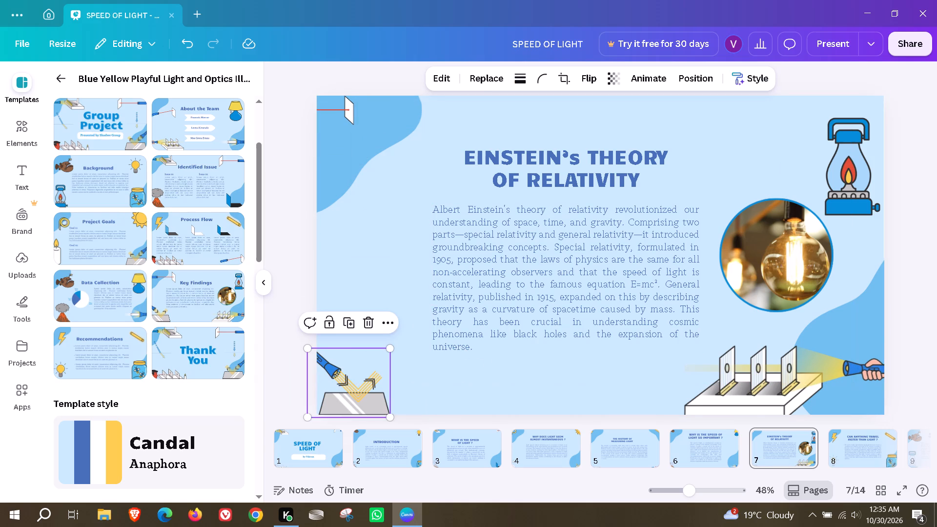
left_click(369, 385)
Shrink page 7's illustration of slotted cards and hand-held flashlight and fit it into the lower-right page corner.
left_click(772, 361)
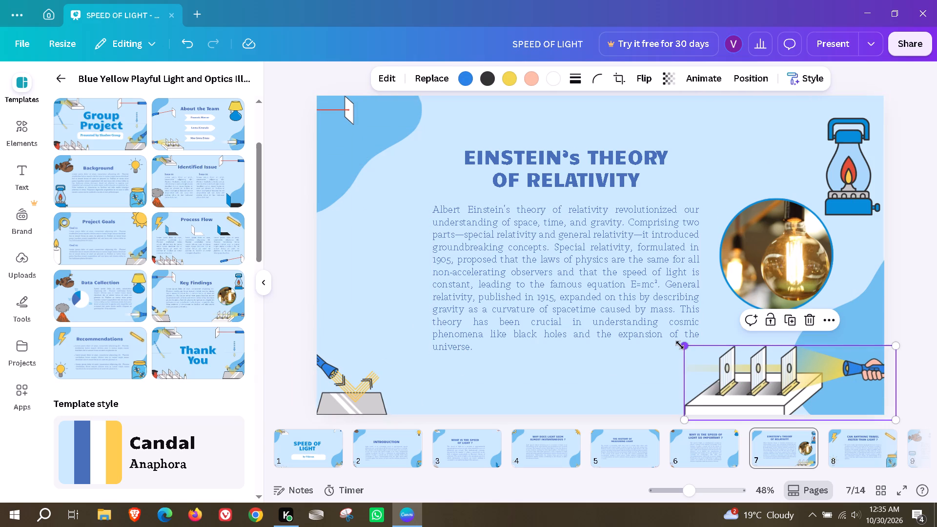
left_click_drag(681, 345, 829, 406)
left_click_drag(835, 401, 815, 385)
left_click_drag(835, 403, 836, 404)
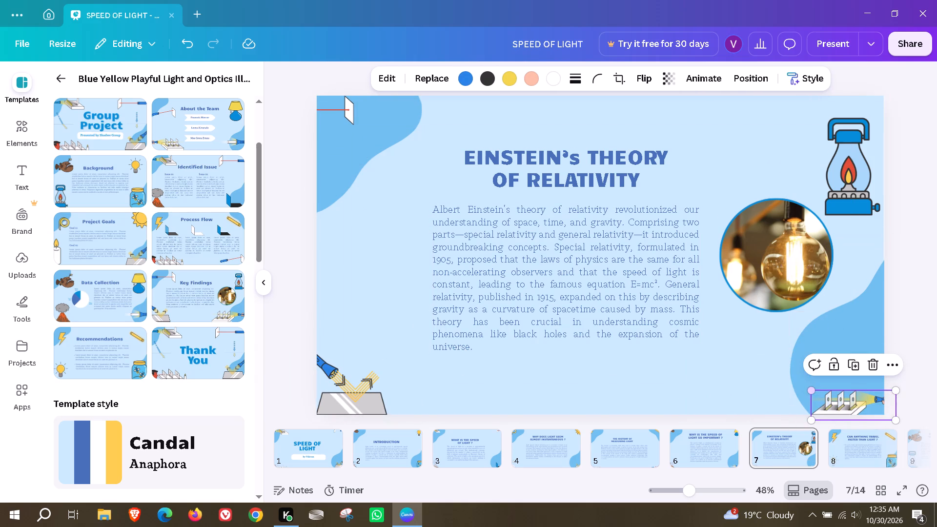
left_click_drag(836, 404, 829, 399)
Shrink page 7's blue lantern and move it into the upper-right page corner.
left_click(857, 203)
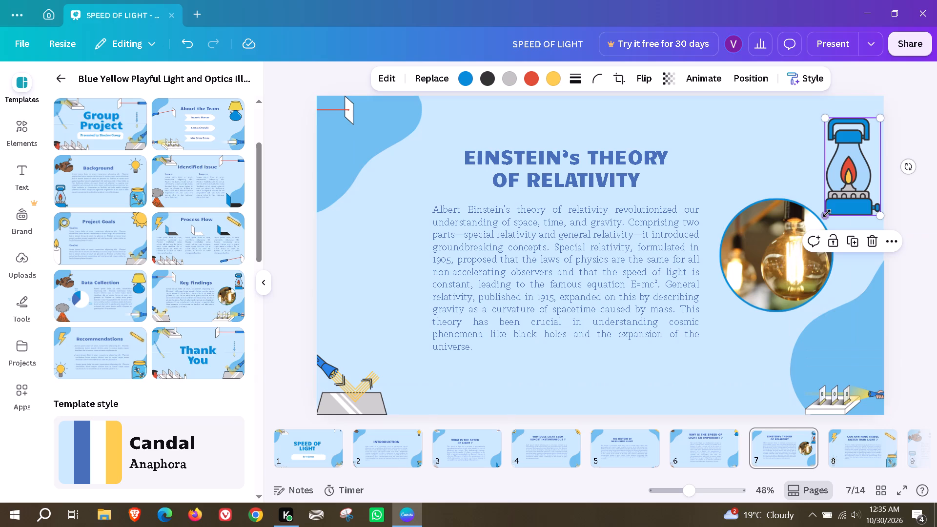
left_click_drag(827, 213, 840, 165)
left_click_drag(858, 159, 867, 140)
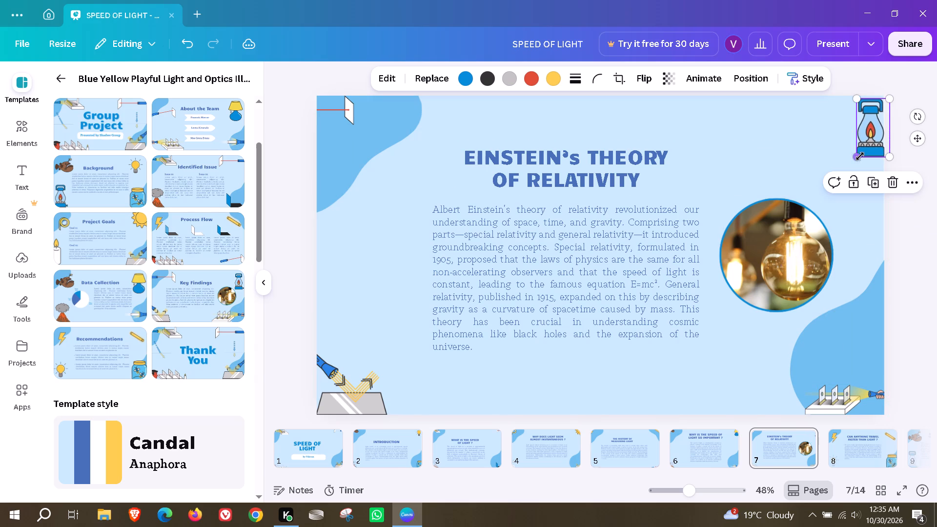
left_click_drag(860, 156, 863, 146)
left_click_drag(874, 135, 875, 129)
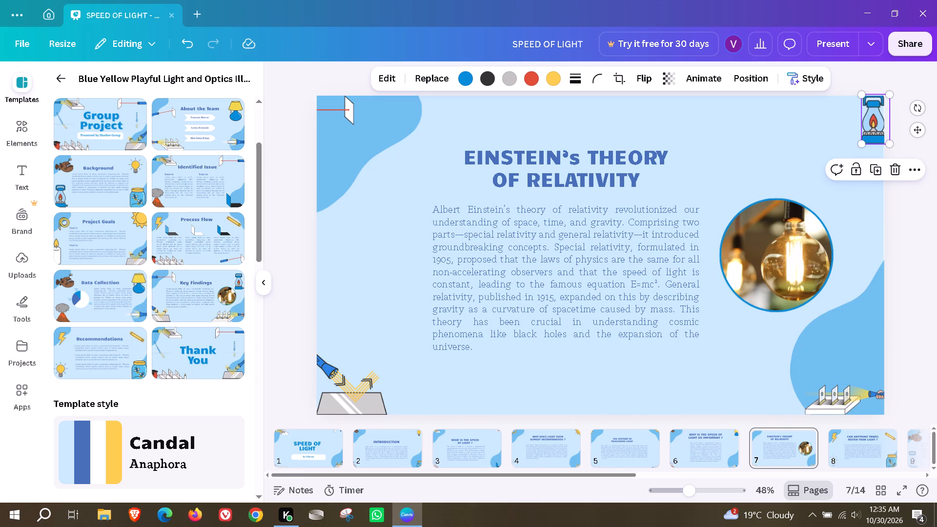
On page 8, shrink the lightning bolt into the upper-left page corner and the light bulb into the lower-left corner.
scroll(823, 449, "down", 1)
left_click(795, 457)
left_click(361, 162)
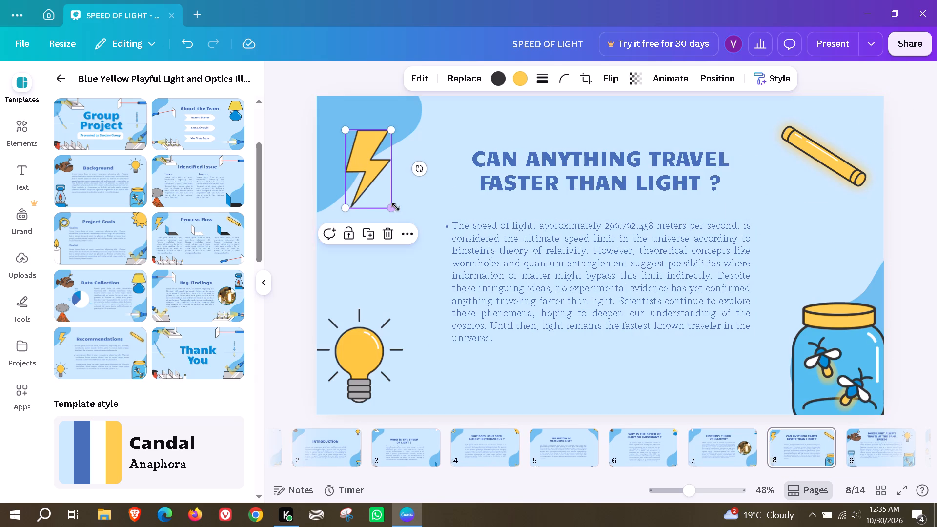
left_click_drag(396, 207, 376, 186)
left_click_drag(371, 164, 339, 126)
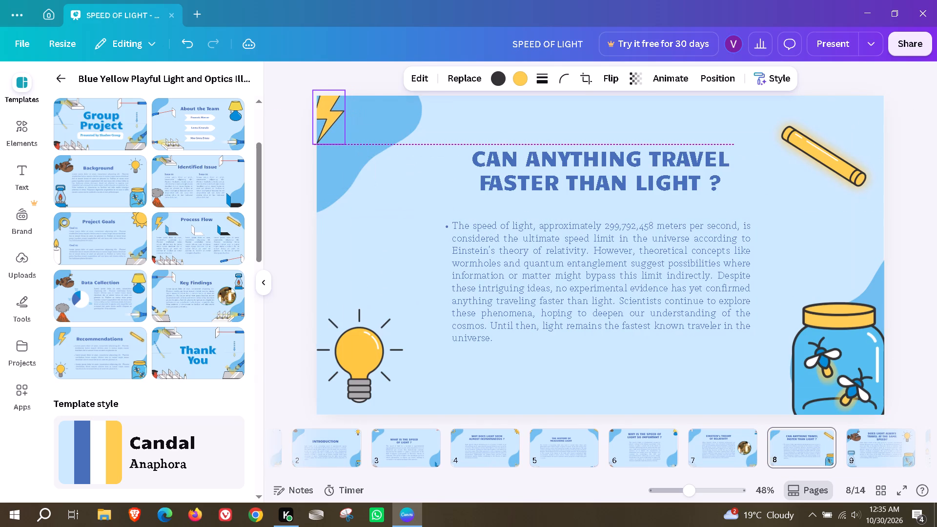
left_click_drag(339, 126, 337, 126)
left_click(372, 338)
left_click_drag(402, 312, 359, 358)
left_click_drag(344, 382, 333, 393)
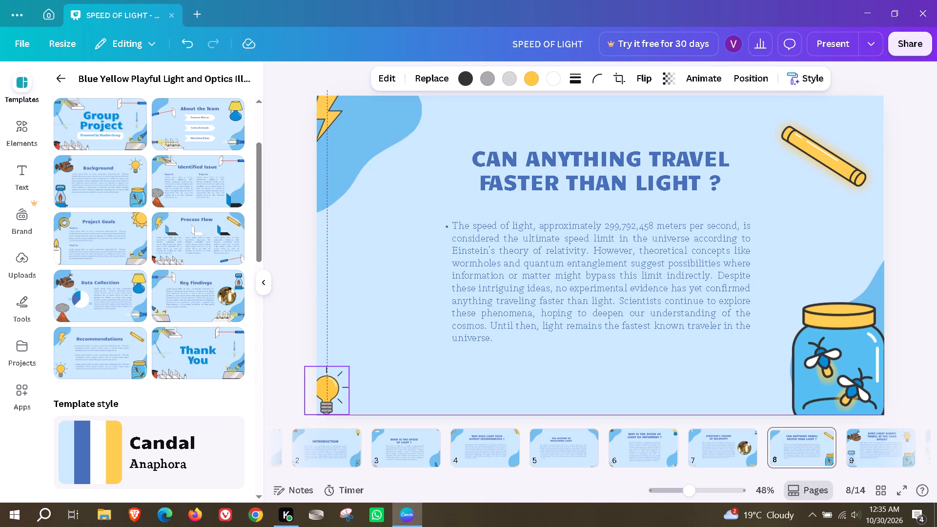
left_click_drag(333, 393, 332, 394)
Shrink page 8's yellow glow stick into the upper-right page corner and its firefly jar into the lower-right corner.
left_click(802, 161)
left_click_drag(762, 147, 809, 160)
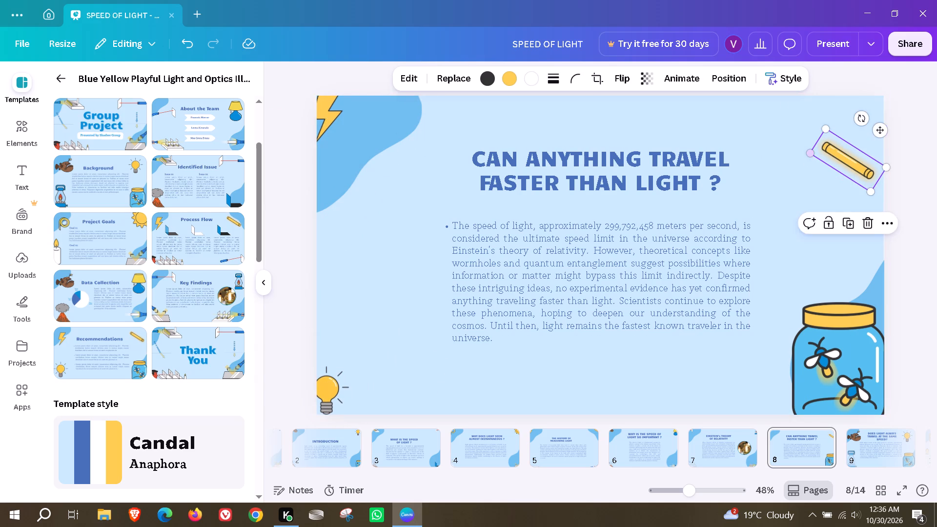
left_click_drag(841, 159, 856, 117)
left_click(841, 369)
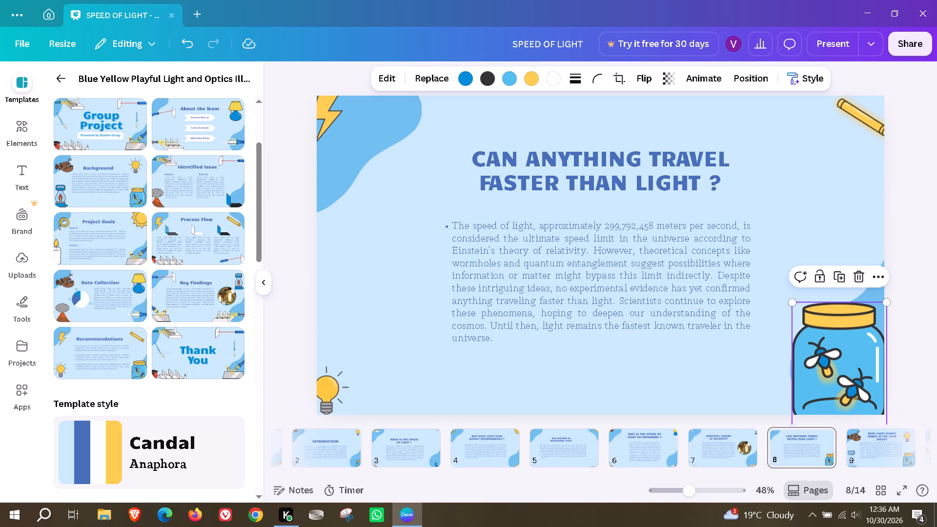
left_click(786, 304)
left_click(826, 358)
left_click_drag(793, 304, 802, 337)
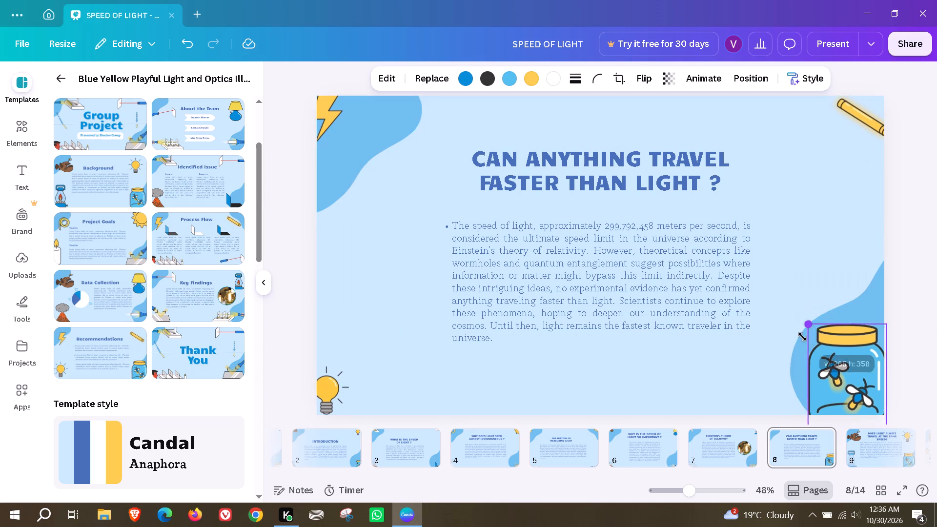
left_click_drag(802, 337, 815, 365)
left_click_drag(852, 390, 856, 384)
On page 9, shrink the anglerfish into the upper-left page corner and the blue lantern toward the lower-left corner.
left_click(858, 445)
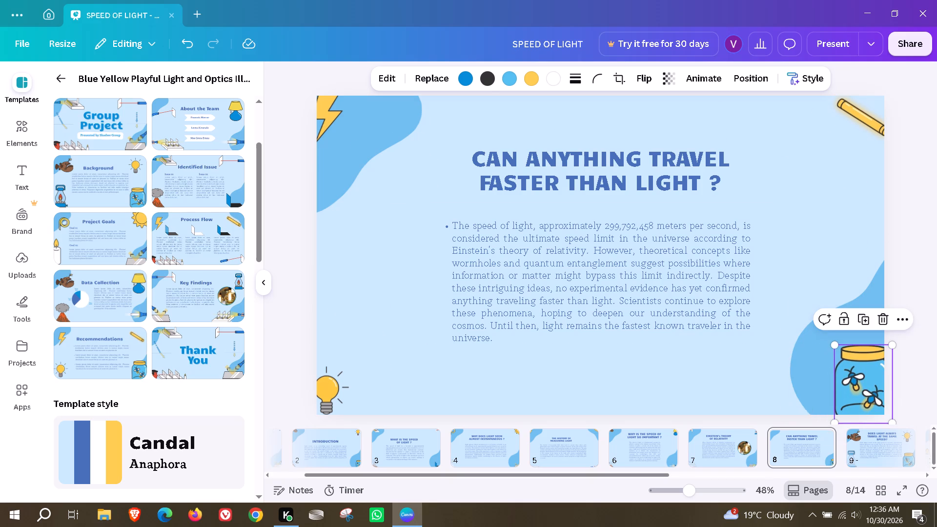
left_click(404, 191)
left_click_drag(441, 200, 406, 162)
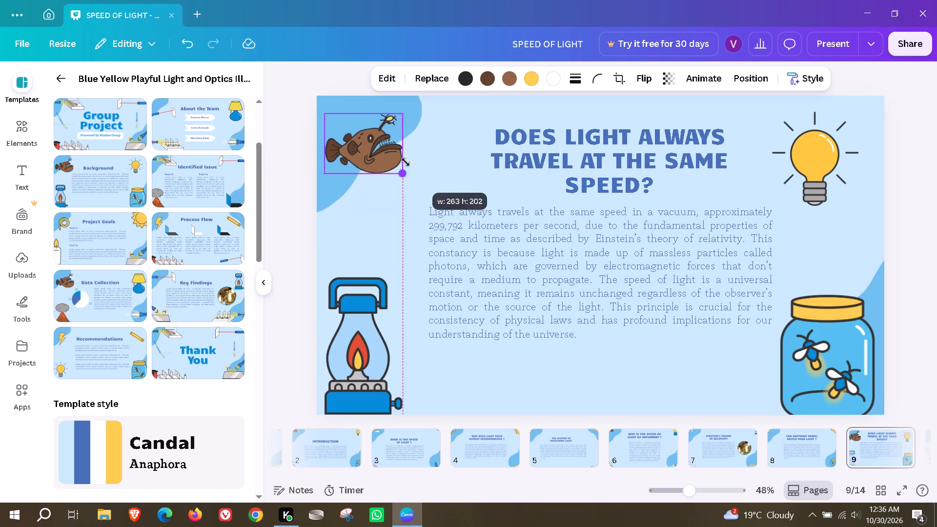
left_click_drag(406, 162, 383, 144)
left_click_drag(359, 135, 349, 113)
left_click(385, 328)
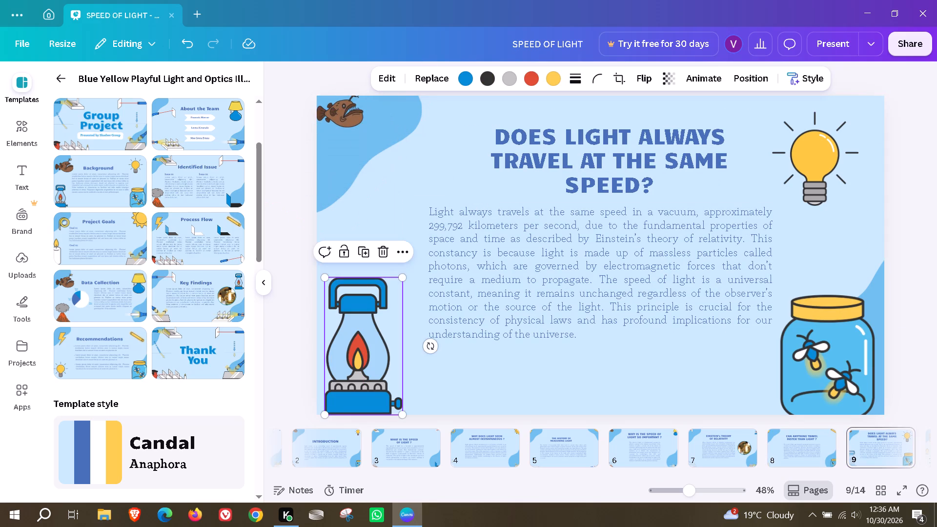
left_click_drag(402, 278, 371, 367)
Shrink page 9's light bulb into the upper-right page corner and its firefly jar into the lower-right corner.
left_click(830, 183)
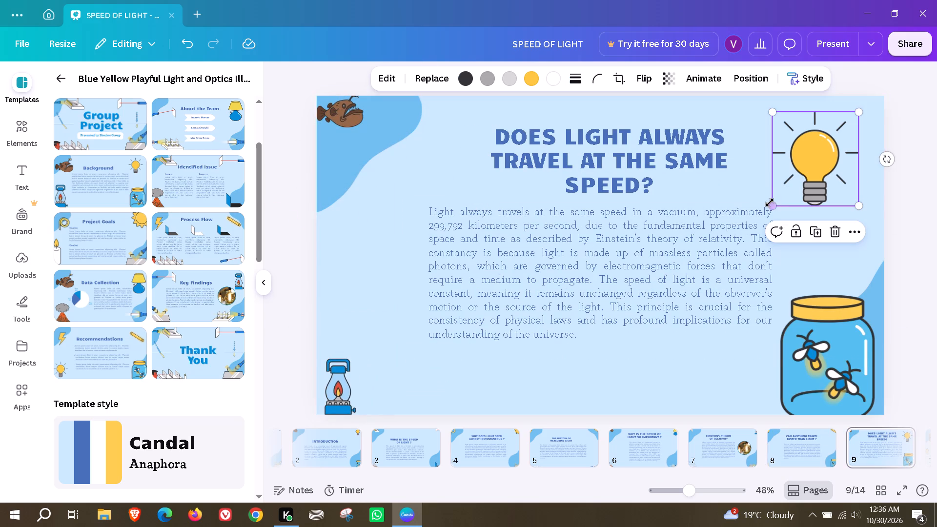
left_click_drag(774, 206, 816, 160)
left_click_drag(830, 151, 860, 131)
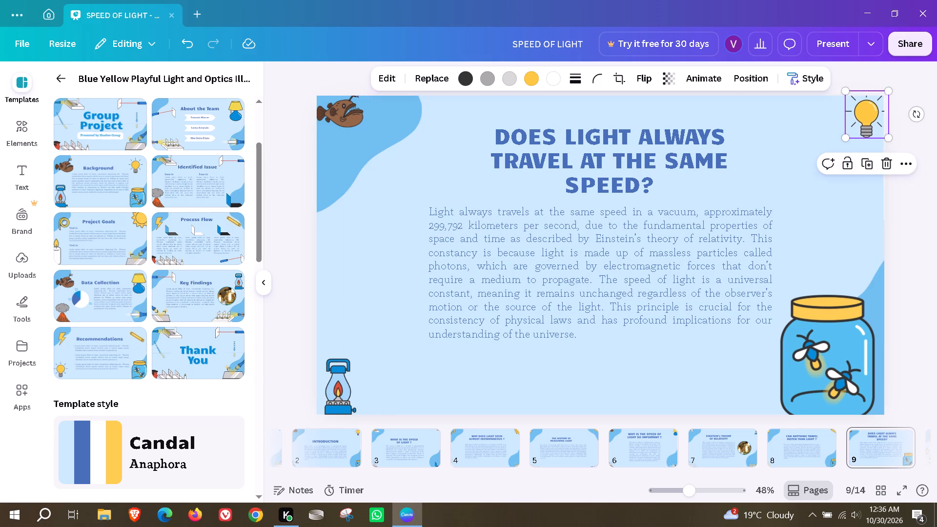
left_click(814, 328)
left_click_drag(783, 296, 827, 367)
left_click_drag(847, 397, 859, 399)
On page 10, shrink the yellow coil illustration into the upper-left page corner and the candle into the lower-left corner.
scroll(799, 459, "down", 3)
left_click(713, 451)
left_click(765, 455)
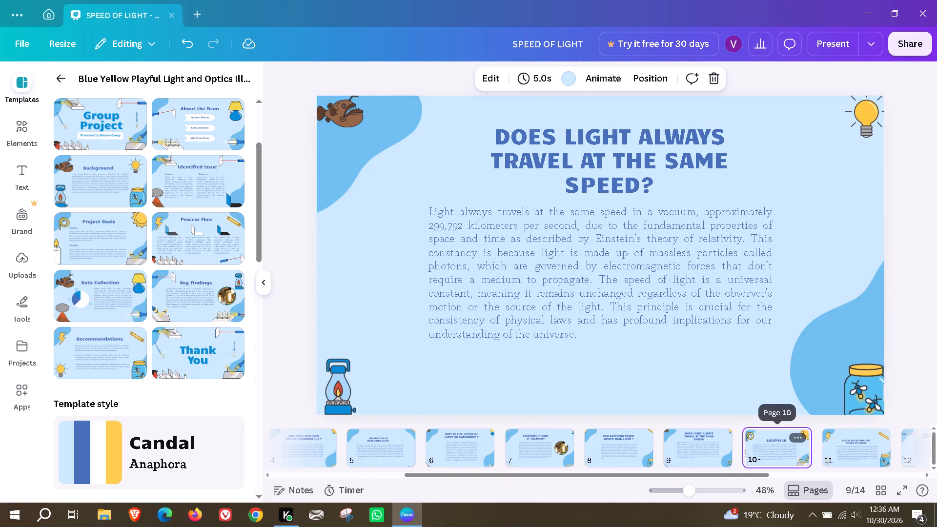
left_click(409, 159)
left_click_drag(412, 206, 379, 165)
left_click_drag(373, 153, 339, 121)
left_click(355, 345)
left_click_drag(360, 256, 351, 331)
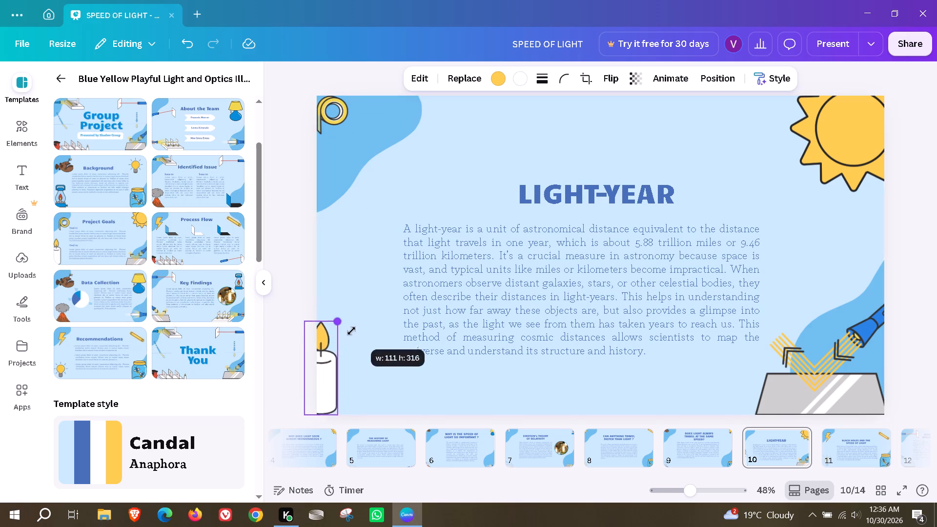
left_click_drag(351, 331, 351, 339)
left_click_drag(320, 379, 330, 404)
Shrink page 10's sun in the upper-right page corner and fit a smaller flashlight-and-mirror illustration into the lower-right corner.
left_click(845, 171)
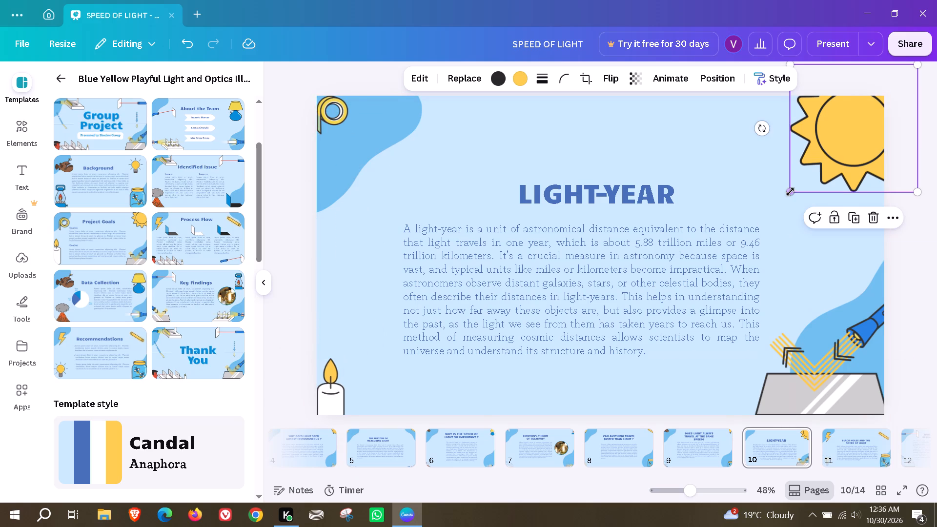
left_click_drag(790, 193, 835, 133)
left_click(804, 367)
left_click_drag(755, 290, 802, 353)
left_click(873, 401)
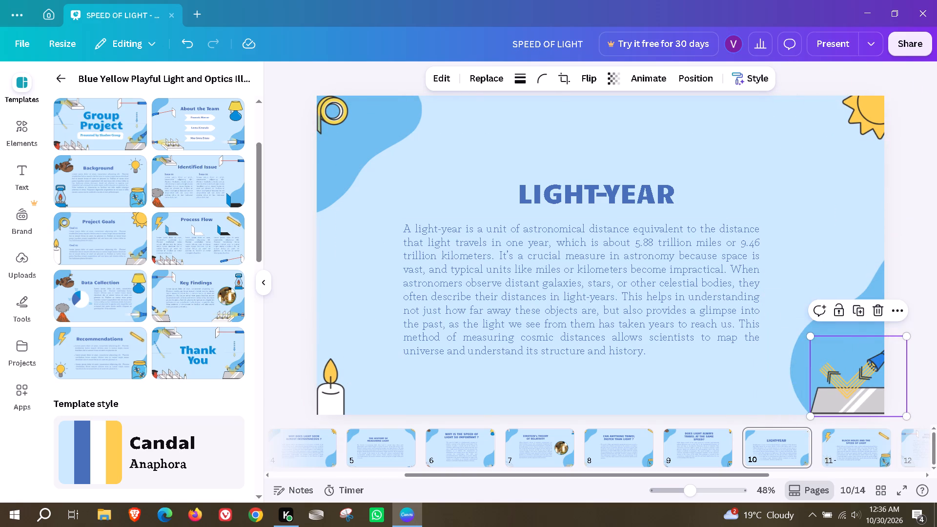
On page 11, shrink the lightning bolt into the upper-left page corner and the light bulb into the lower-left corner.
left_click(866, 439)
left_click(361, 161)
left_click_drag(395, 207, 371, 168)
left_click_drag(361, 152, 332, 117)
left_click(372, 338)
left_click_drag(404, 310, 374, 372)
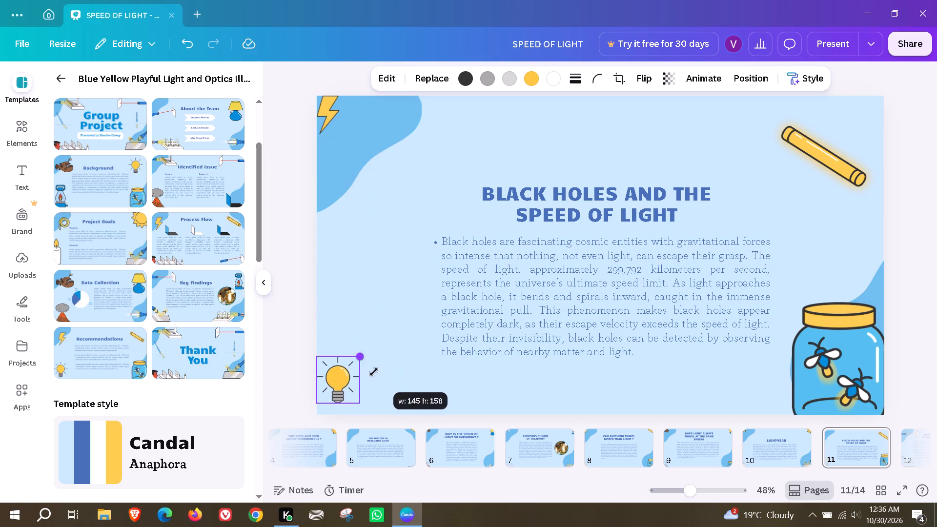
left_click_drag(374, 372, 373, 378)
left_click_drag(351, 380, 341, 391)
Shrink page 11's yellow glow stick and move it into the upper-right page corner.
left_click(814, 176)
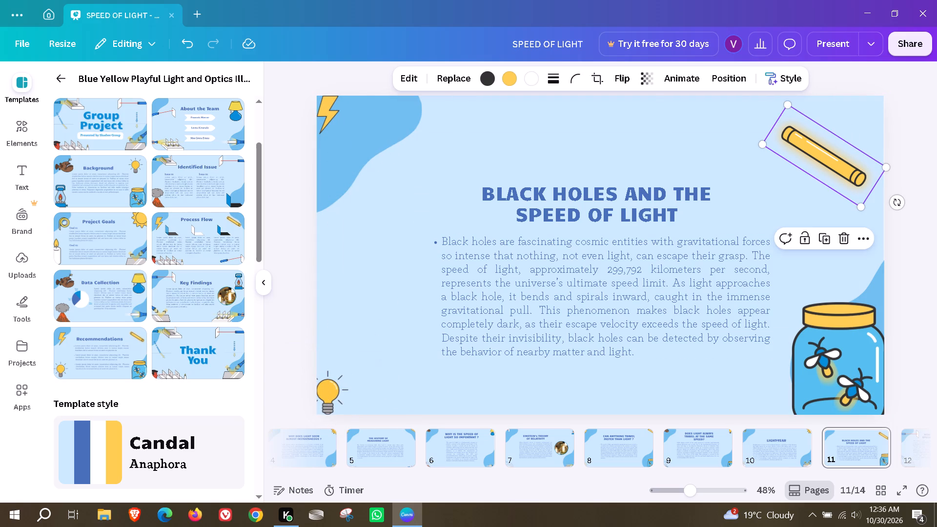
left_click_drag(762, 144, 825, 146)
left_click(856, 146)
left_click_drag(855, 165, 865, 130)
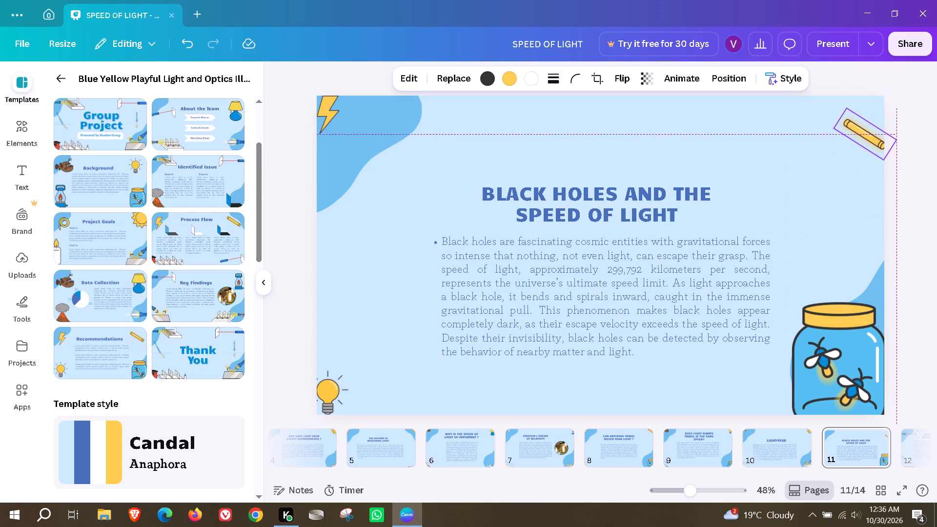
left_click_drag(865, 130, 864, 122)
Shrink page 11's firefly jar and fit it into the lower-right page corner.
left_click(861, 343)
left_click_drag(793, 302, 813, 370)
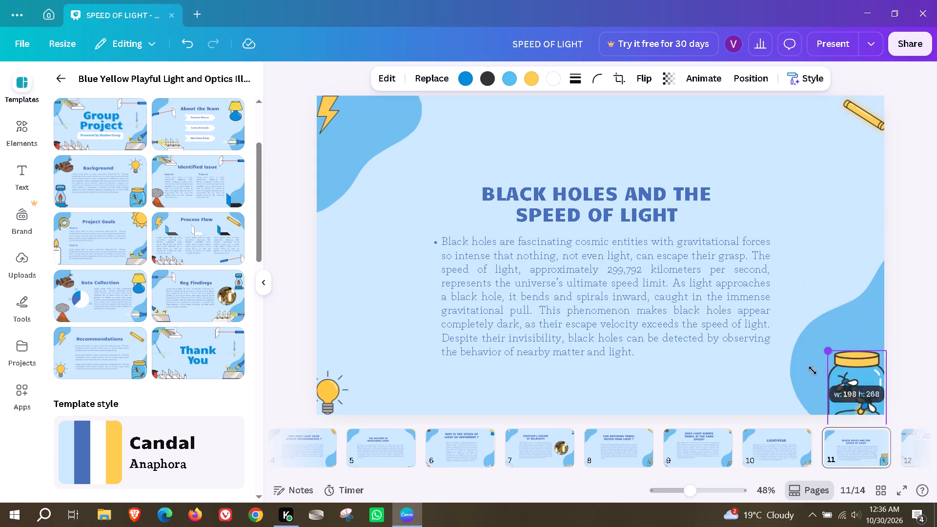
left_click_drag(813, 370, 833, 394)
left_click_drag(880, 404, 880, 394)
On page 12, shrink the laser-and-screen illustration into the upper-left page corner and the blue lantern into the upper-right corner.
scroll(850, 441, "down", 2)
left_click(805, 450)
left_click(330, 129)
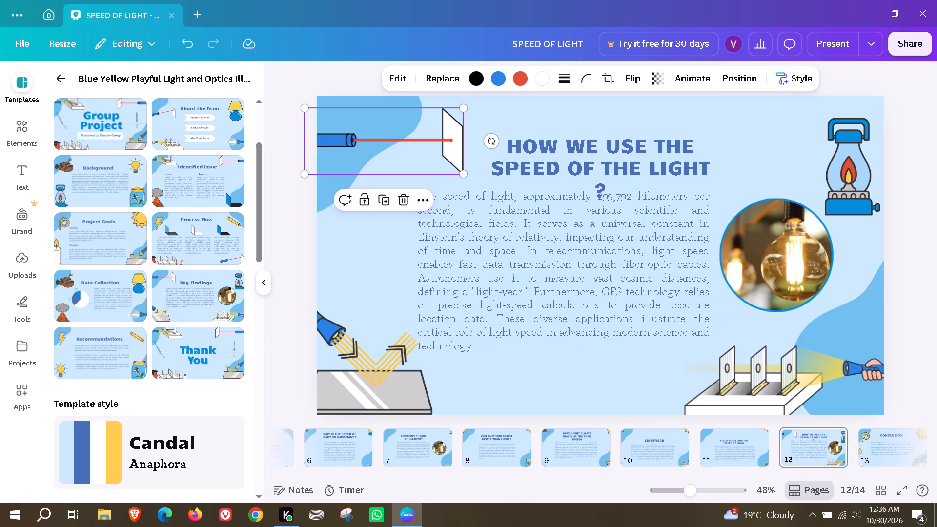
left_click_drag(467, 170, 351, 164)
left_click_drag(335, 122, 336, 112)
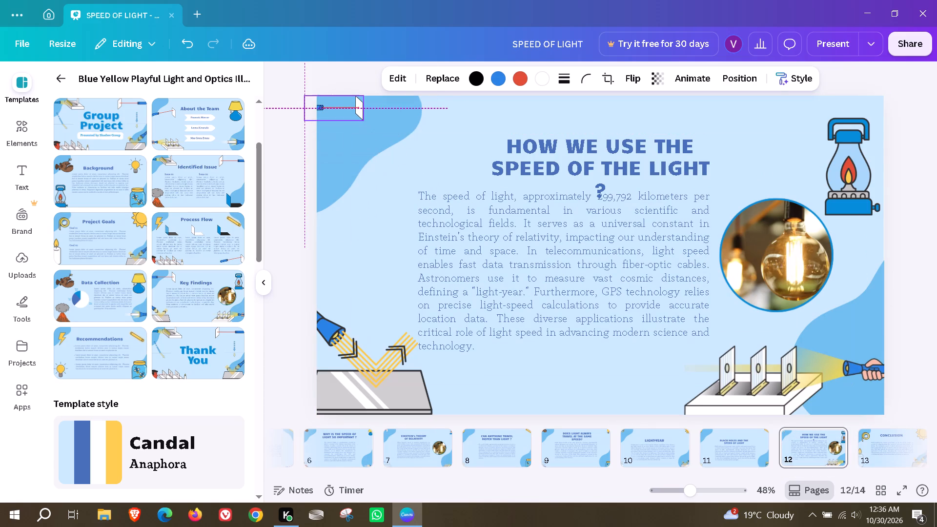
left_click_drag(336, 112, 336, 110)
left_click(852, 145)
left_click_drag(822, 218, 834, 154)
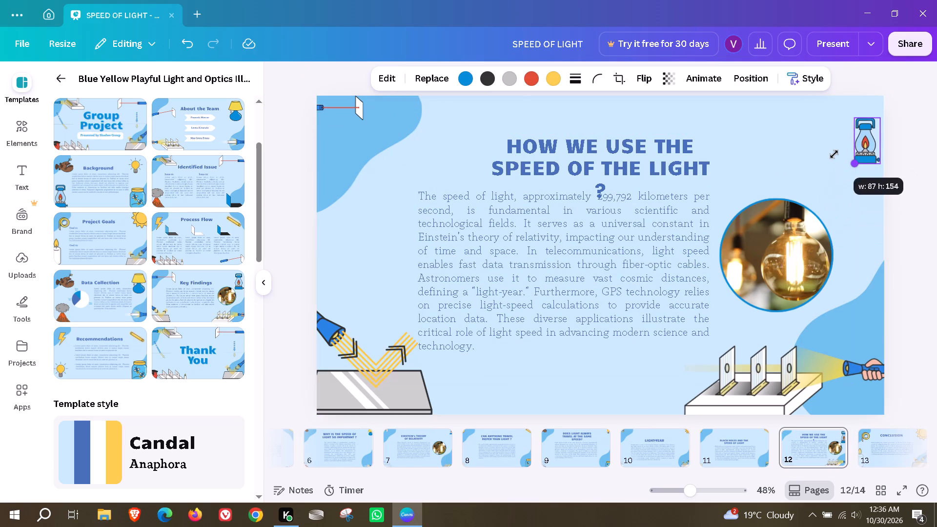
left_click_drag(834, 154, 835, 151)
left_click_drag(864, 144, 870, 123)
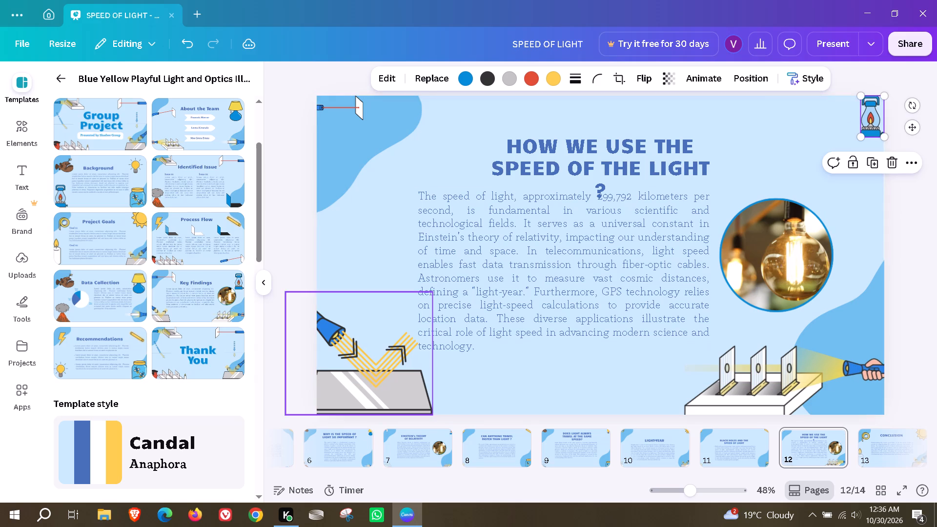
Shrink page 12's flashlight-and-mirror illustration into the lower-left page corner and the flashlight-through-cards illustration into the lower-right corner.
left_click(420, 394)
left_click_drag(434, 293, 371, 389)
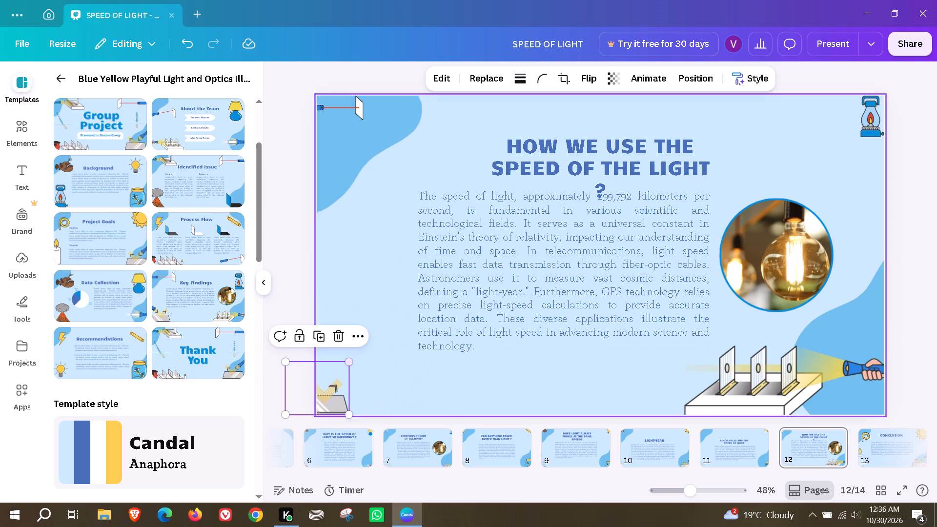
left_click_drag(341, 393, 360, 400)
left_click(787, 362)
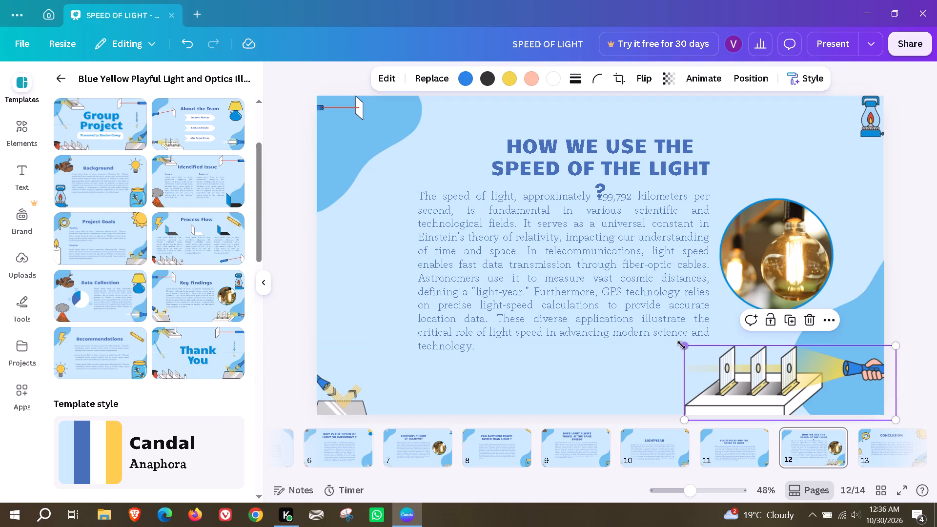
left_click_drag(682, 348, 815, 367)
left_click_drag(843, 407, 854, 402)
On page 13, shrink the yellow coil illustration into the upper-left page corner and the candle into the lower-left corner.
scroll(888, 446, "down", 4)
left_click(727, 450)
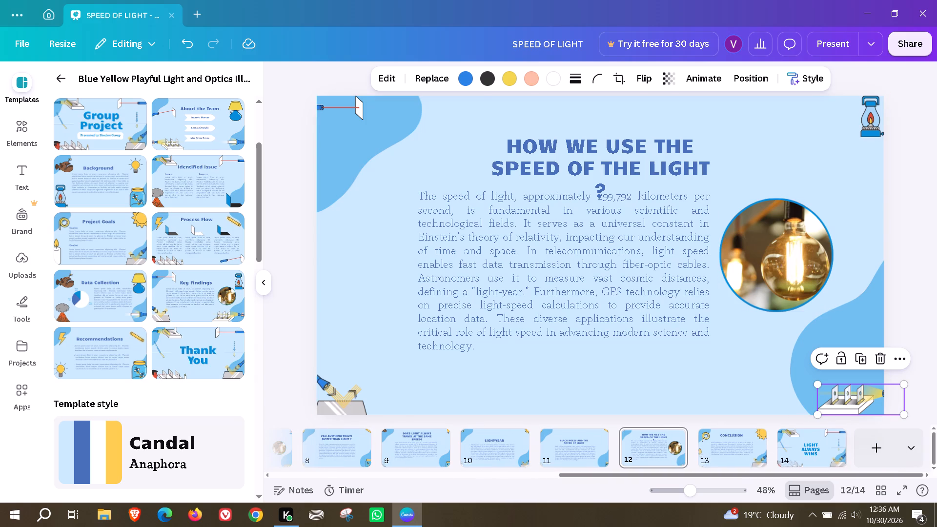
left_click(389, 195)
left_click_drag(414, 208, 378, 156)
left_click_drag(368, 144, 338, 117)
left_click(344, 323)
left_click_drag(359, 256, 342, 336)
left_click_drag(329, 368, 341, 399)
Shrink page 13's sun in the upper-right page corner and the flashlight-and-mirror illustration in the lower-right corner.
left_click(832, 163)
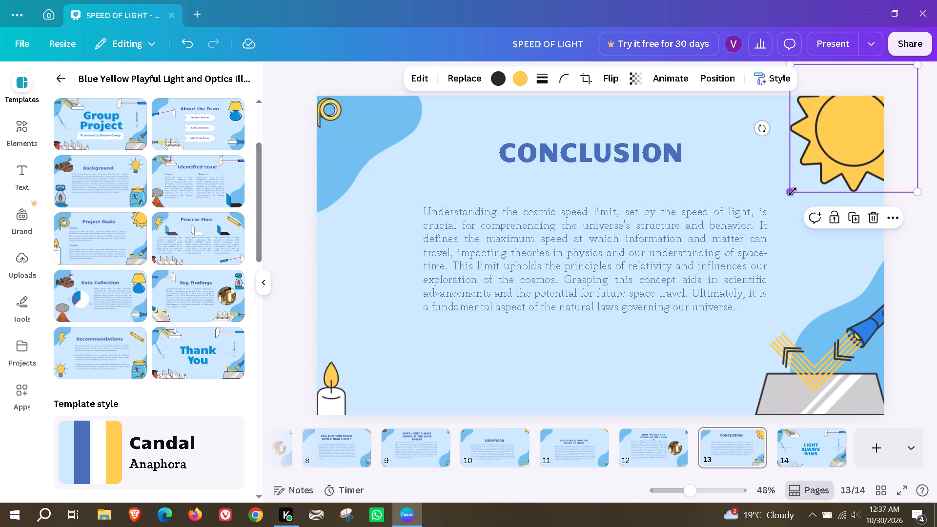
left_click_drag(793, 191, 848, 140)
left_click(846, 373)
left_click_drag(759, 292, 803, 362)
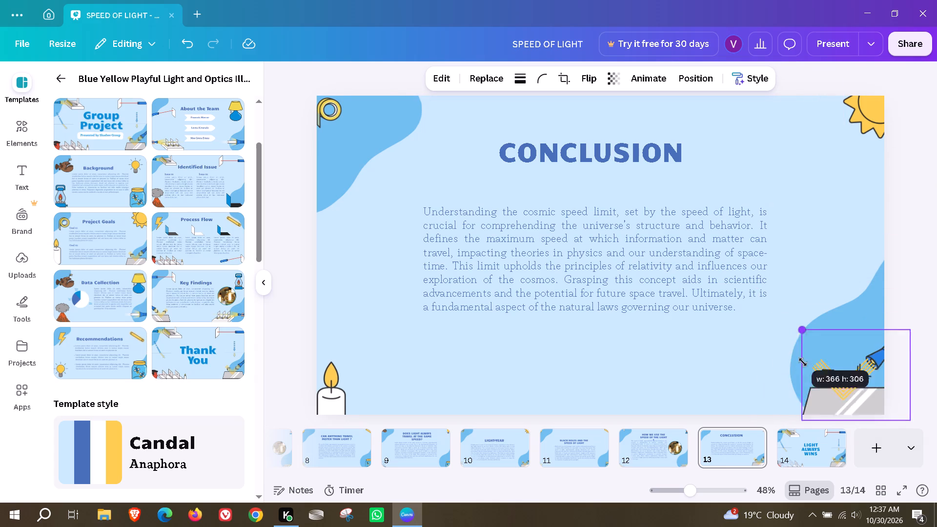
left_click_drag(803, 362, 817, 382)
On page 14, shrink the flashlight-and-comb illustration in the upper-left page corner and delete the slanted refraction arrow diagram below it.
left_click(817, 439)
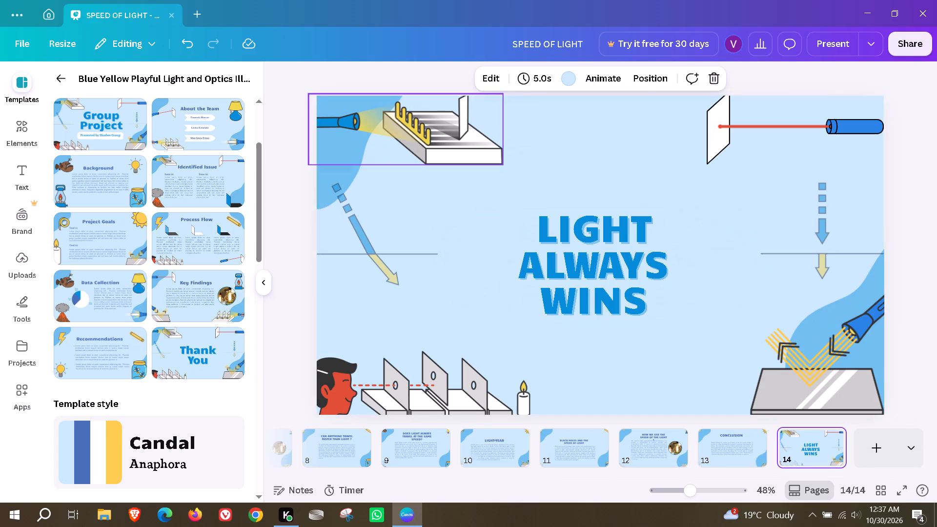
left_click(398, 159)
left_click_drag(502, 168, 363, 160)
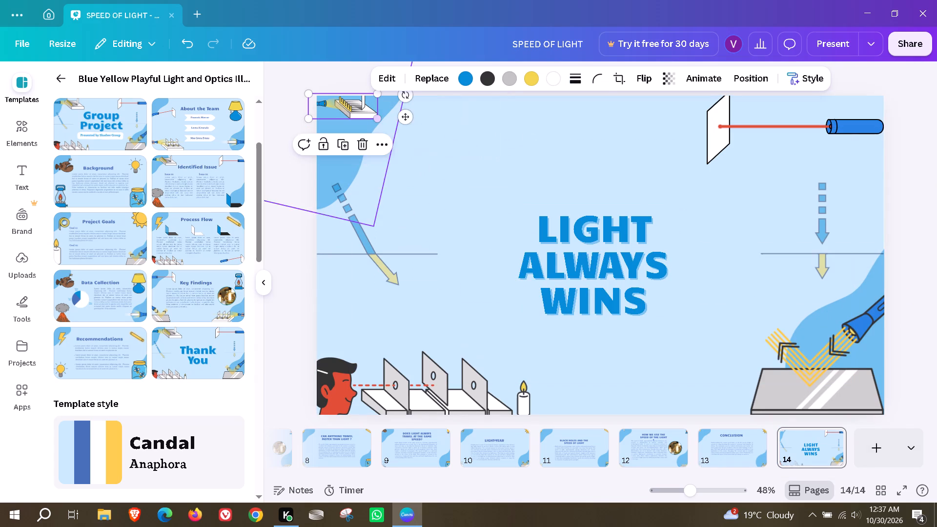
left_click(367, 231)
left_click(396, 159)
Shrink page 14's illustration of a man viewing a candle through cards and fit it fully inside the lower-left page corner.
left_click(400, 371)
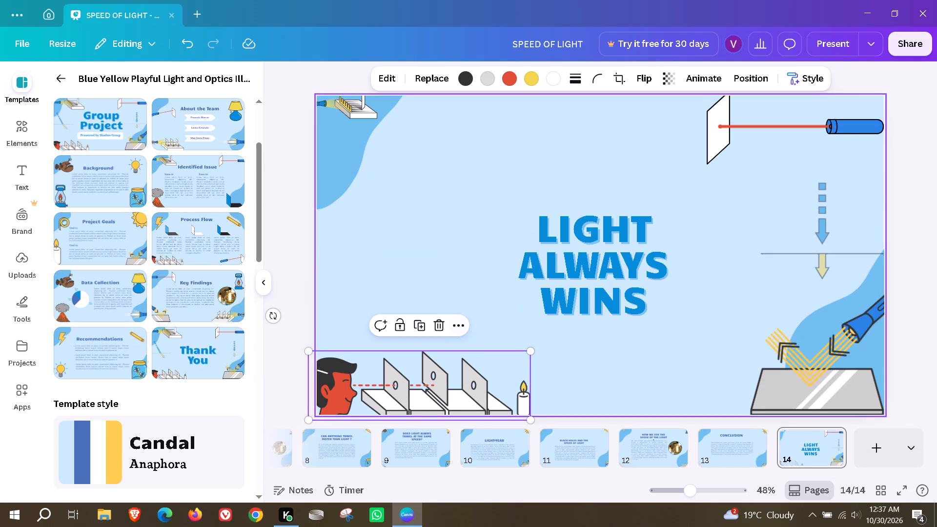
left_click_drag(532, 349, 387, 377)
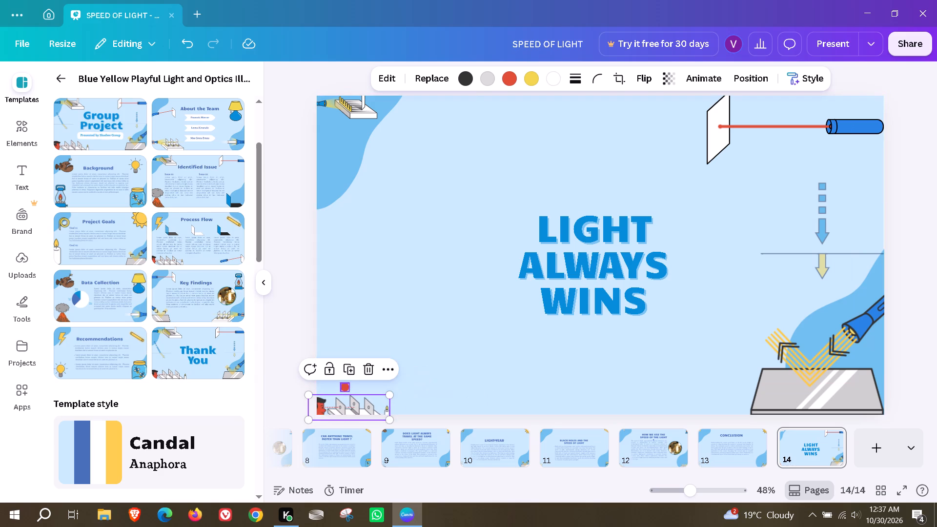
left_click(346, 390)
left_click(360, 354)
left_click_drag(359, 393, 365, 393)
left_click_drag(352, 407, 361, 389)
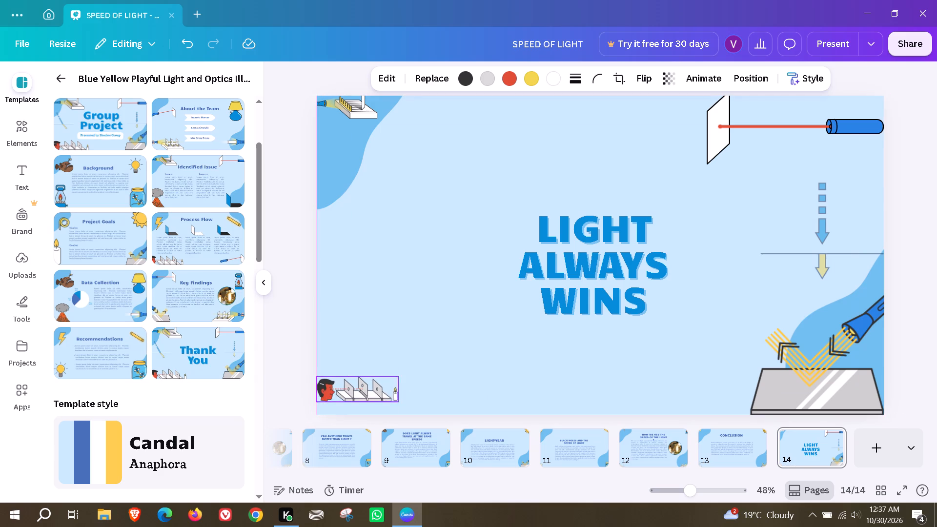
left_click_drag(361, 389, 360, 403)
Shrink page 14's flashlight-and-mirror illustration into the lower-right page corner and delete the vertical arrow diagram above it.
left_click(770, 378)
left_click_drag(749, 287, 800, 356)
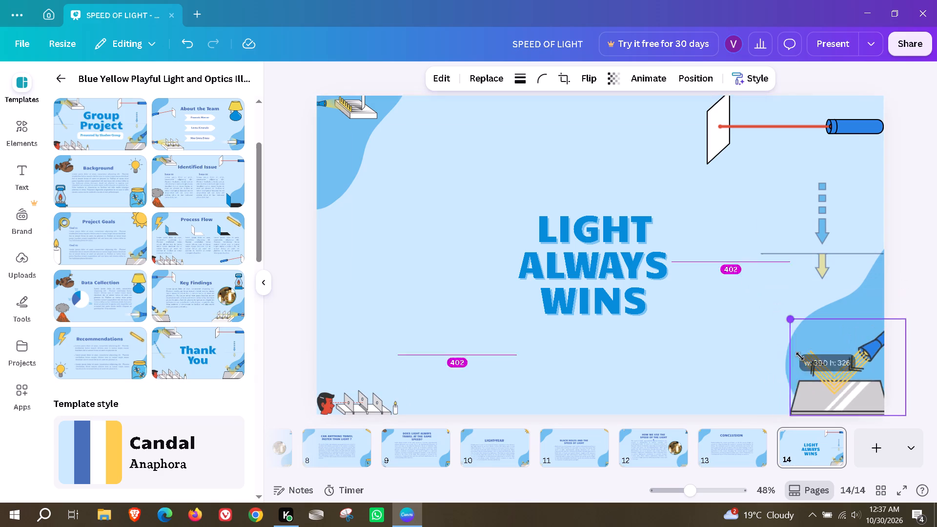
left_click_drag(800, 356, 812, 377)
left_click_drag(865, 391, 858, 402)
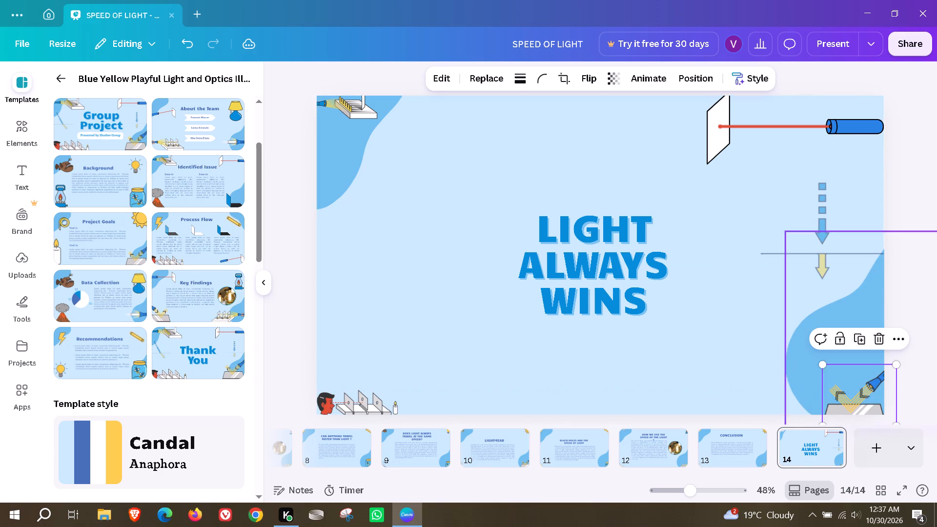
left_click(838, 217)
left_click(841, 164)
Shrink page 14's laser-and-screen illustration and move it into the upper-right page corner.
left_click(722, 132)
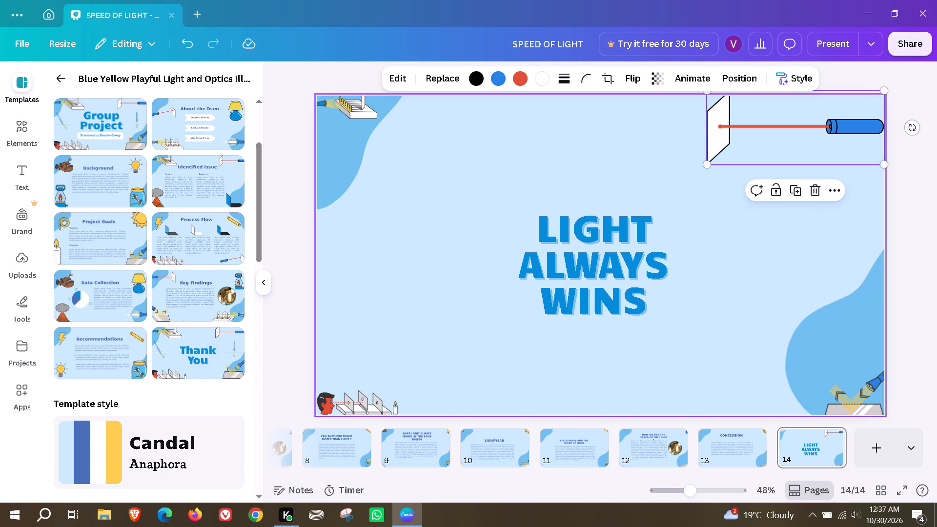
left_click_drag(706, 166, 848, 166)
left_click_drag(851, 114, 863, 118)
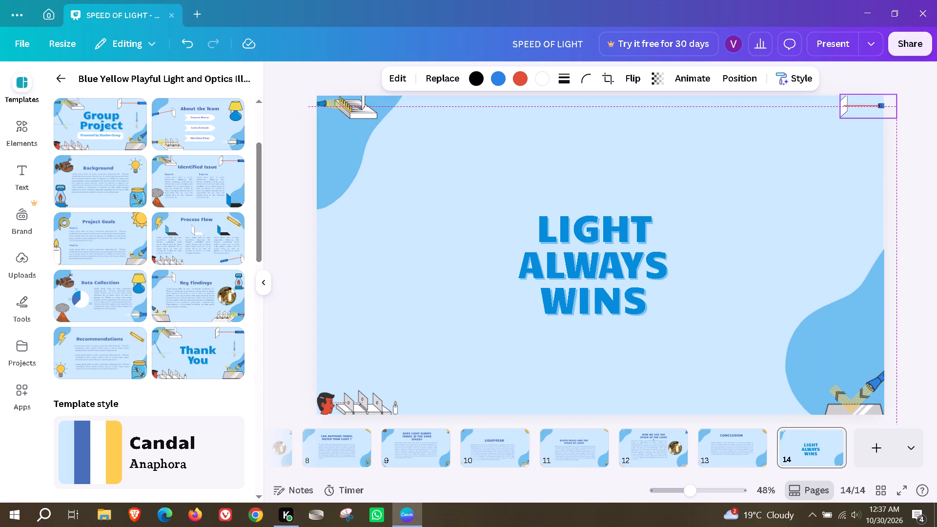
left_click_drag(863, 118, 862, 118)
left_click(754, 187)
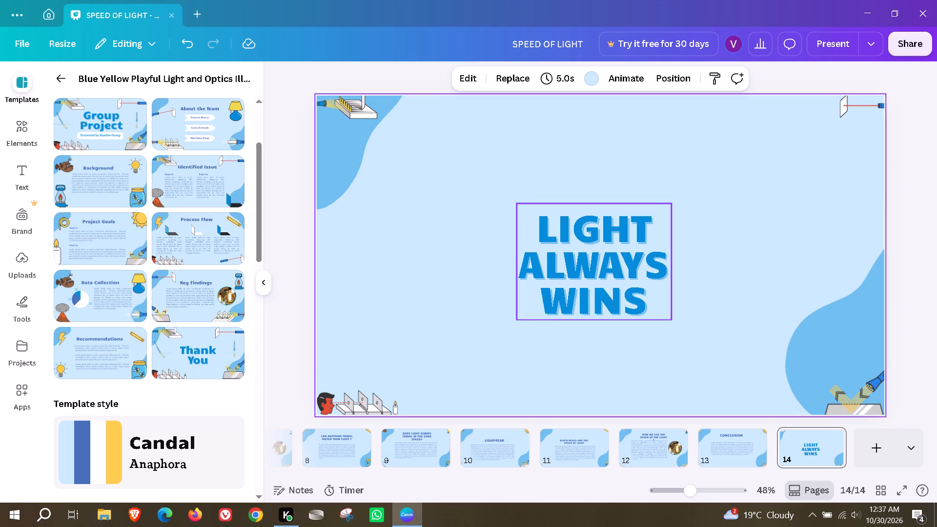
On page 2, shrink the INTRODUCTION heading to font size 43.7 and move the heading and body paragraph lower on the page.
scroll(732, 443, "up", 16)
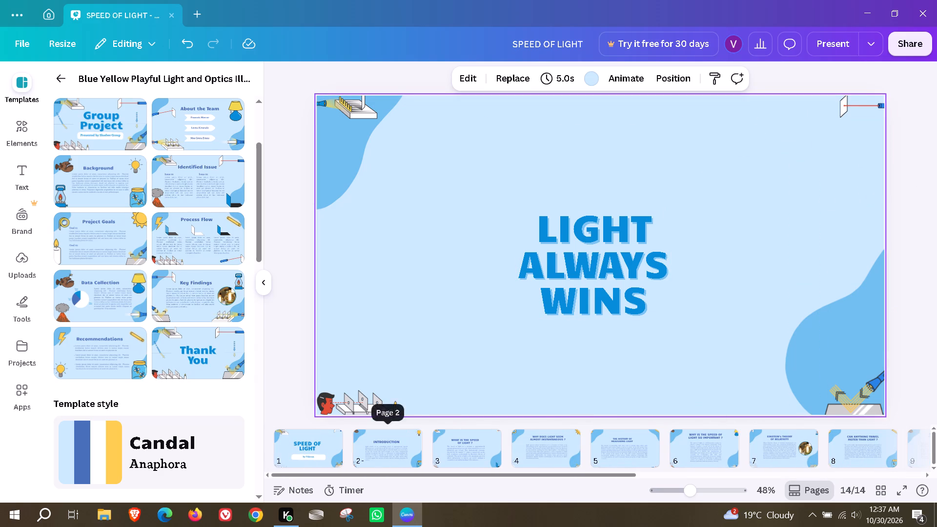
left_click(329, 450)
left_click(414, 457)
left_click(610, 192)
left_click_drag(707, 216, 628, 200)
left_click_drag(564, 194, 607, 207)
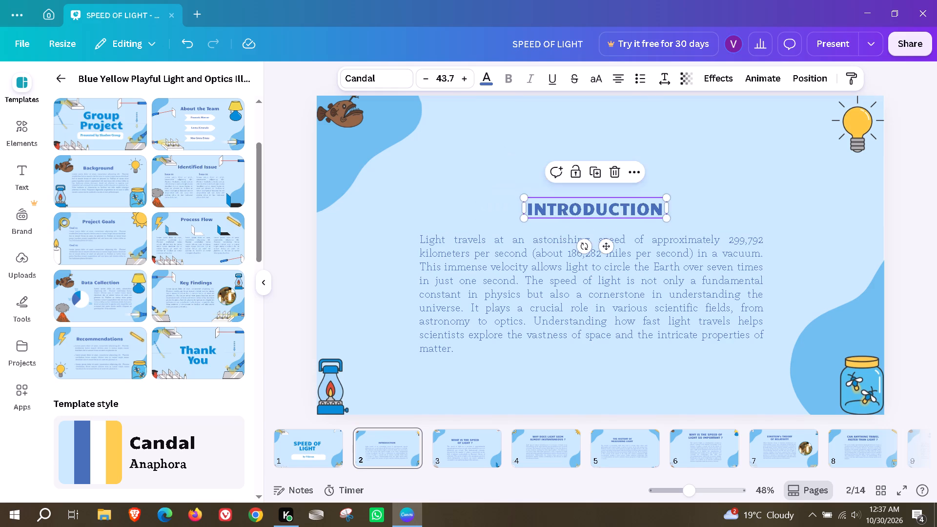
left_click_drag(603, 208, 598, 207)
left_click_drag(623, 304, 622, 316)
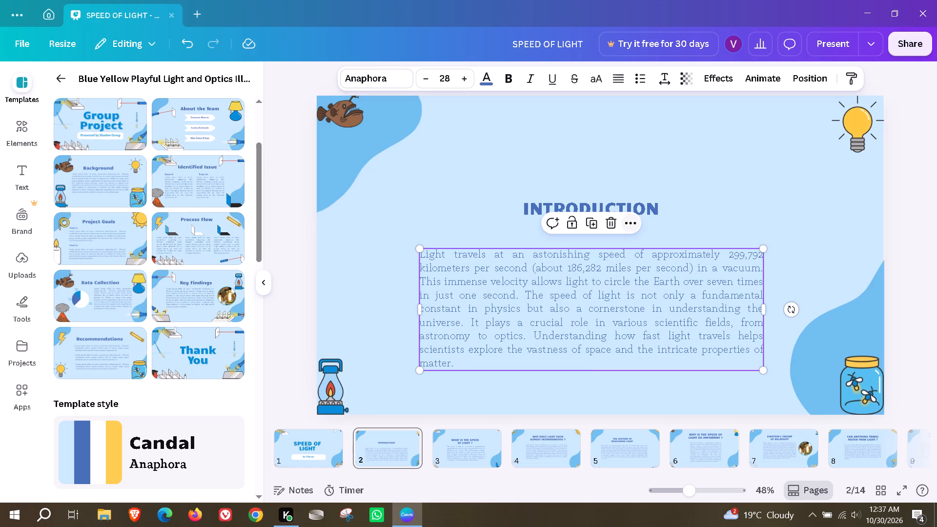
left_click_drag(639, 207, 641, 223)
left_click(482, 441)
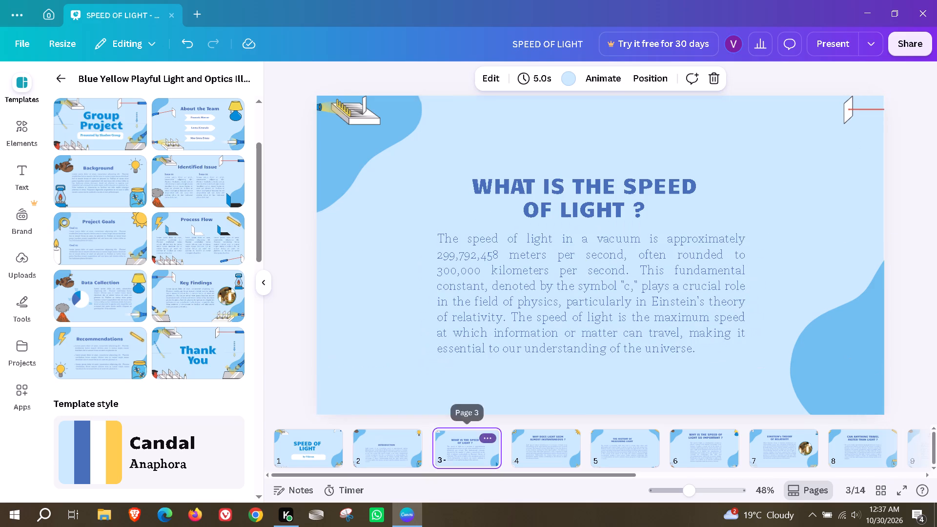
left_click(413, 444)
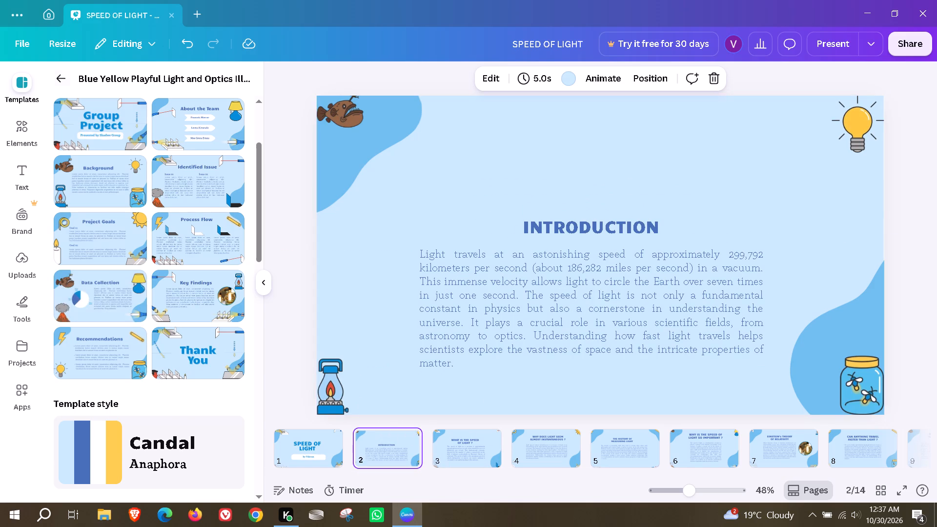
Open the animation elements and search them for "speed of light".
left_click(62, 75)
left_click(26, 127)
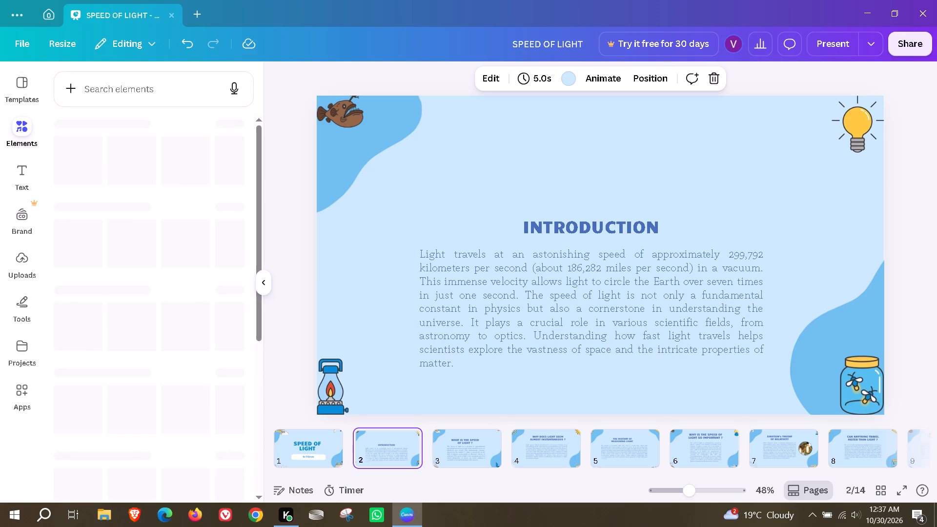
left_click(85, 450)
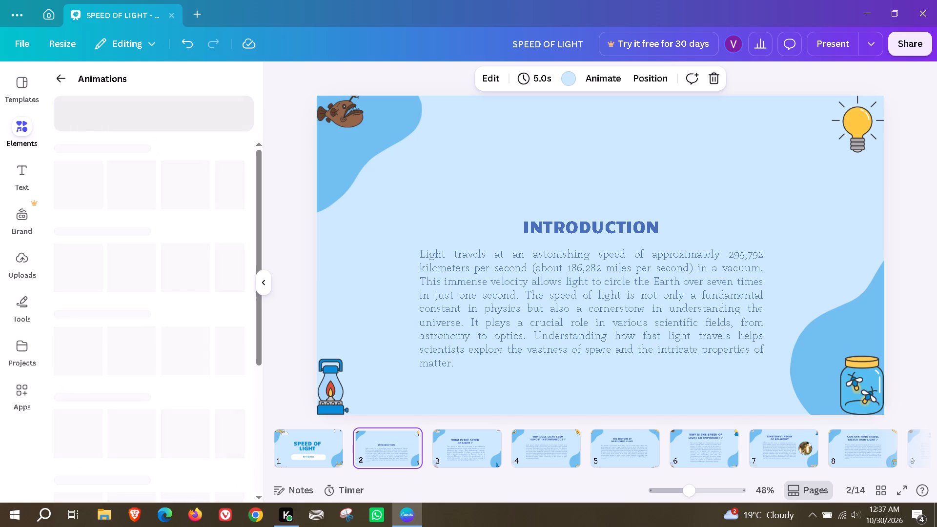
left_click(135, 122)
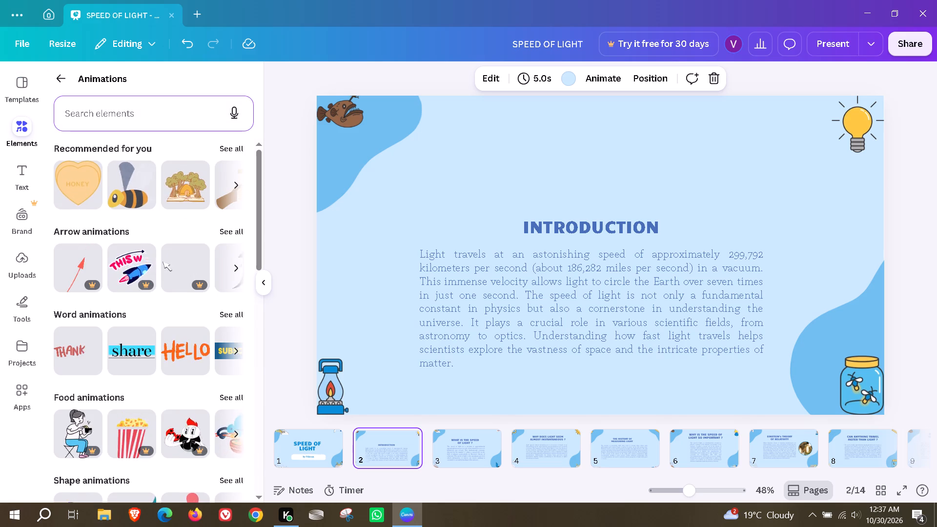
left_click(92, 114)
type("sp")
key("BackSpace")
key("BackSpace")
type("speed of light")
key("Return")
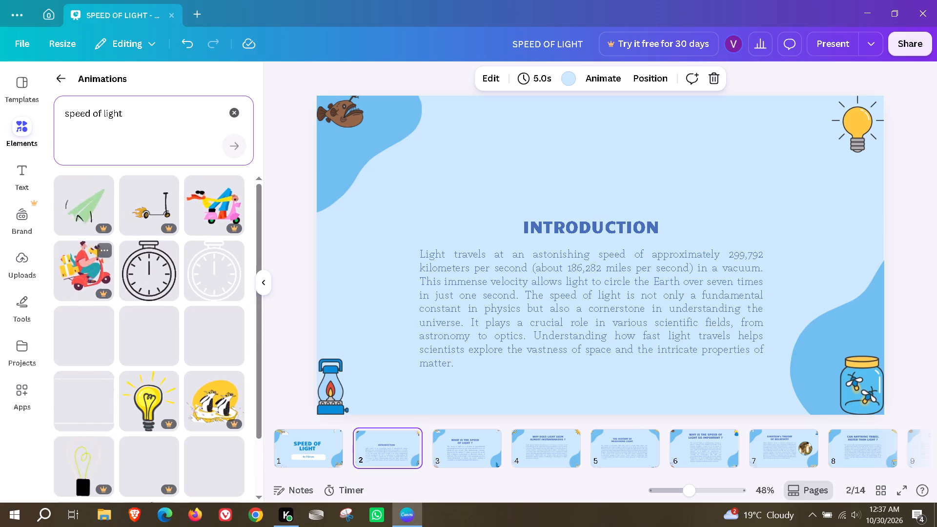
Replace the animation search term with "physics" and run the search.
left_click_drag(135, 118, 68, 112)
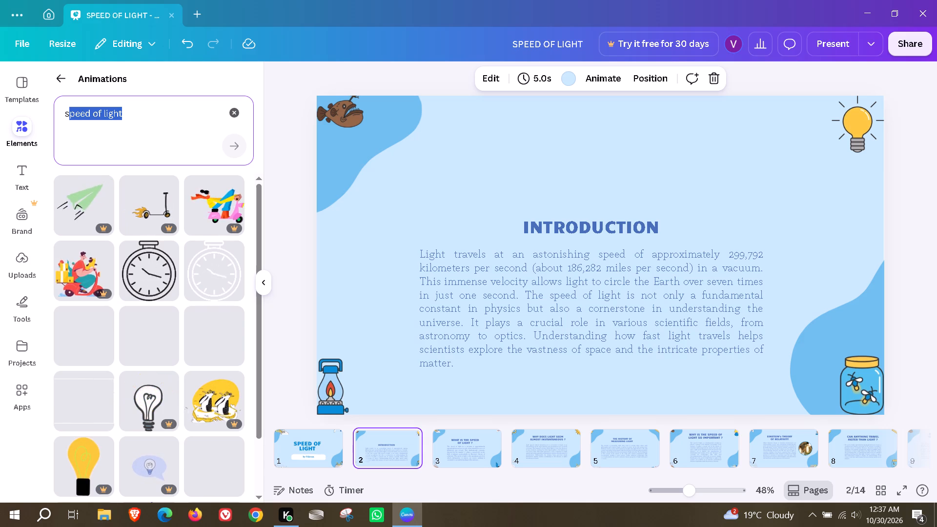
left_click_drag(132, 116, 58, 117)
type("ph")
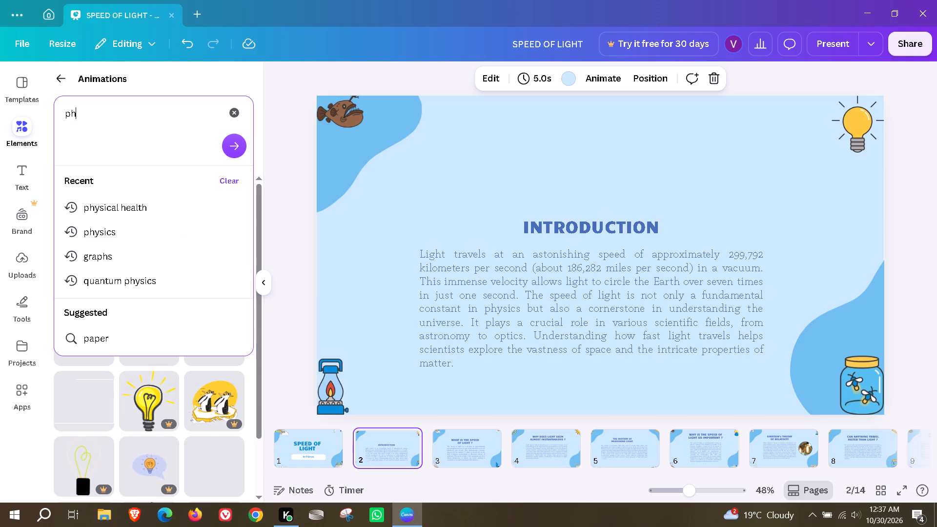
type("ysics")
key("space")
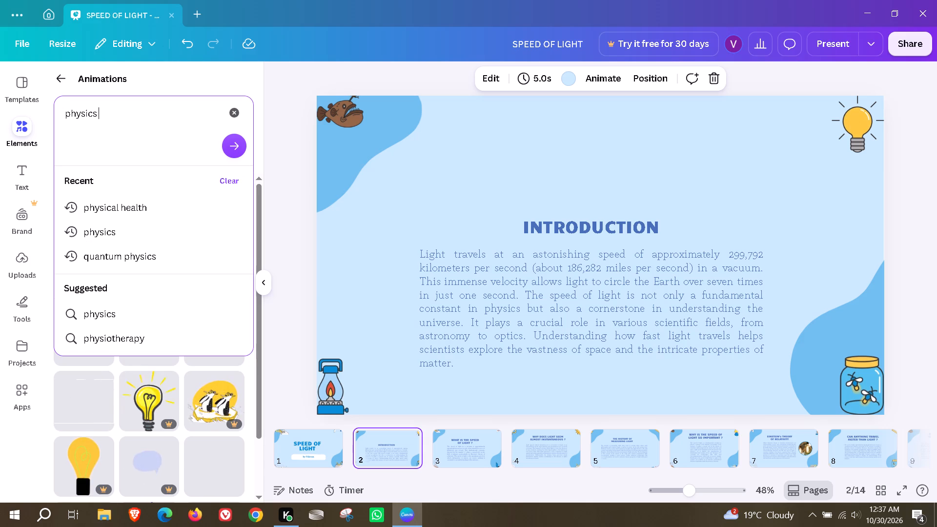
key("Return")
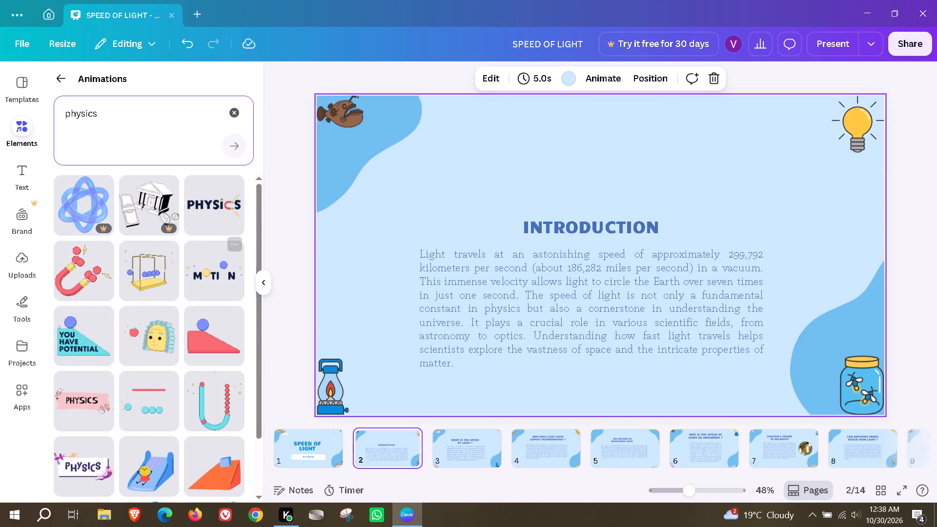
Add the PHYSICS magnet-lettering animation to page 2, resize it and centre it above the INTRODUCTION heading.
left_click_drag(222, 216, 237, 222)
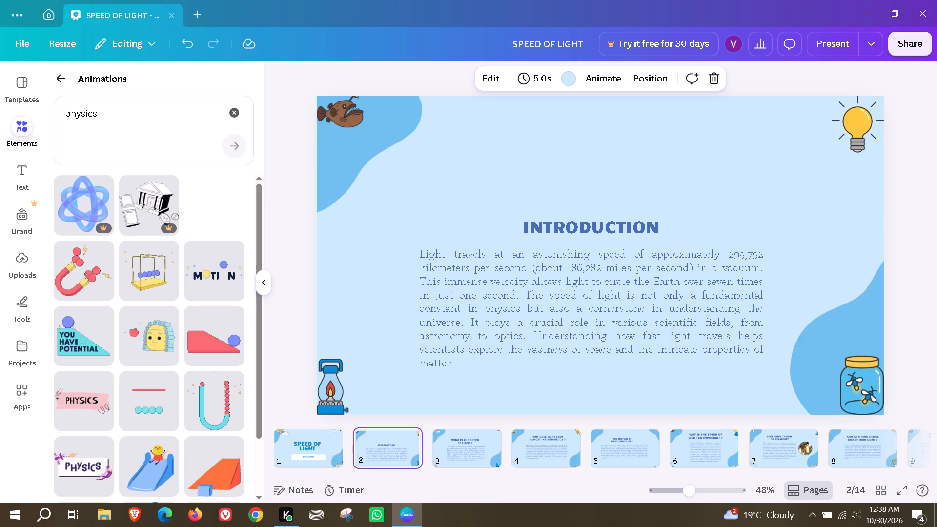
left_click_drag(237, 222, 434, 176)
left_click_drag(878, 138, 525, 340)
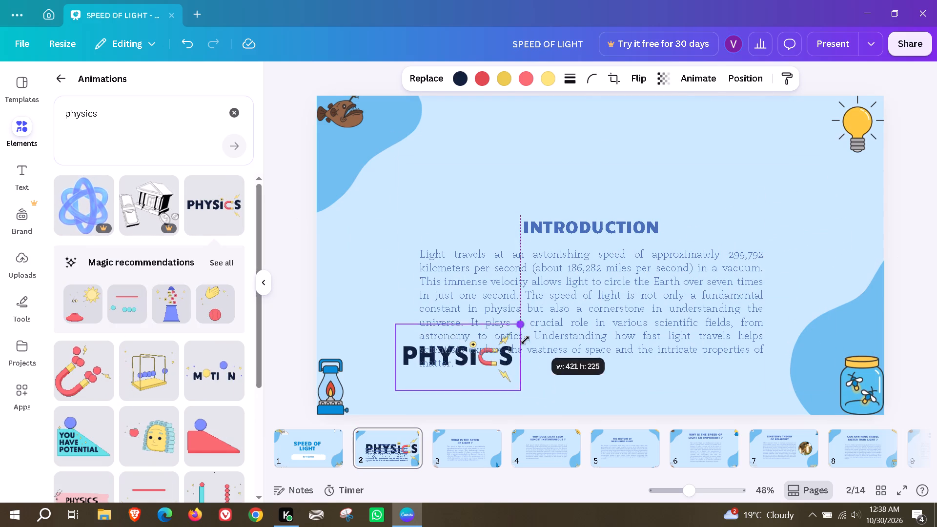
left_click_drag(525, 340, 465, 375)
left_click_drag(432, 381, 605, 164)
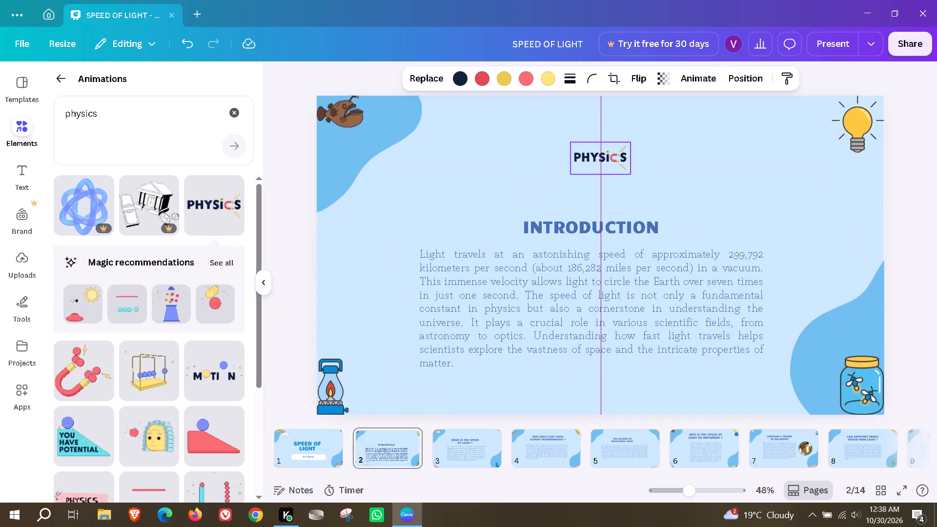
left_click_drag(631, 177, 660, 219)
left_click_drag(633, 182, 612, 177)
left_click(710, 195)
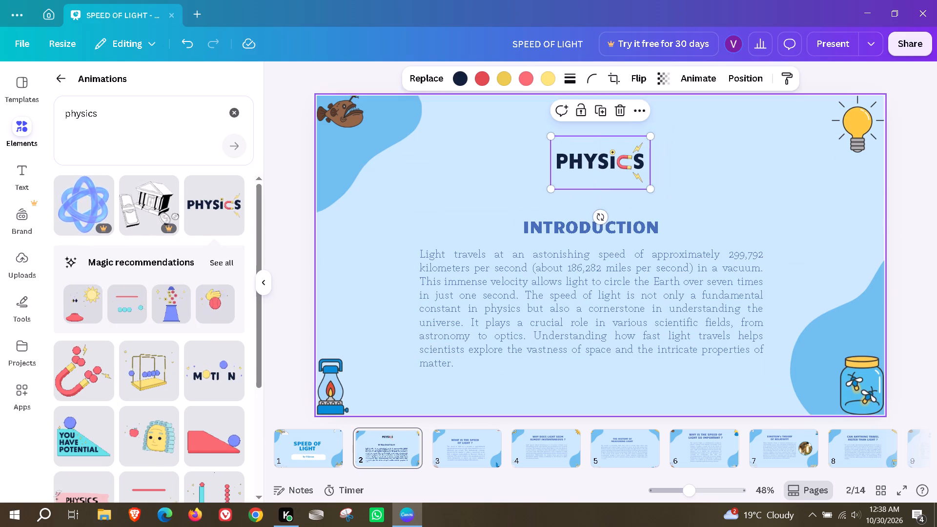
On page 3, move the body paragraph lower, shrink the heading to font size 35.3 and centre it just above the paragraph.
left_click(447, 460)
left_click_drag(633, 296, 632, 312)
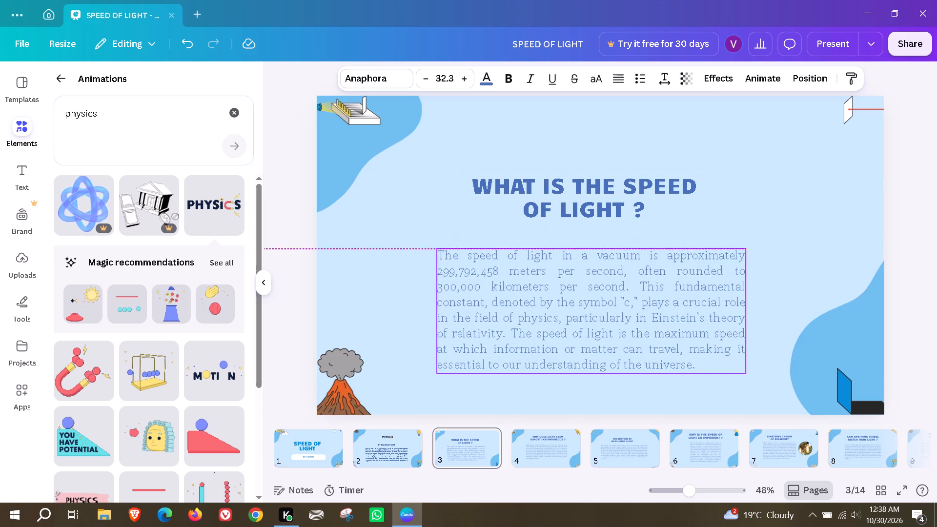
left_click_drag(632, 312, 639, 324)
left_click_drag(678, 193, 702, 224)
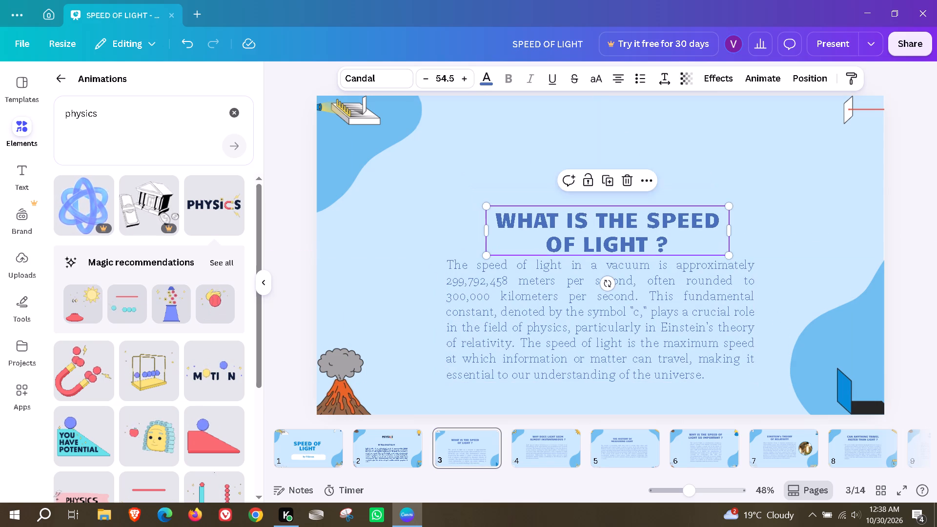
left_click_drag(730, 206, 650, 246)
left_click_drag(610, 240, 644, 222)
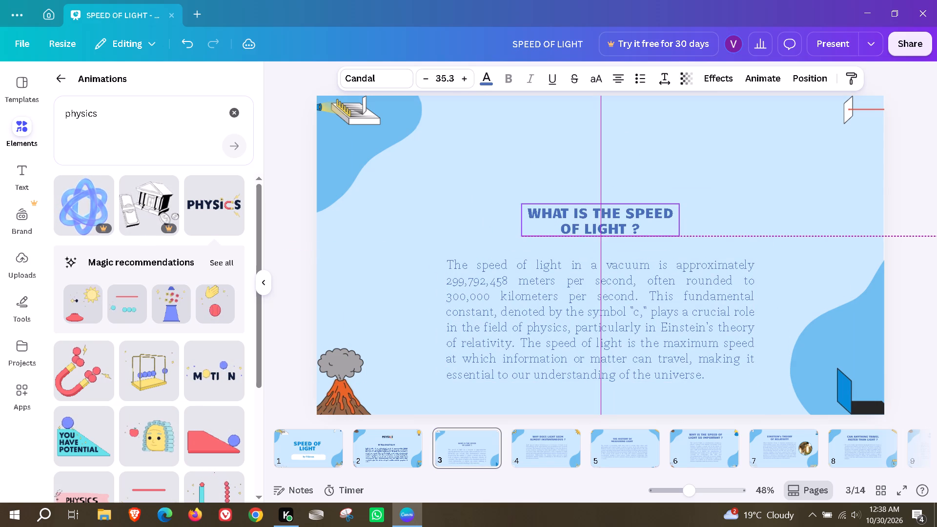
left_click_drag(644, 222, 644, 230)
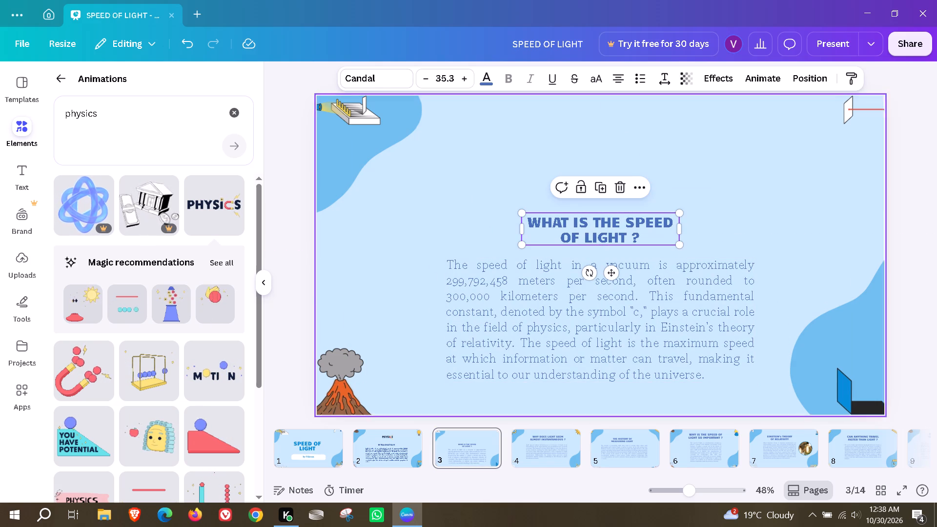
Add a circular picture frame to page 3, shrink it and centre it above the heading.
left_click(54, 88)
scroll(238, 348, "down", 2)
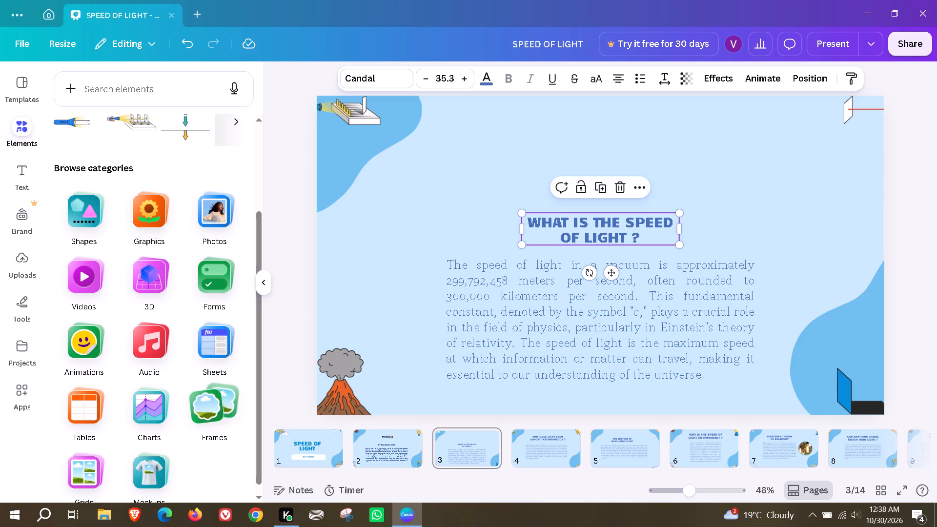
left_click(228, 403)
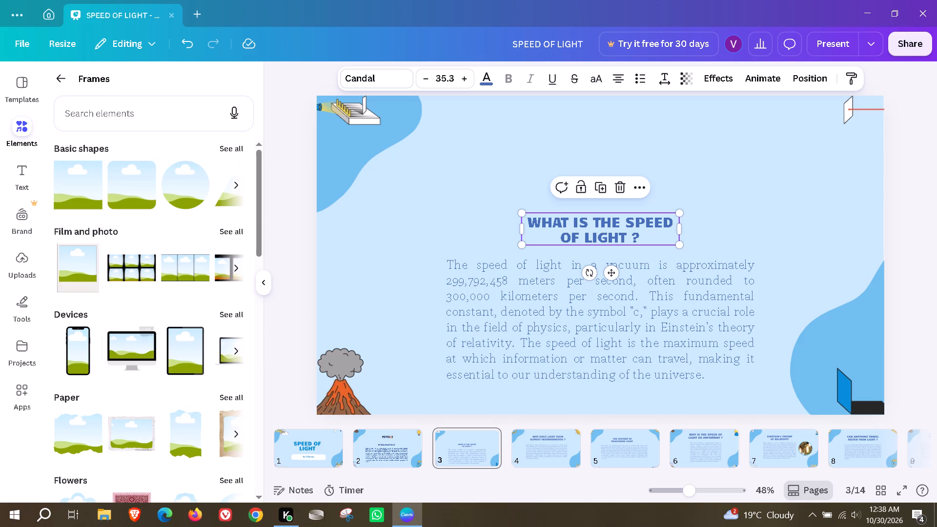
left_click_drag(181, 195, 539, 170)
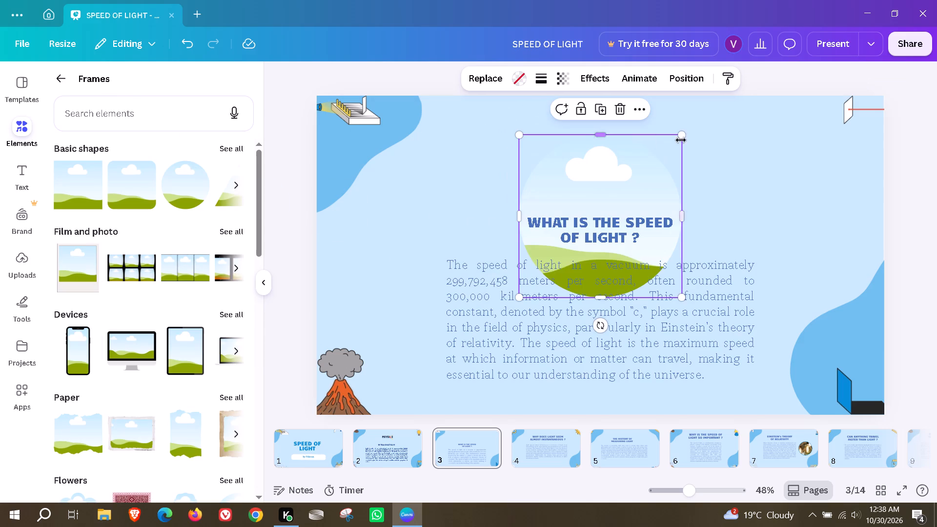
left_click(685, 141)
left_click_drag(683, 134, 639, 203)
left_click_drag(563, 255, 587, 164)
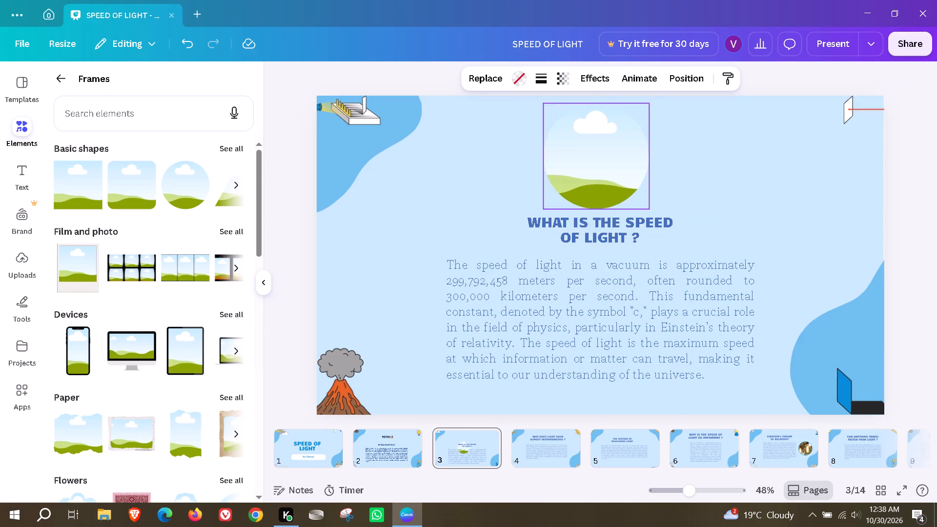
left_click_drag(587, 164, 586, 162)
left_click_drag(646, 202, 630, 182)
left_click_drag(594, 149, 606, 166)
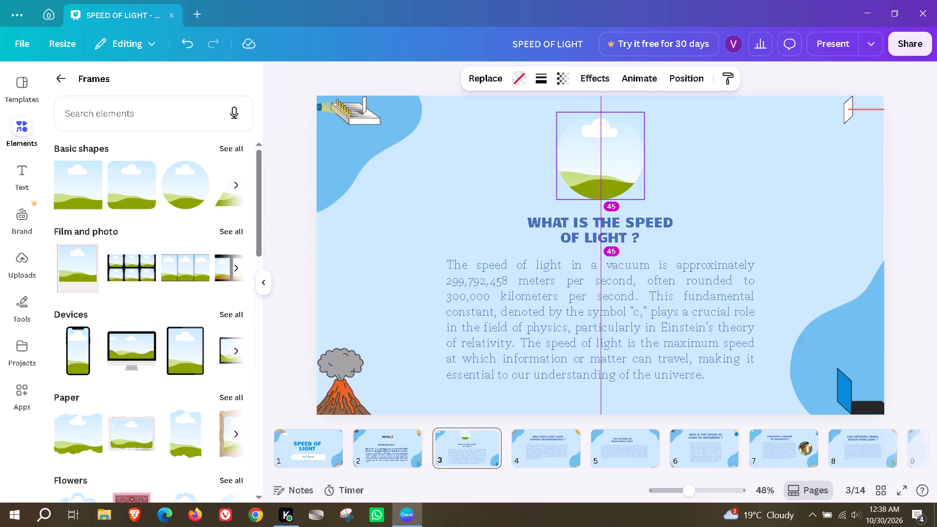
left_click_drag(606, 166, 606, 167)
left_click(749, 187)
Search the photos for "speed of light" and fill page 3's circular frame with the blue-white light-trail photo on black.
left_click(49, 86)
left_click(52, 81)
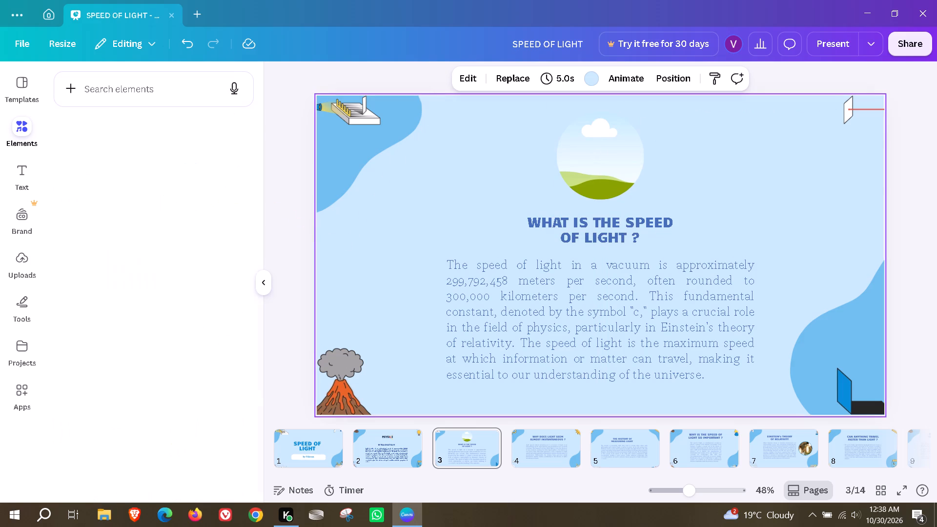
left_click(218, 328)
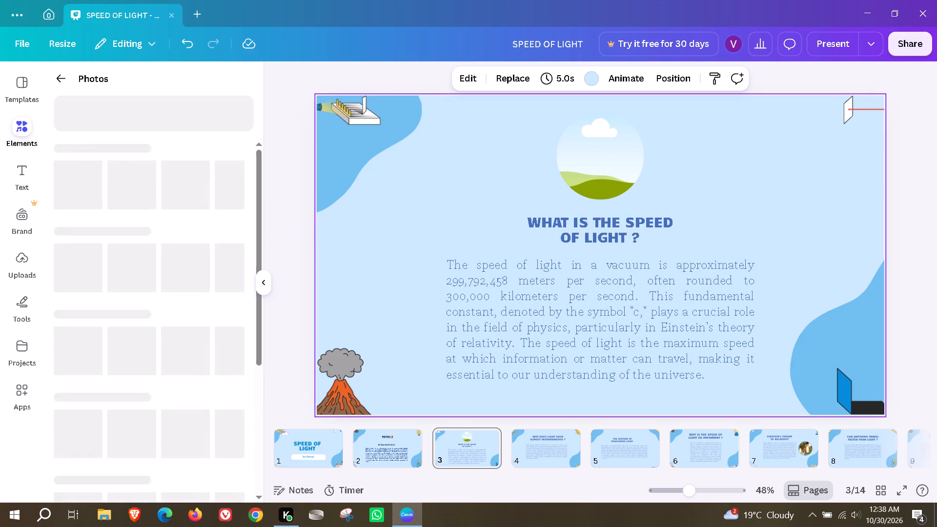
left_click(130, 112)
left_click(130, 112)
type("speed of light")
key("Return")
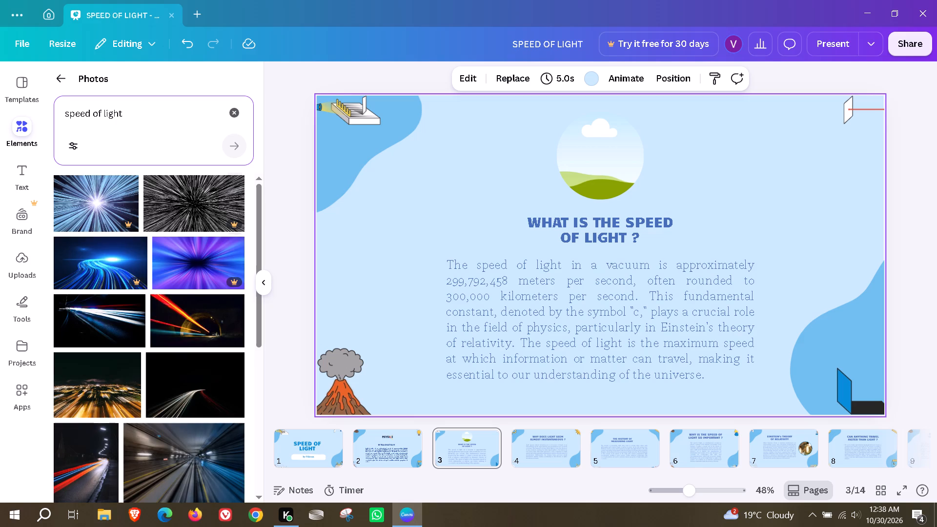
scroll(193, 278, "down", 1)
left_click_drag(122, 264, 600, 144)
left_click(726, 182)
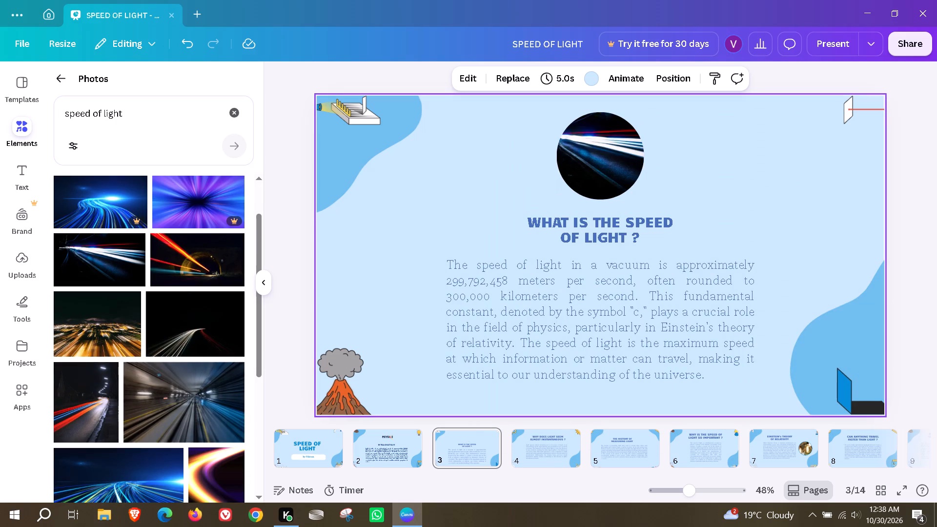
On page 4, shrink the heading to font size 28.9, centre it and move the heading and body paragraph lower.
left_click(558, 454)
left_click_drag(629, 162, 637, 161)
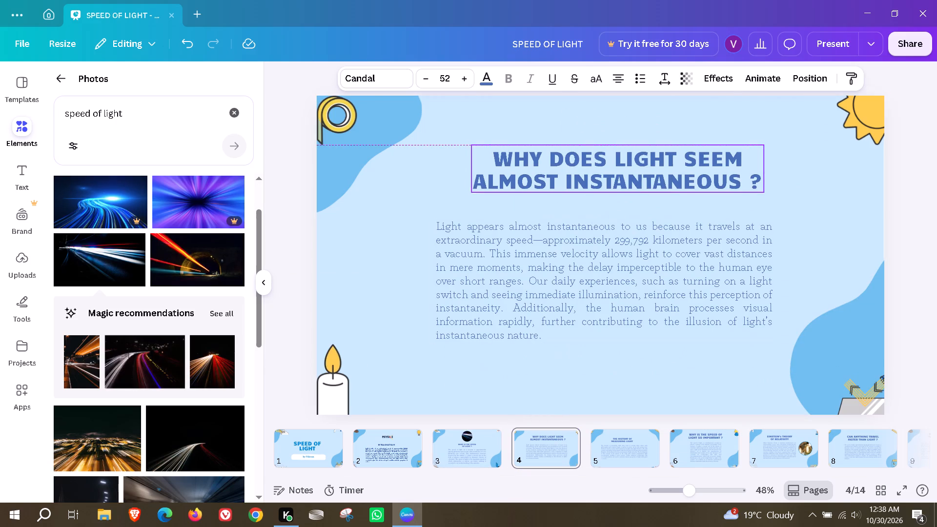
left_click_drag(766, 189, 635, 181)
left_click_drag(602, 160, 627, 172)
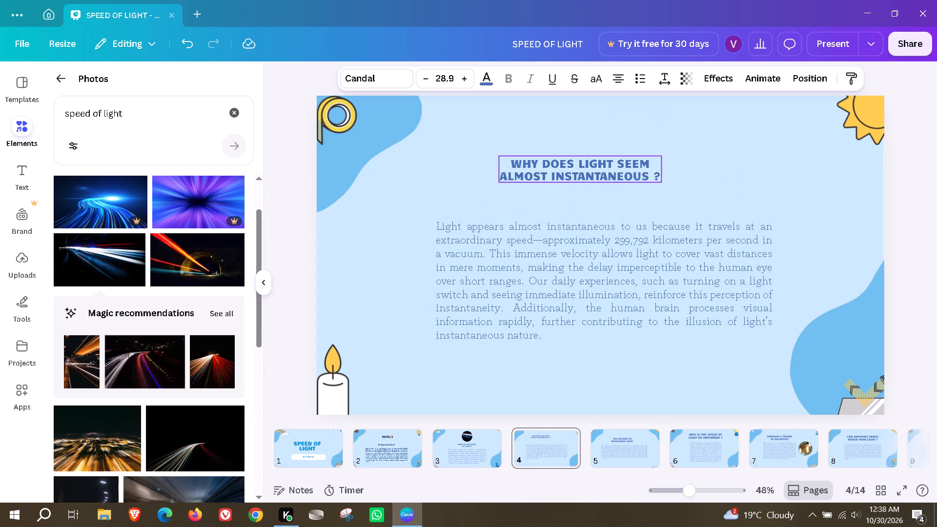
left_click_drag(627, 172, 644, 200)
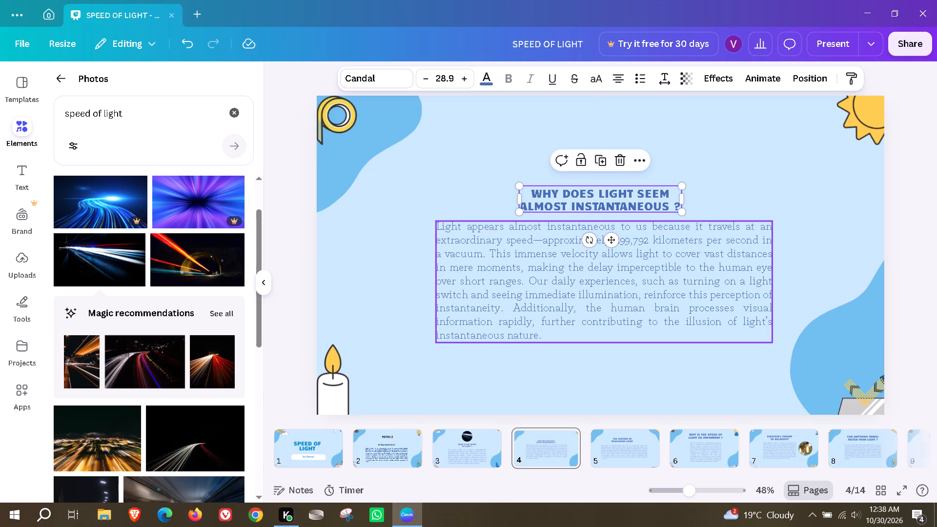
left_click_drag(643, 283, 643, 304)
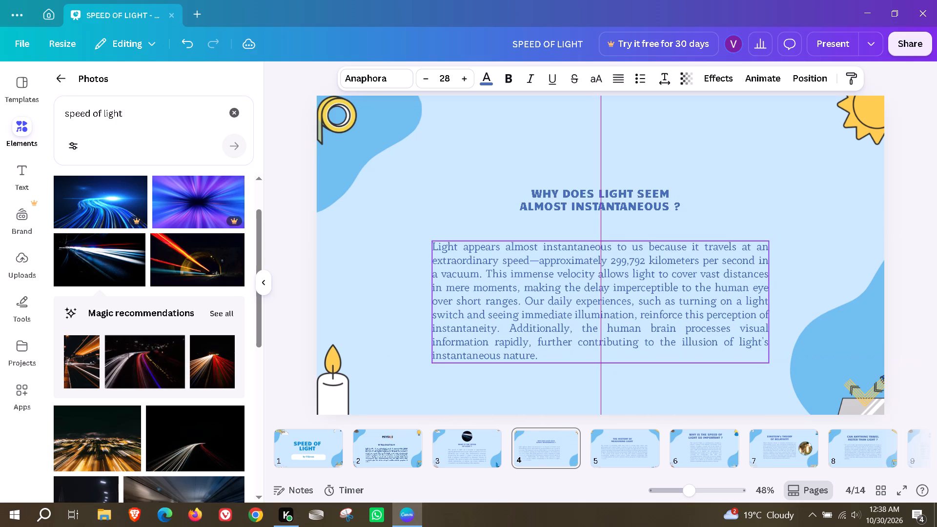
left_click_drag(643, 304, 644, 291)
left_click_drag(669, 201, 670, 207)
Add the photo of red light trails by a tunnel to page 4, shrink it and place it above the heading.
left_click_drag(224, 250, 450, 191)
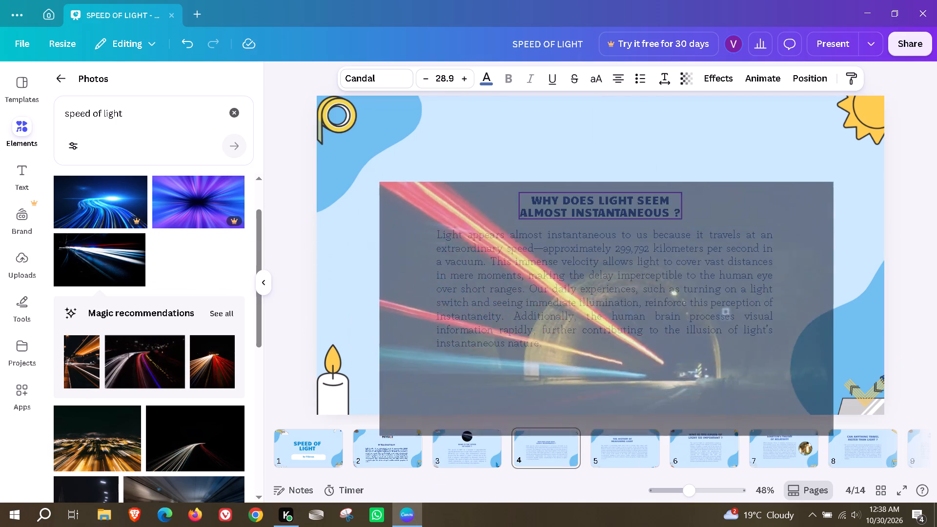
left_click_drag(450, 191, 449, 185)
left_click_drag(827, 173, 691, 307)
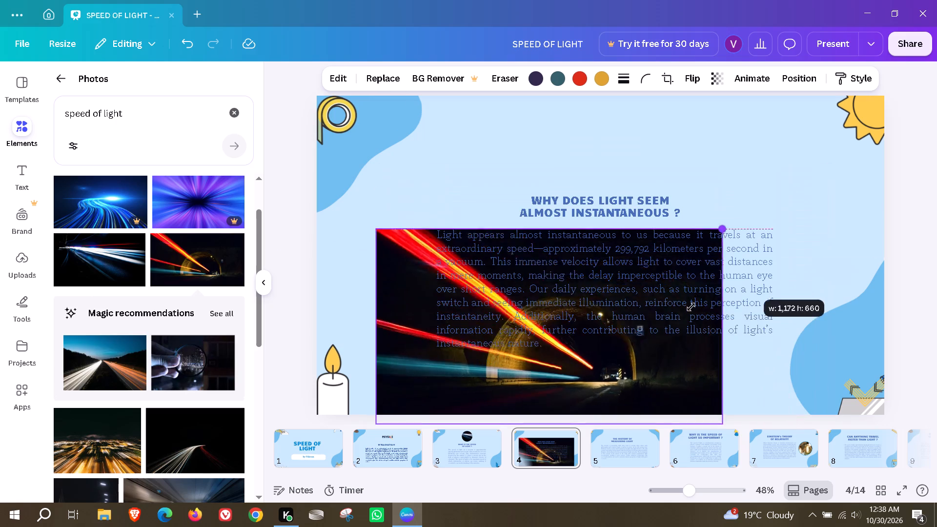
left_click_drag(691, 307, 544, 373)
left_click_drag(476, 393, 629, 155)
left_click(736, 182)
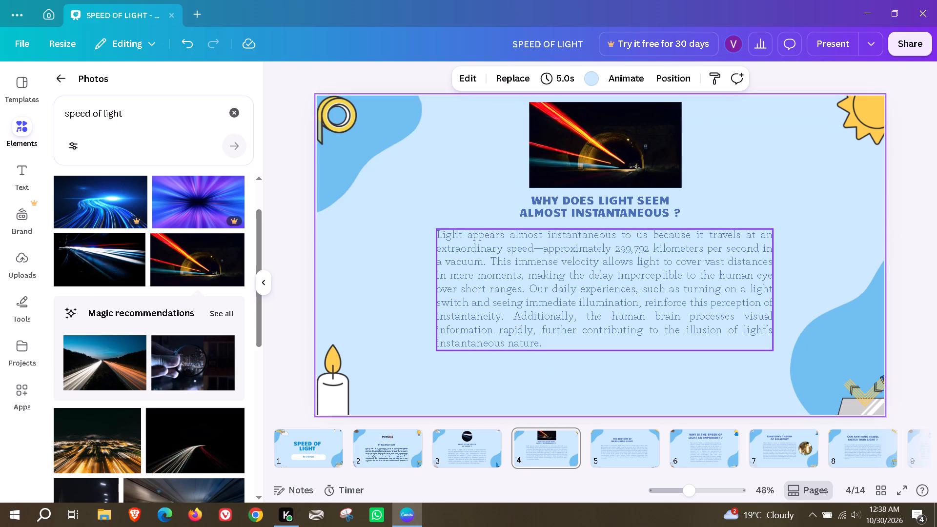
On page 5, shrink the heading to font size 24.5 and centre it just above the body paragraph.
left_click(612, 446)
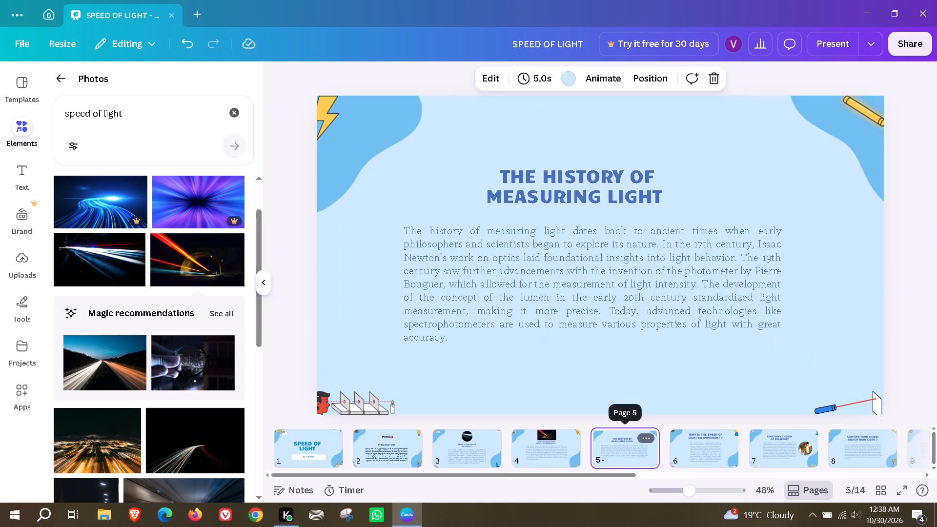
left_click(591, 183)
left_click_drag(665, 209, 580, 188)
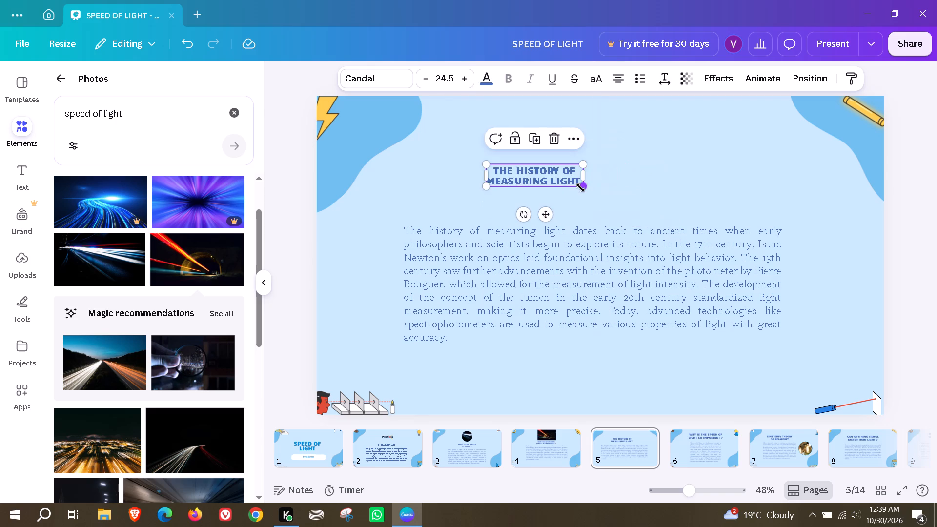
left_click_drag(553, 178, 610, 199)
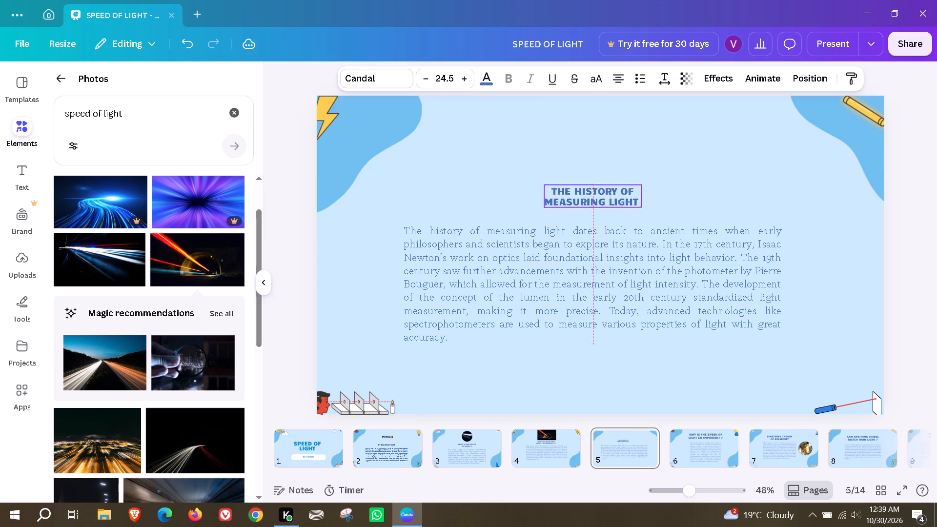
left_click_drag(610, 199, 610, 203)
Open the animation elements for page 5.
left_click(70, 88)
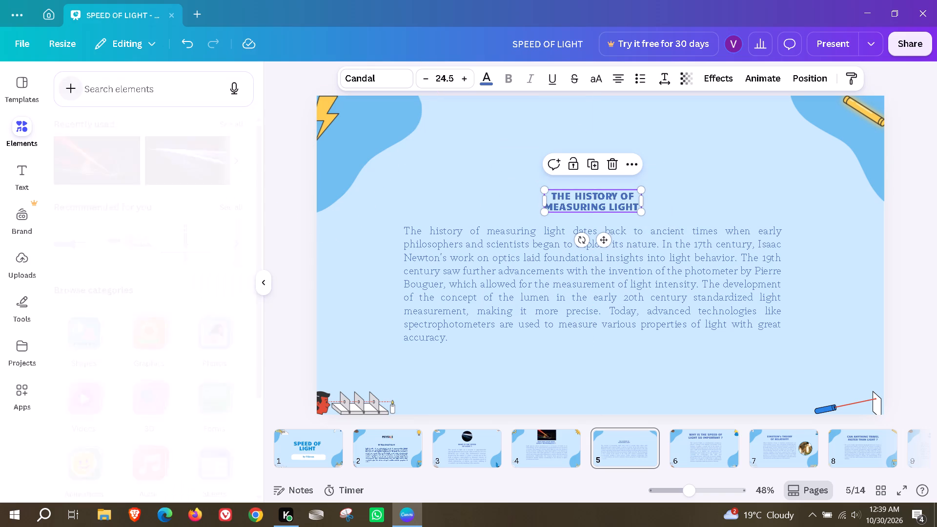
left_click(95, 450)
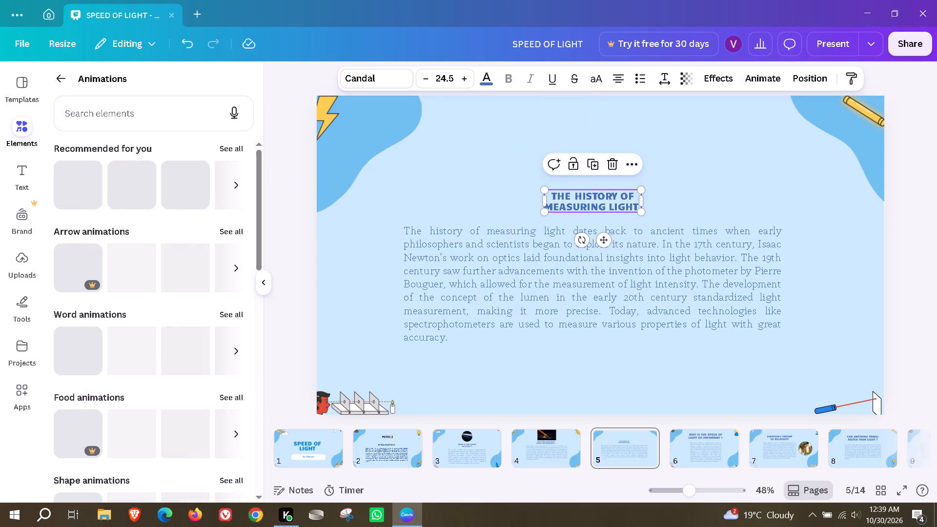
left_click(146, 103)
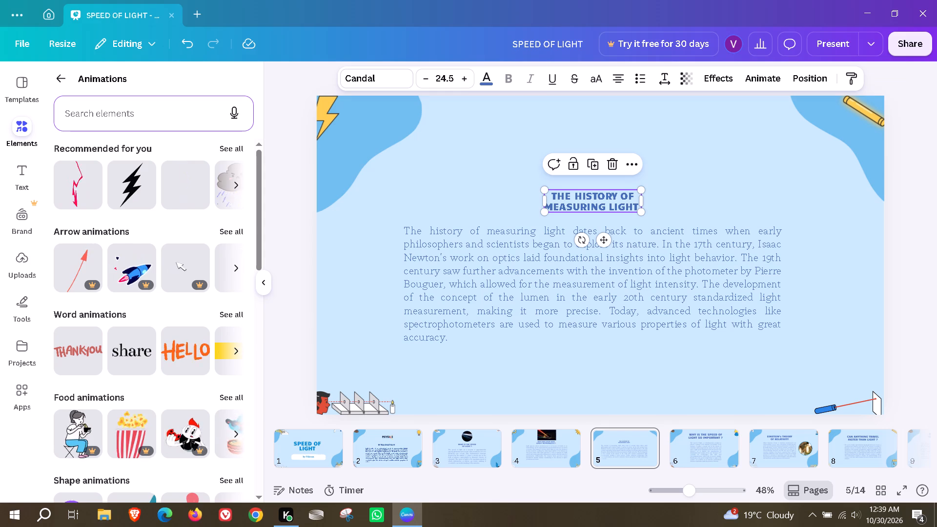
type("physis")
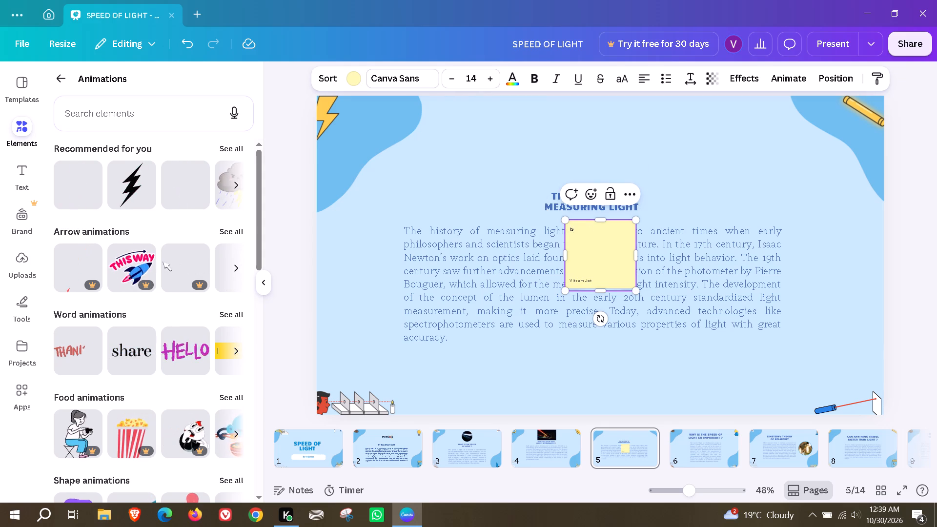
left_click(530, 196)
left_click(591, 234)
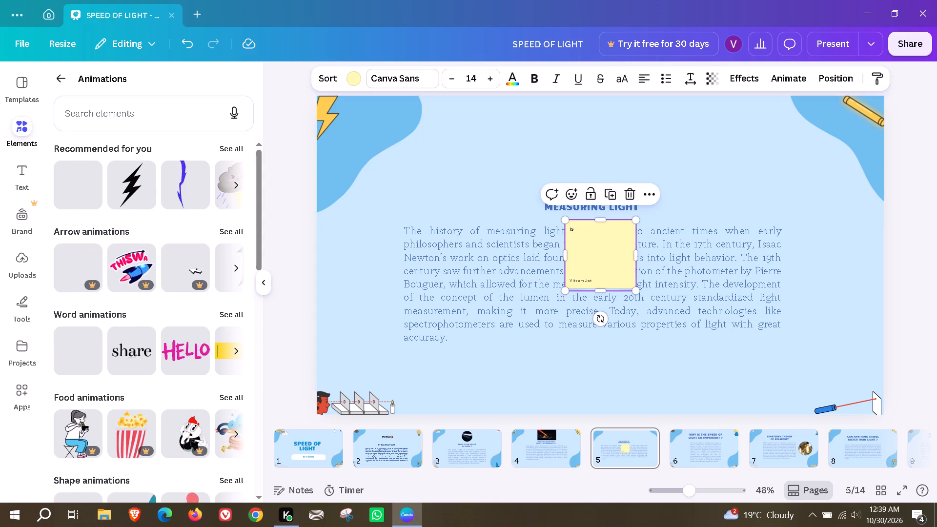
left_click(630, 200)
Search the animations for "physics", add the three lab scientists to page 5, shrink them and place them left of the heading.
left_click(101, 98)
left_click(104, 111)
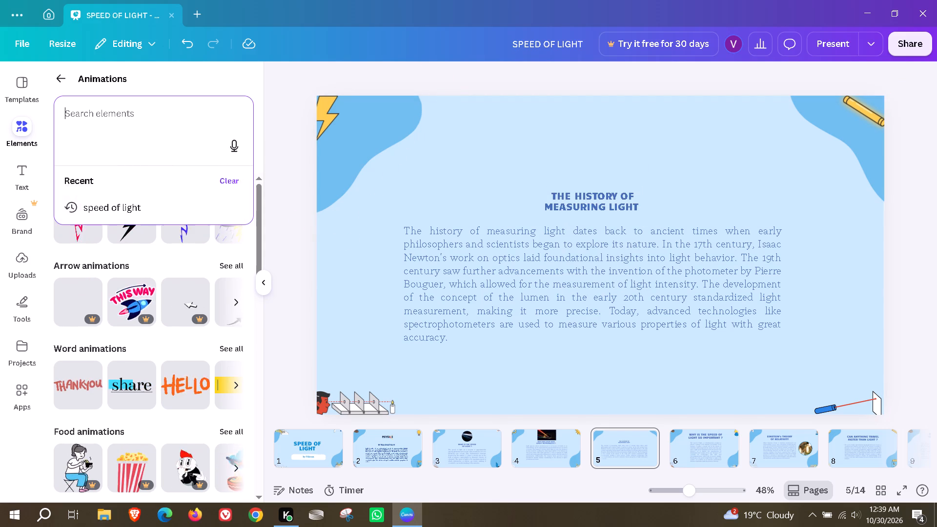
type("physics")
key("Return")
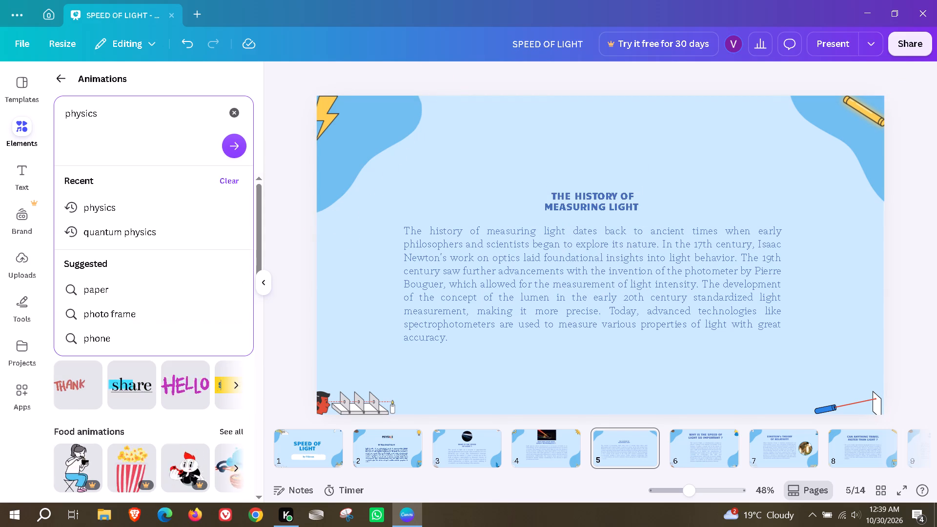
scroll(82, 258, "down", 2)
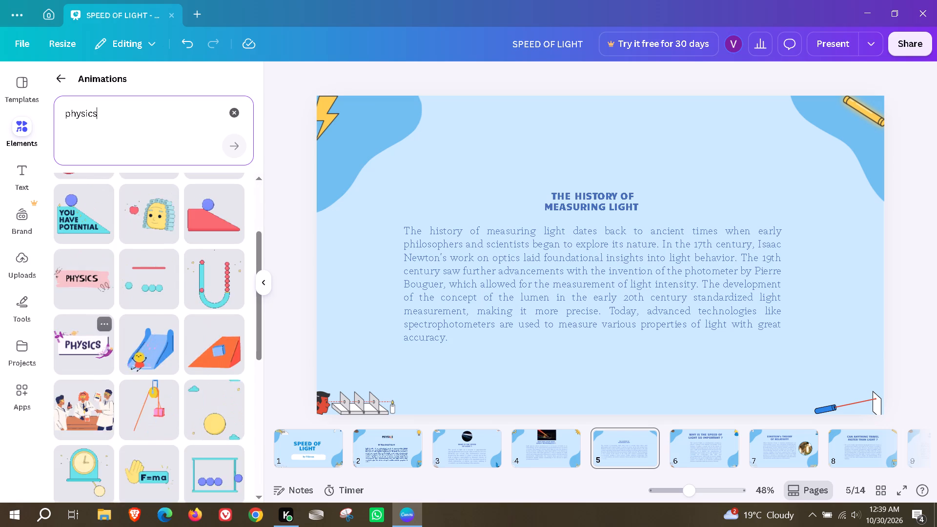
scroll(103, 331, "down", 4)
scroll(103, 330, "up", 2)
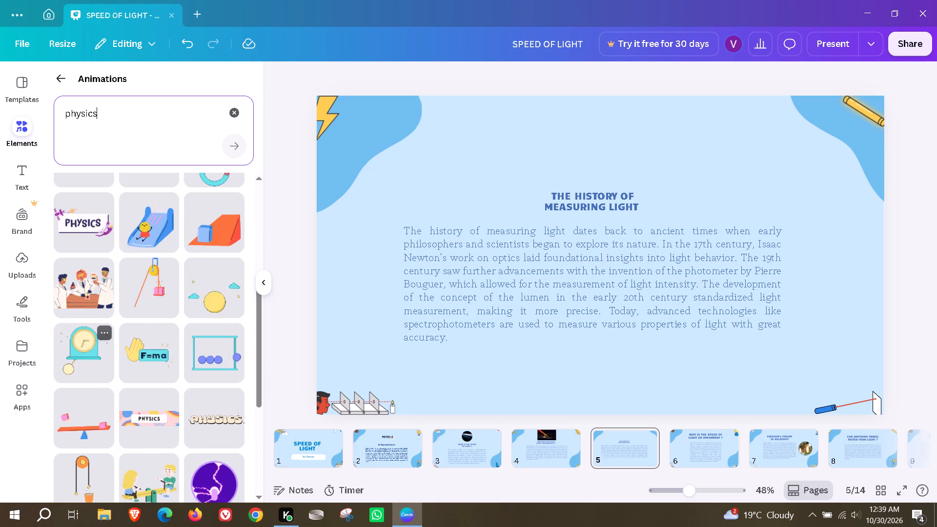
left_click_drag(85, 298, 443, 208)
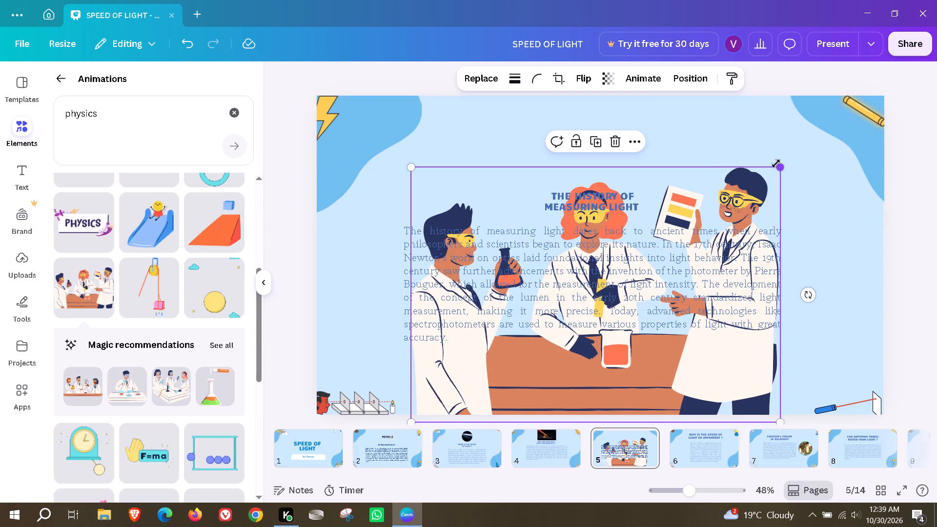
left_click_drag(778, 163, 522, 391)
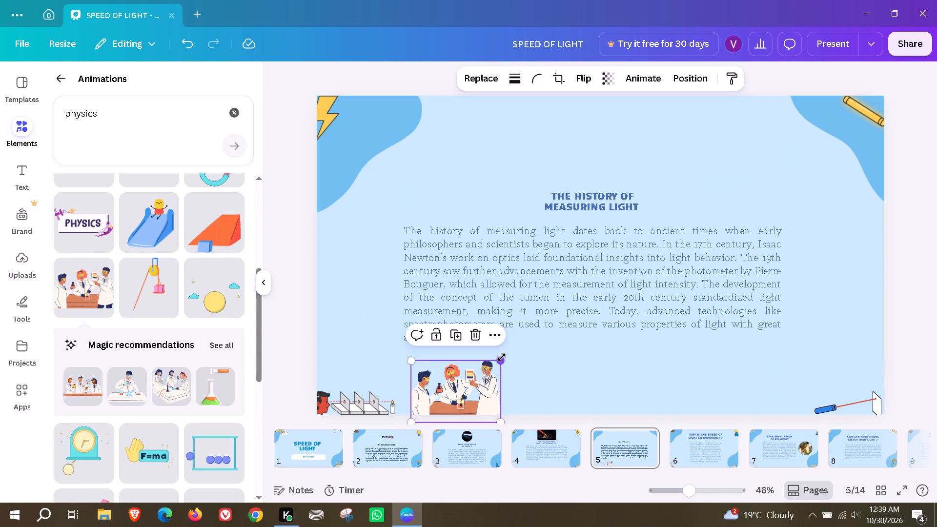
left_click_drag(504, 361, 551, 337)
left_click_drag(498, 365, 490, 146)
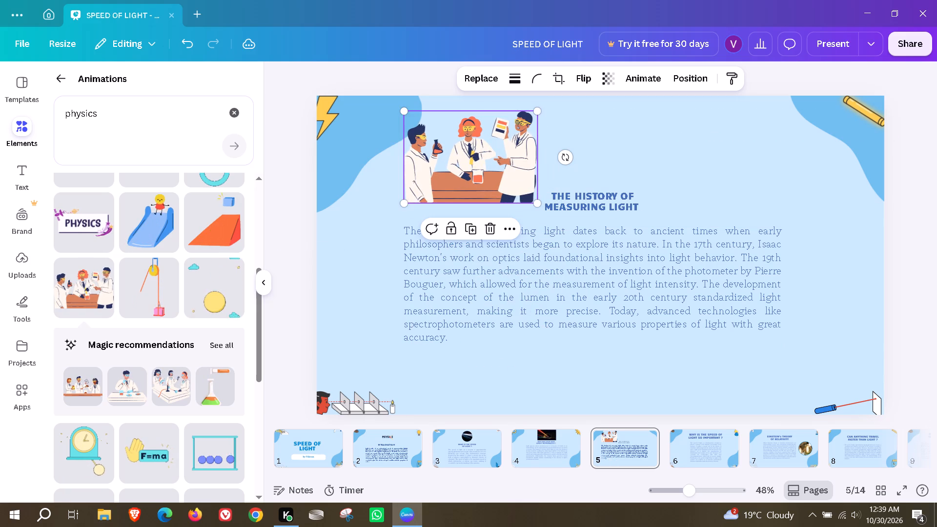
left_click_drag(537, 108, 504, 146)
left_click_drag(483, 185, 498, 194)
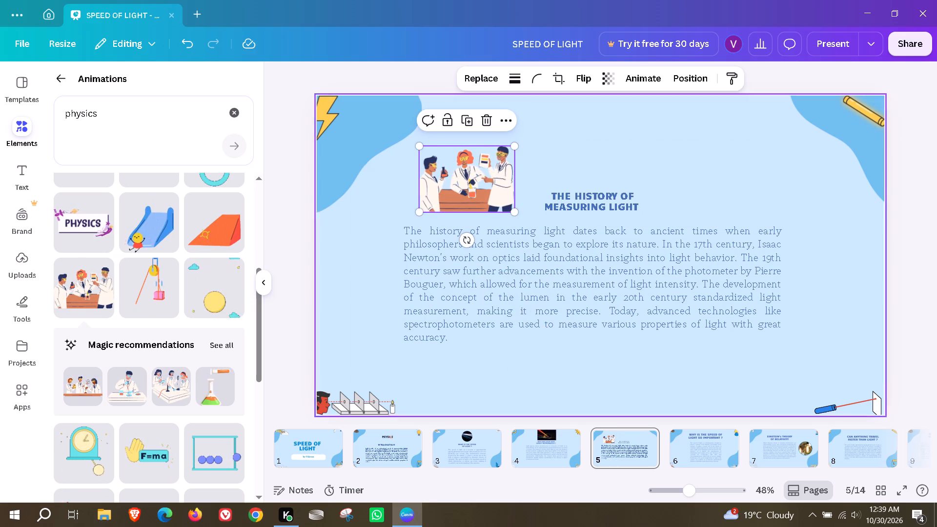
On page 5, move the heading and body paragraph lower, enlarge the paragraph to font size 29 and keep the heading just above it.
left_click_drag(609, 286, 606, 322)
left_click_drag(622, 200, 622, 219)
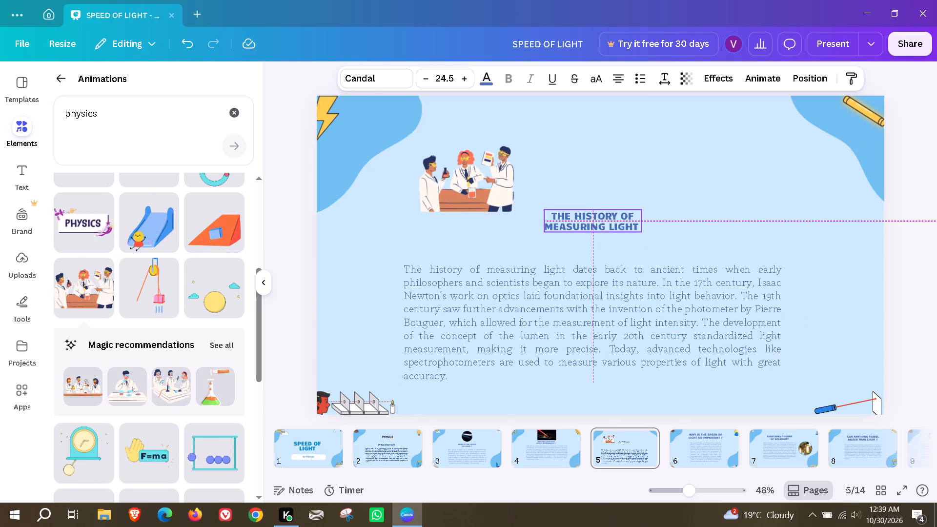
left_click_drag(622, 219, 622, 208)
left_click_drag(616, 307, 616, 296)
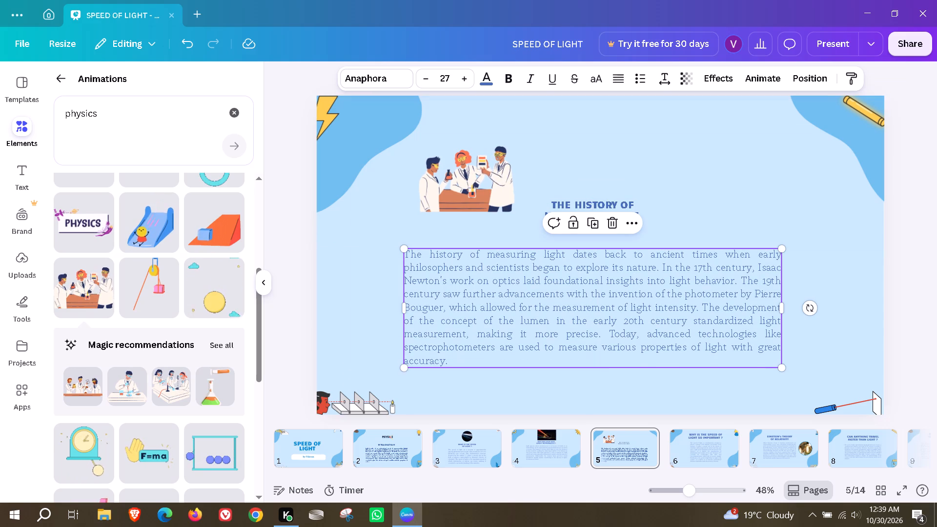
left_click_drag(781, 368, 802, 400)
left_click_drag(671, 328, 657, 322)
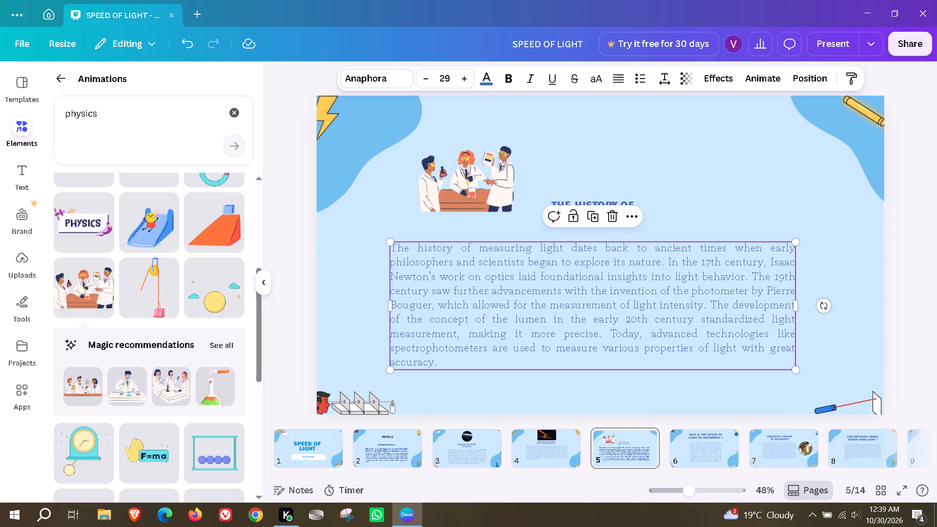
left_click_drag(637, 201, 637, 210)
Lower the scientists animation slightly, copy it and place the copy level with it on the other side of the page 5 heading.
left_click_drag(495, 182, 495, 194)
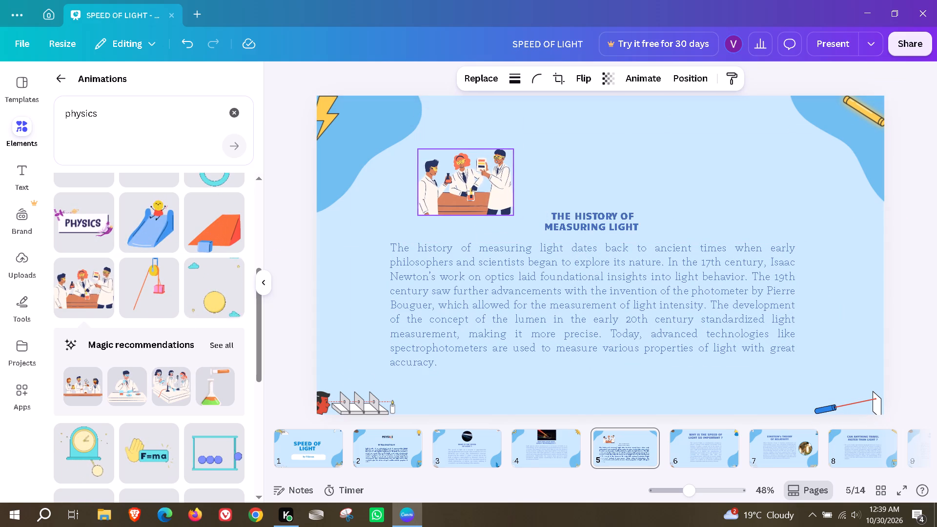
left_click_drag(495, 194, 495, 195)
right_click(495, 195)
left_click(518, 206)
right_click(584, 178)
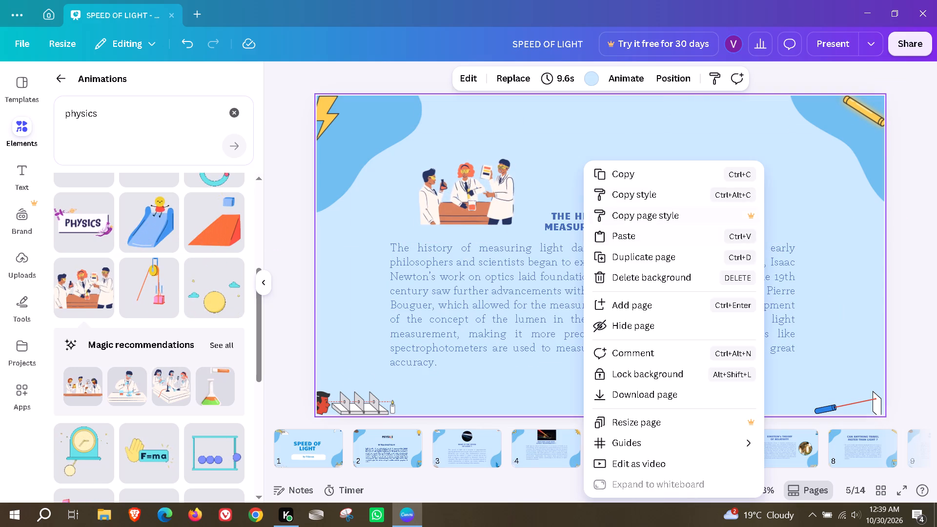
left_click(629, 235)
left_click_drag(495, 205, 743, 204)
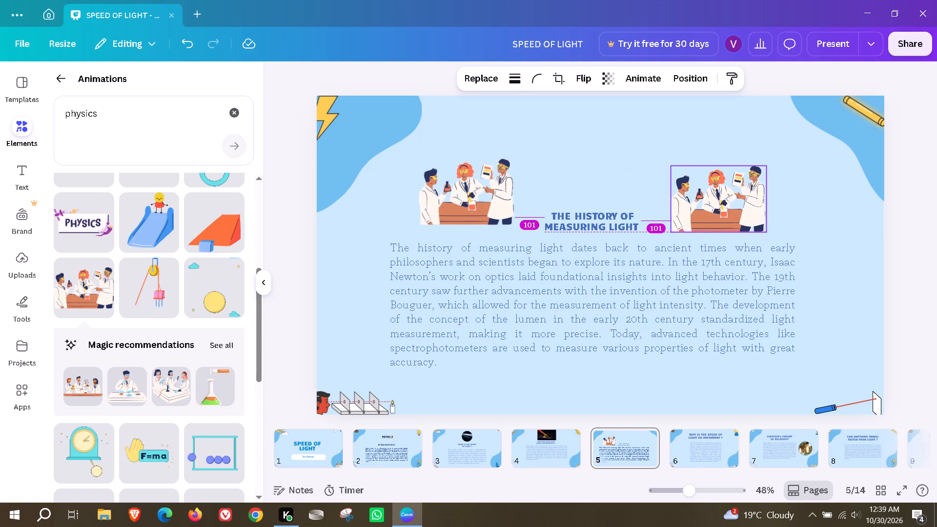
left_click_drag(743, 204, 754, 203)
left_click_drag(735, 213, 736, 213)
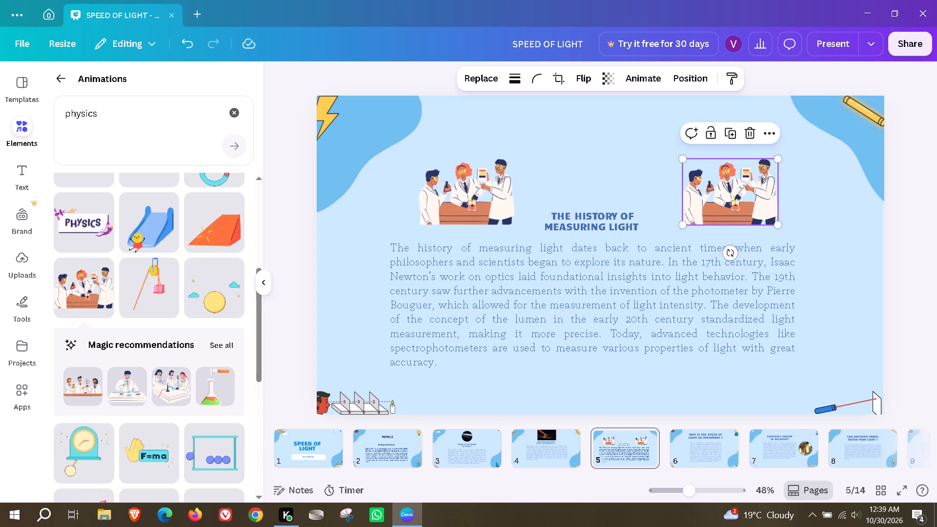
left_click_drag(736, 213, 744, 213)
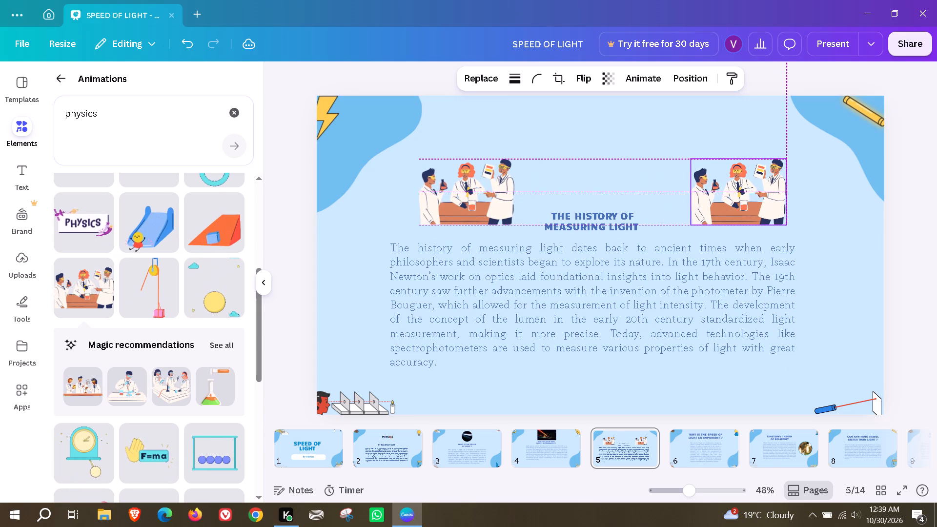
left_click_drag(744, 213, 721, 214)
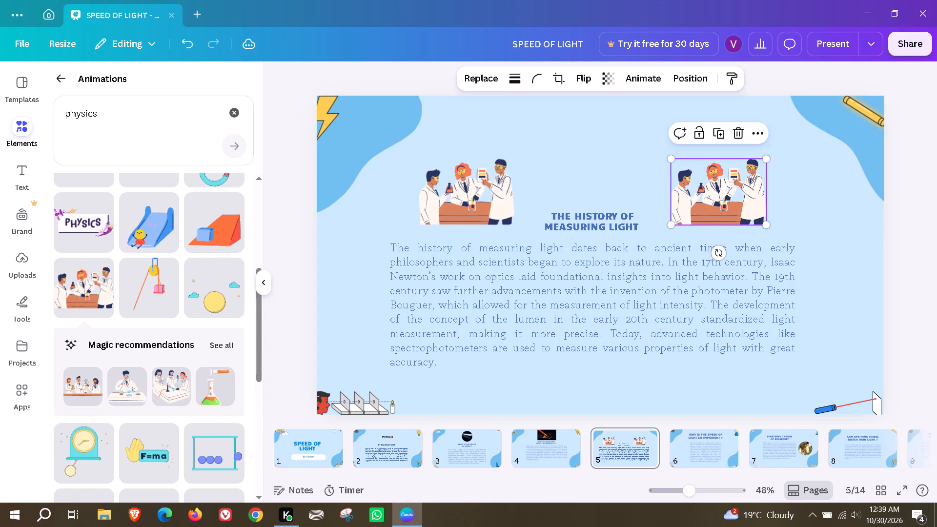
left_click(847, 258)
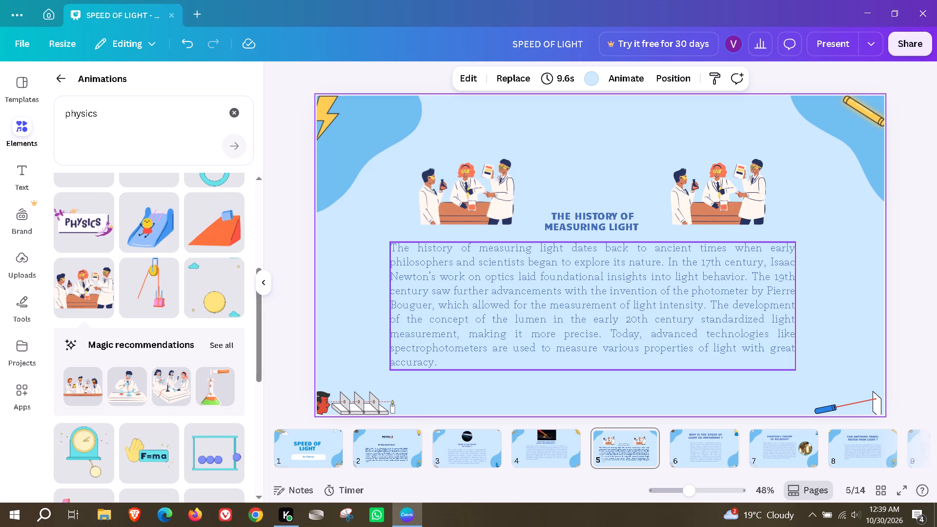
On page 6, shrink the heading to font size 31.7 and shift the body paragraph left, with the heading centred just above it.
left_click(686, 444)
left_click(605, 181)
left_click(688, 173)
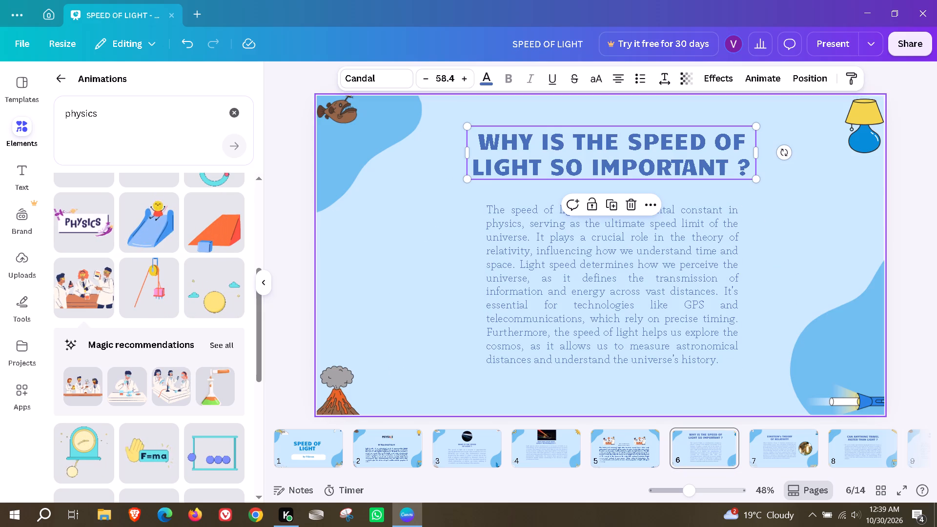
left_click_drag(756, 178, 609, 162)
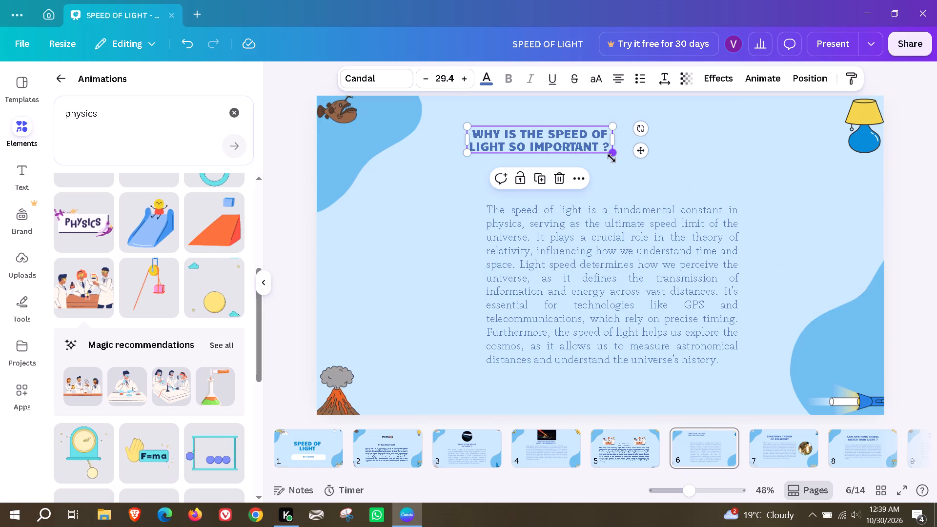
left_click_drag(611, 158, 622, 163)
left_click_drag(583, 146, 514, 174)
left_click_drag(597, 263, 501, 263)
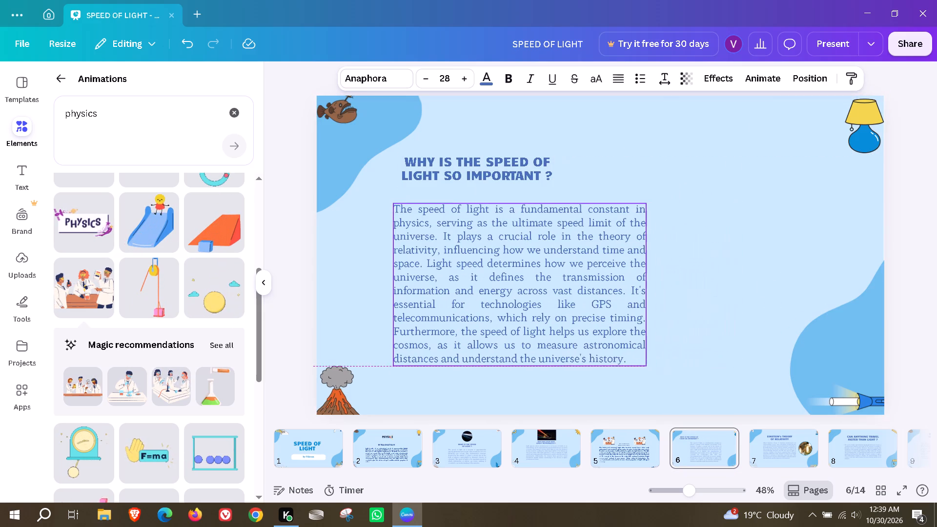
left_click_drag(501, 263, 476, 257)
left_click_drag(544, 162, 548, 163)
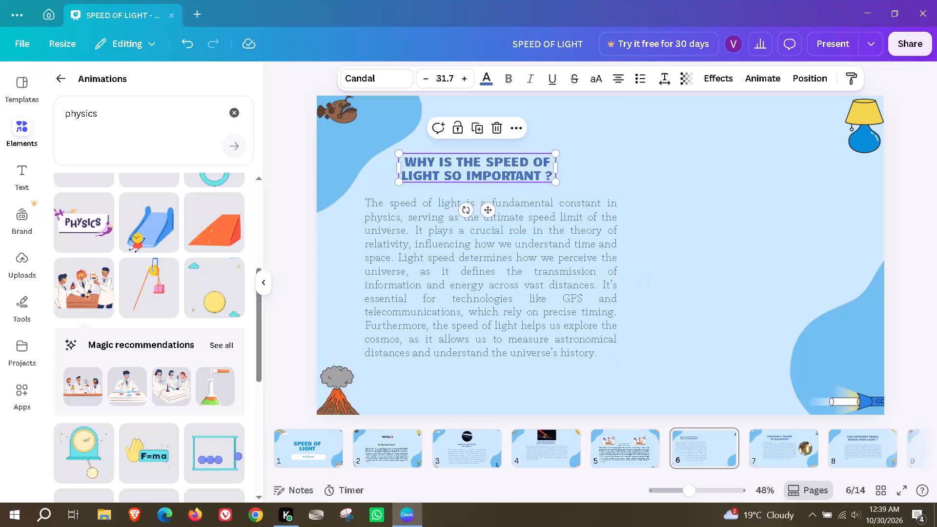
left_click_drag(548, 163, 560, 170)
left_click(697, 246)
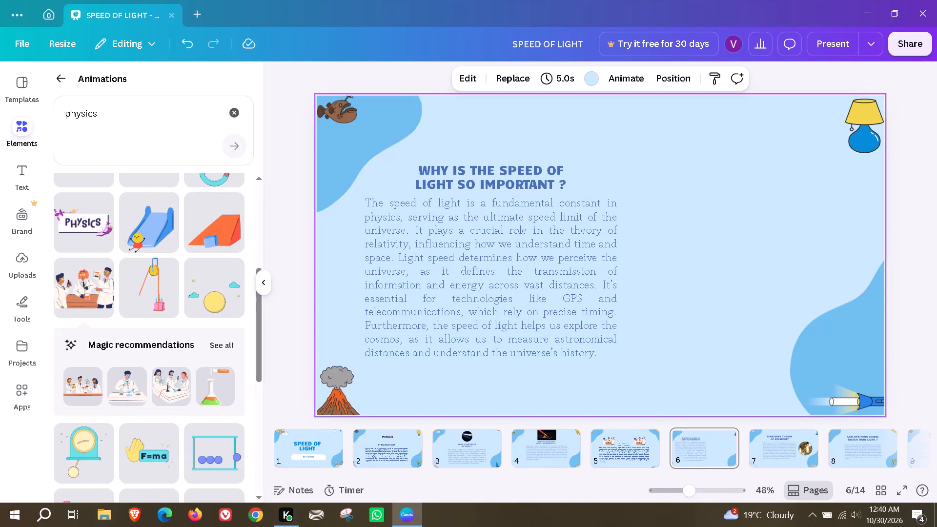
Add a Polaroid-style photo frame to page 6, in the empty space right of the body paragraph.
left_click(68, 75)
scroll(207, 439, "down", 2)
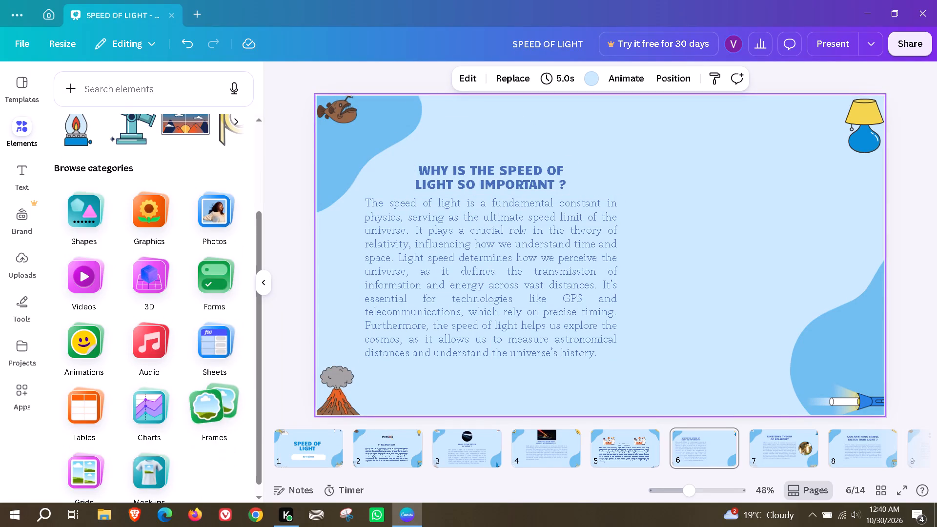
left_click(210, 405)
left_click_drag(83, 285, 693, 242)
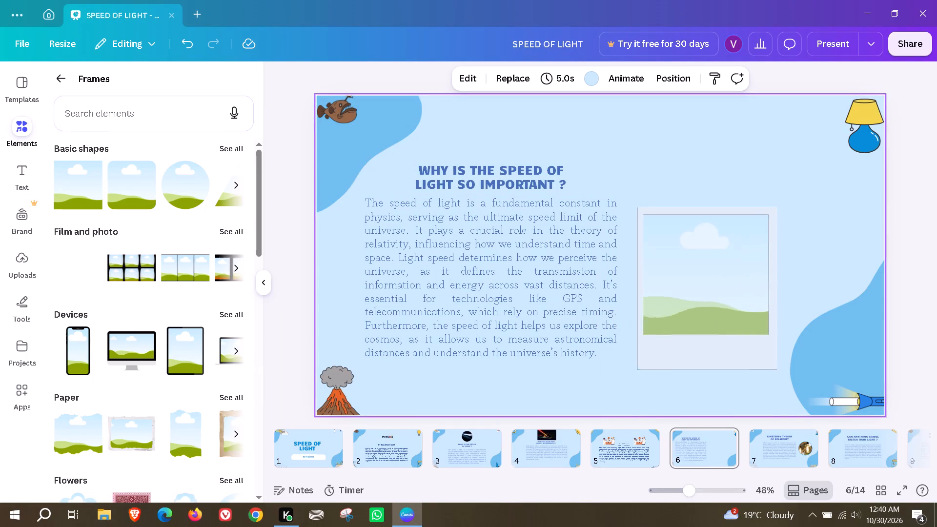
left_click_drag(693, 242, 693, 238)
left_click_drag(705, 258, 686, 254)
Search the photos for "physics" and fill the page 6 frame with the white smoke-like light waves on black.
left_click(56, 83)
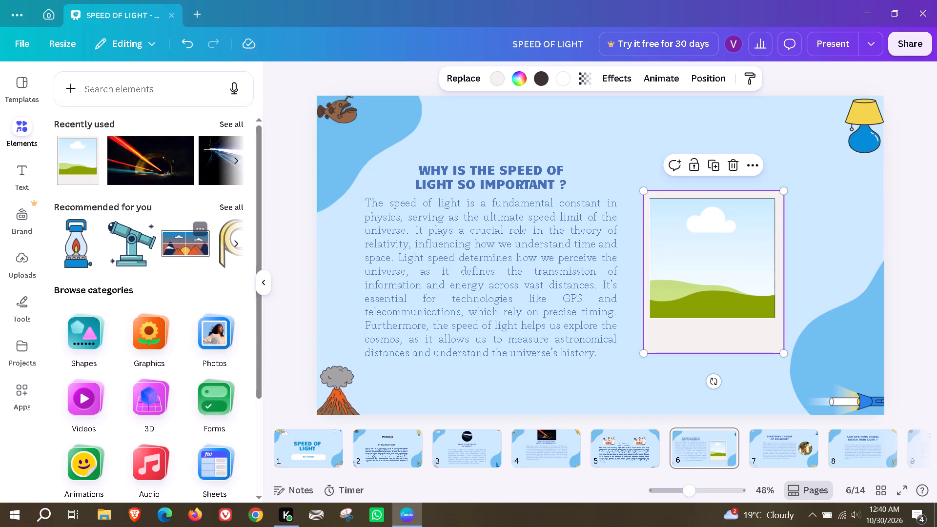
left_click(204, 350)
left_click(112, 116)
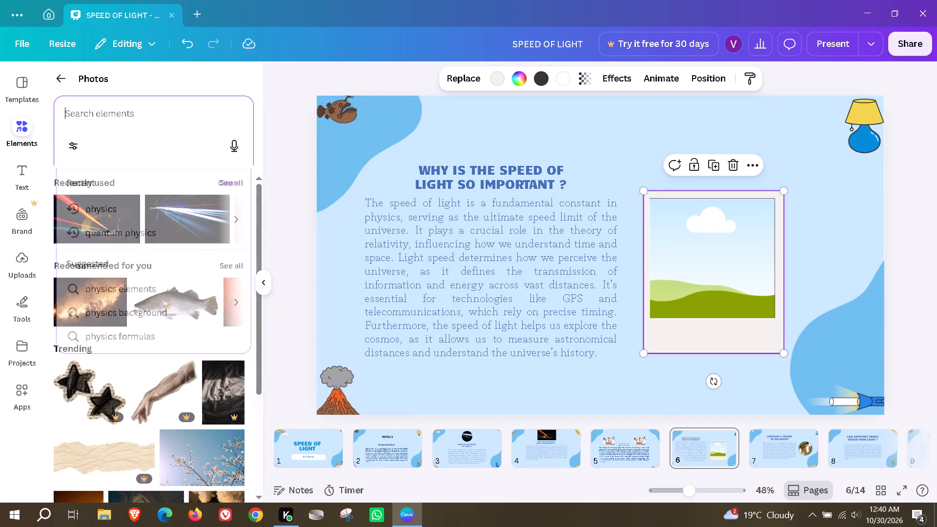
left_click(112, 116)
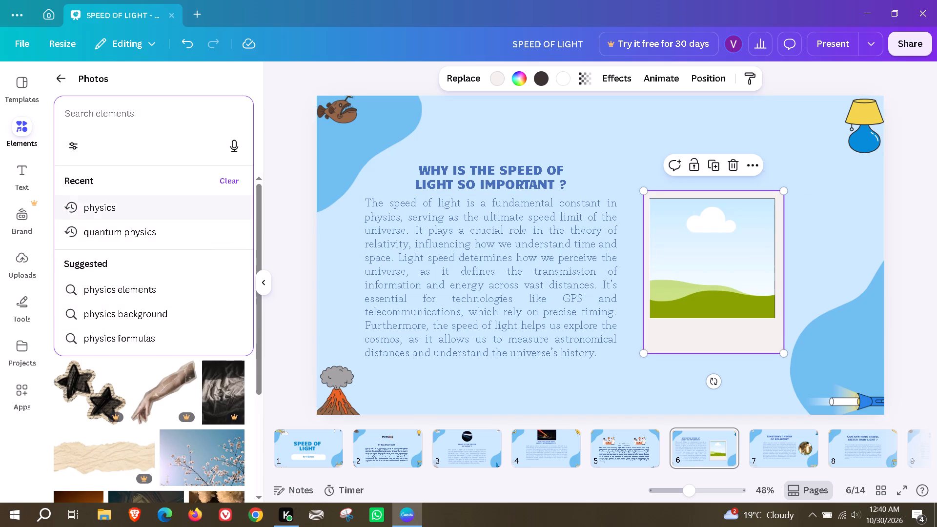
left_click(96, 207)
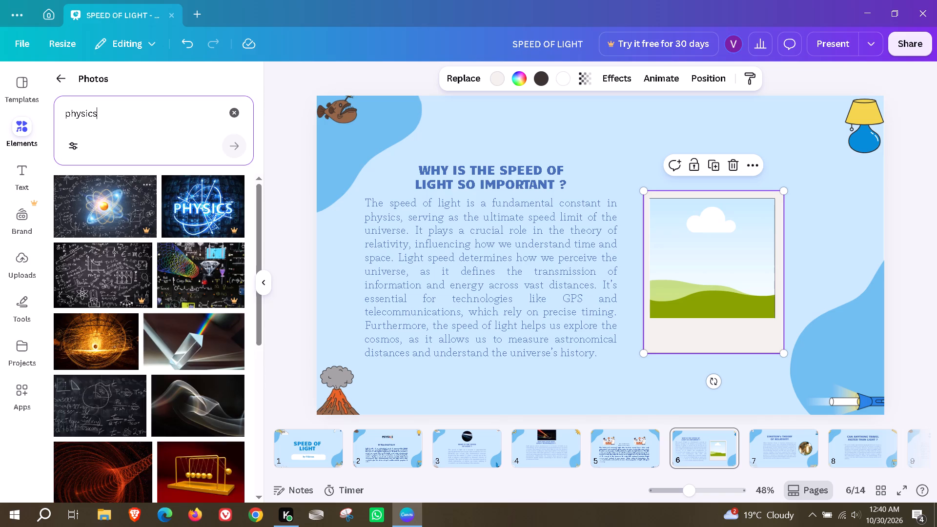
scroll(122, 342, "down", 1)
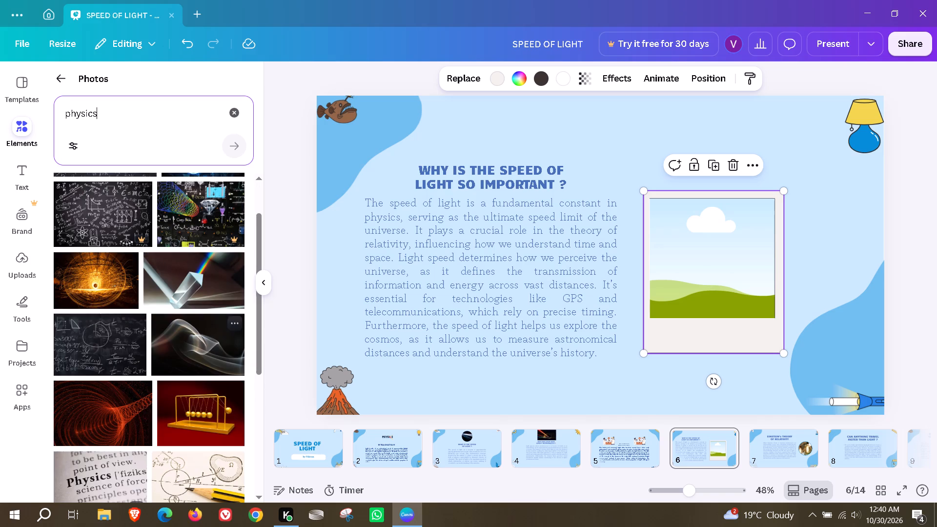
left_click_drag(199, 359, 692, 285)
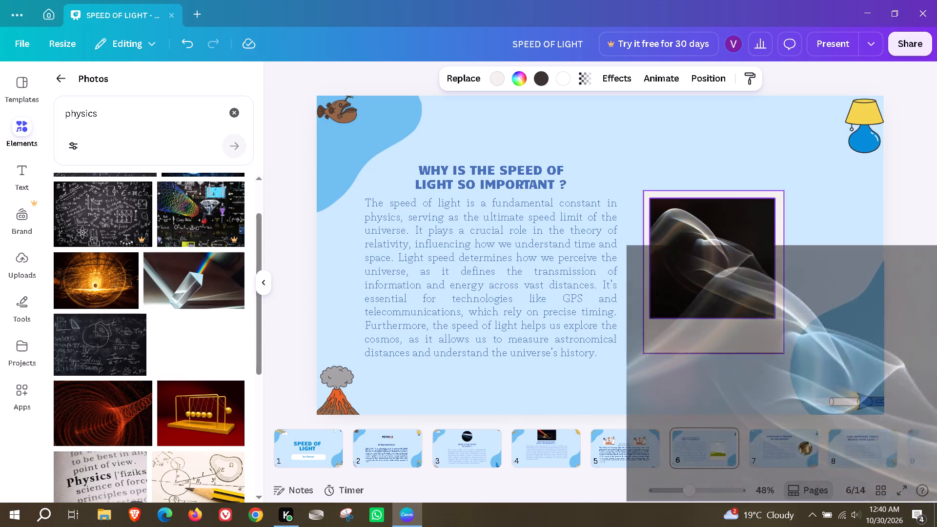
left_click_drag(692, 285, 729, 274)
left_click(632, 401)
On page 7, shrink the heading "EINSTEIN's THEORY OF RELATIVITY" and centre it just above the body paragraph.
left_click(773, 457)
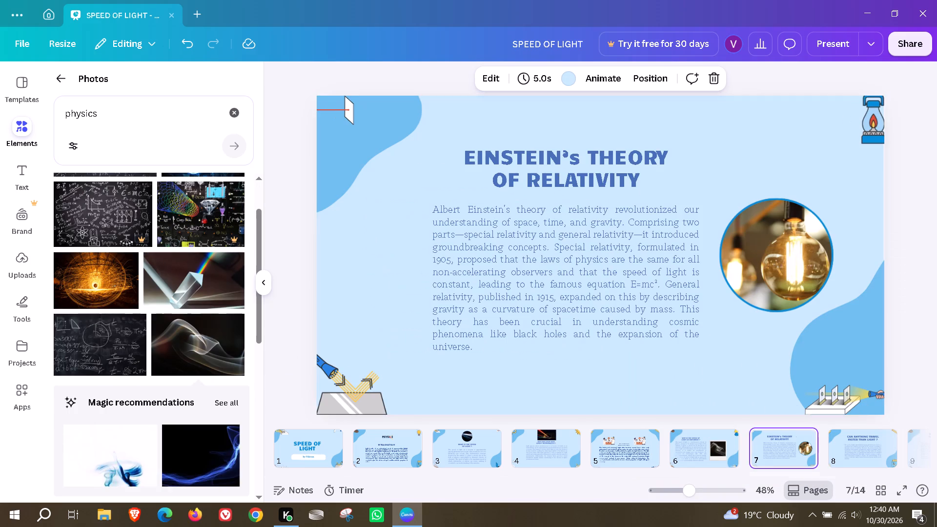
left_click(522, 157)
left_click_drag(679, 190, 567, 179)
left_click_drag(528, 158, 551, 164)
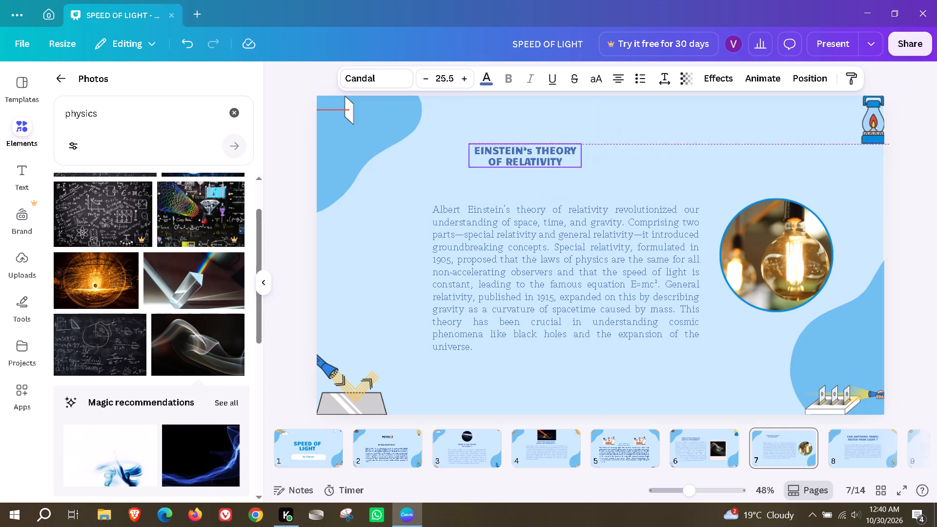
left_click_drag(551, 164, 590, 183)
left_click(631, 196)
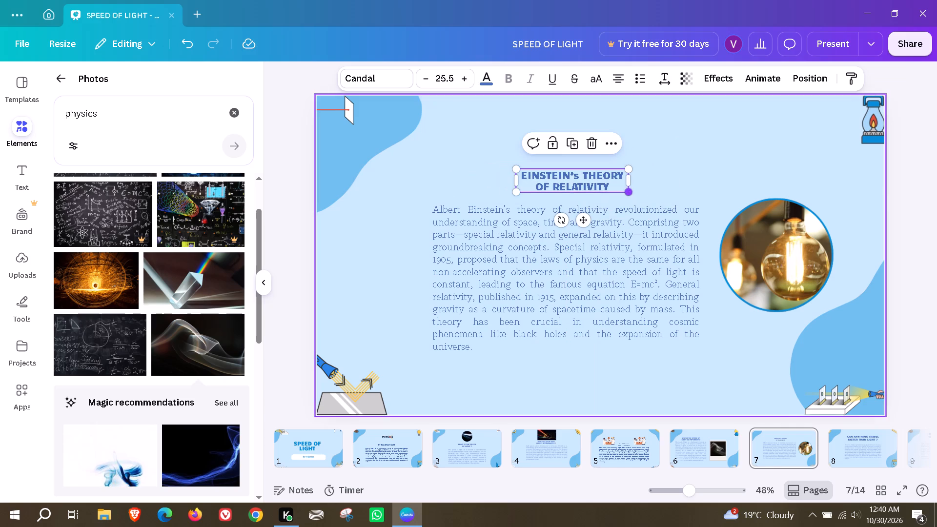
left_click_drag(627, 195, 640, 202)
left_click_drag(583, 183, 568, 181)
left_click(605, 265)
left_click(621, 368)
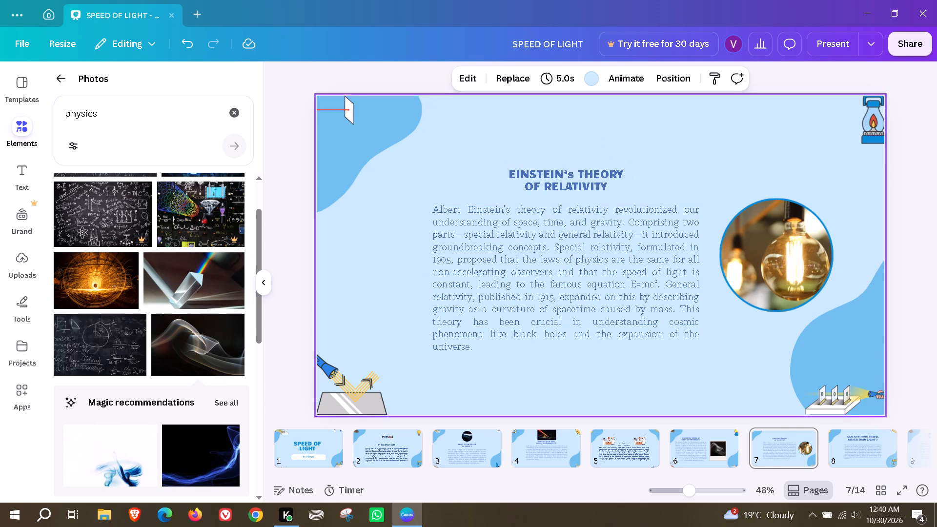
Fill the circular frame on page 7 with the physics photo of glowing orange sparks.
scroll(157, 319, "down", 1)
left_click_drag(127, 234, 722, 231)
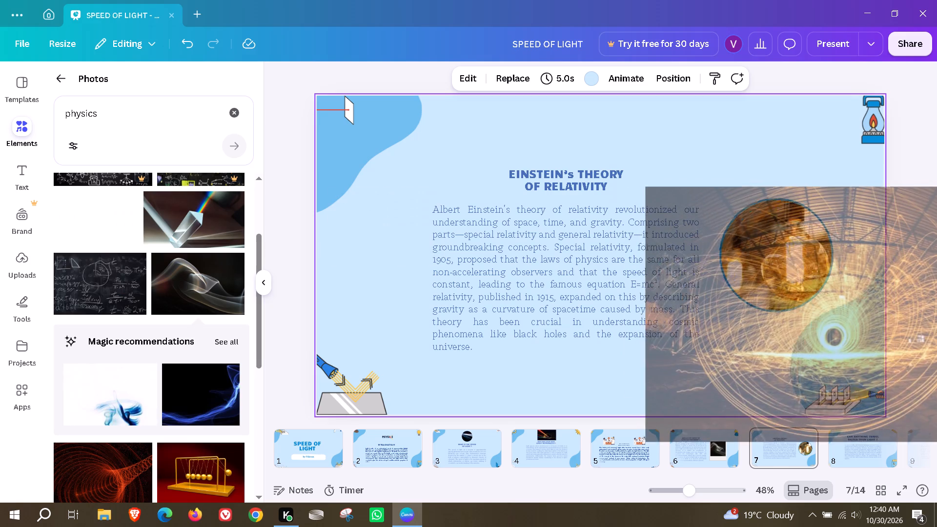
left_click_drag(722, 231, 739, 238)
left_click(743, 367)
On page 8, shrink the heading to font size 28.6, shift the body paragraph left, and place the heading just above it.
left_click(848, 451)
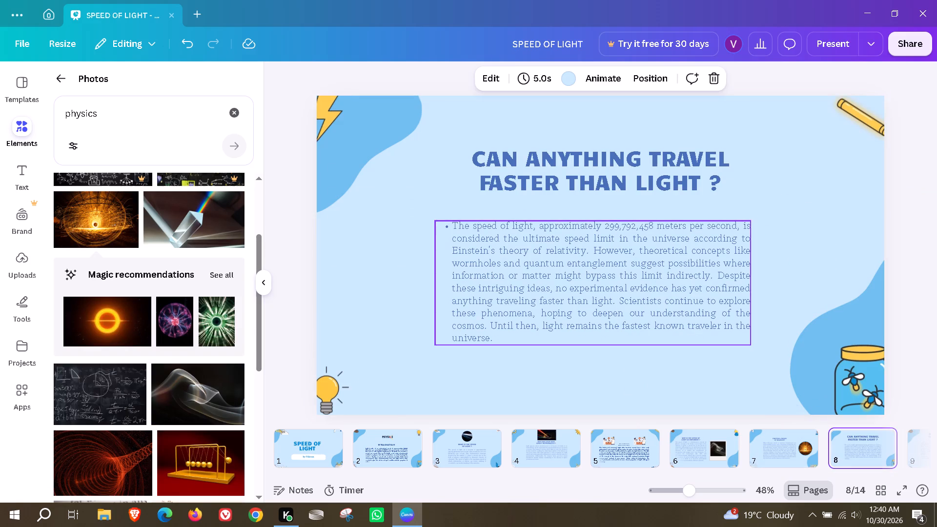
left_click(609, 186)
left_click_drag(732, 197, 603, 179)
left_click_drag(566, 156, 512, 166)
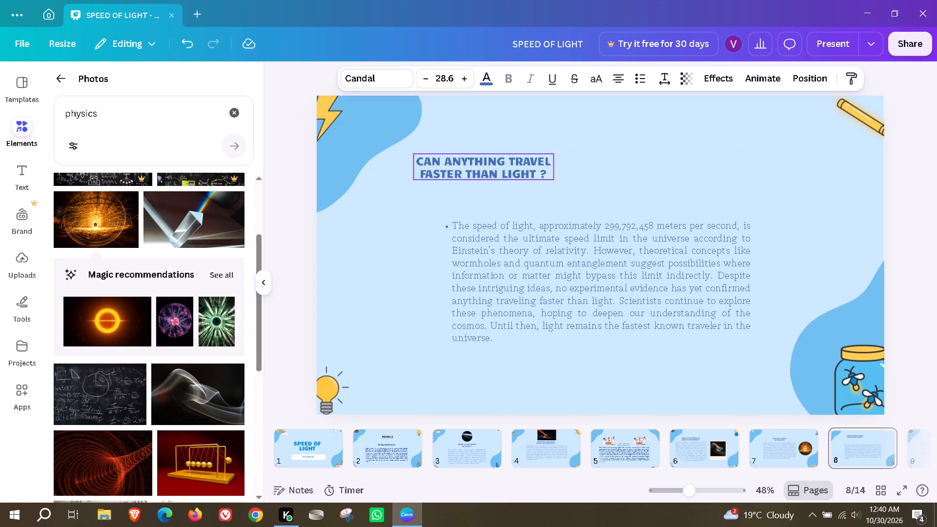
left_click_drag(512, 166, 498, 182)
left_click_drag(568, 284, 482, 277)
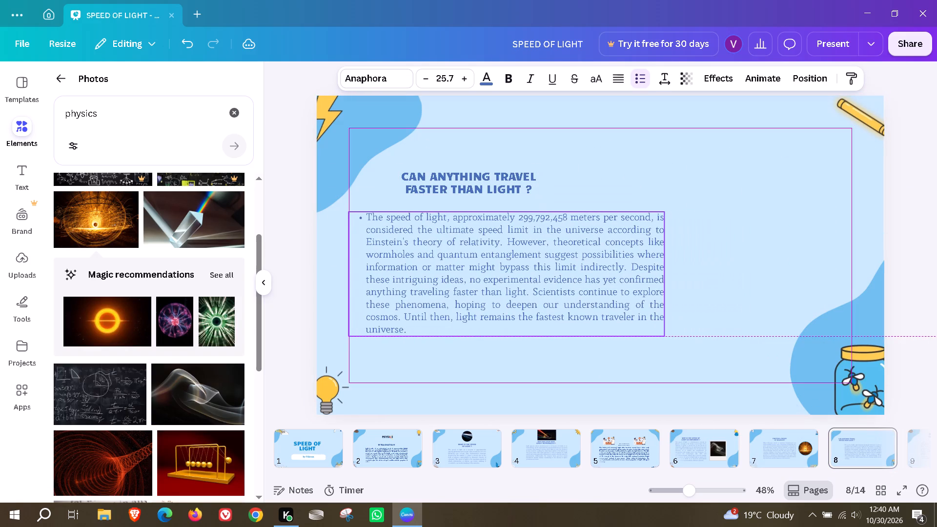
left_click_drag(482, 277, 479, 276)
left_click(461, 373)
left_click_drag(492, 188, 497, 199)
Add a circular basic-shape frame to page 8, in the empty space right of the body paragraph.
left_click(63, 81)
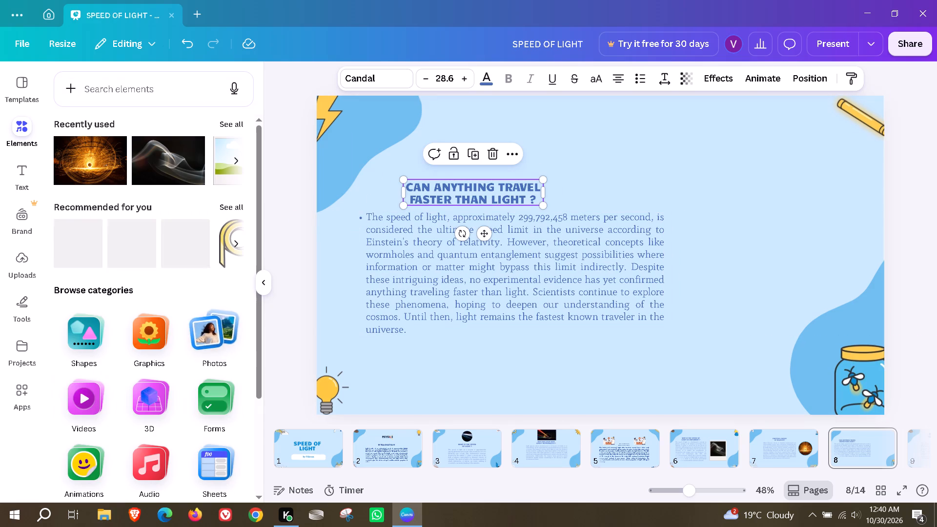
scroll(228, 422, "down", 4)
left_click(229, 398)
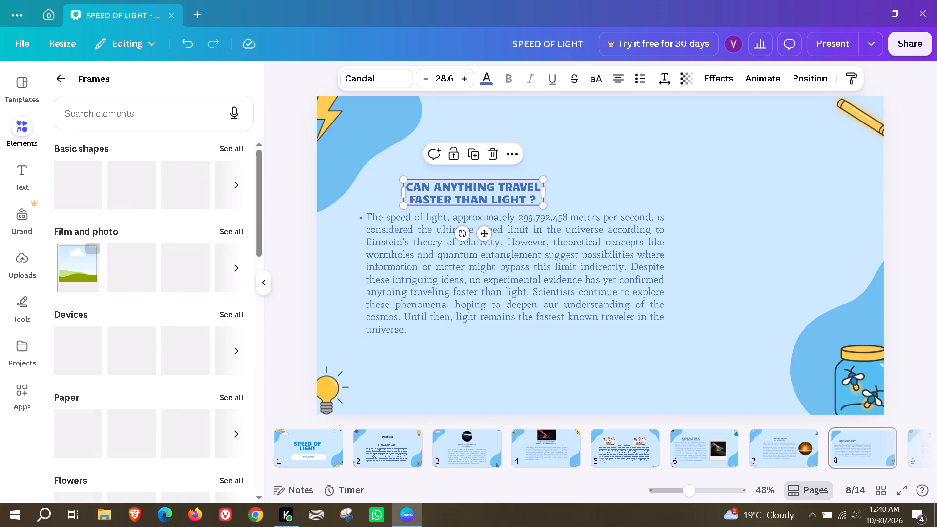
left_click_drag(85, 278, 83, 258)
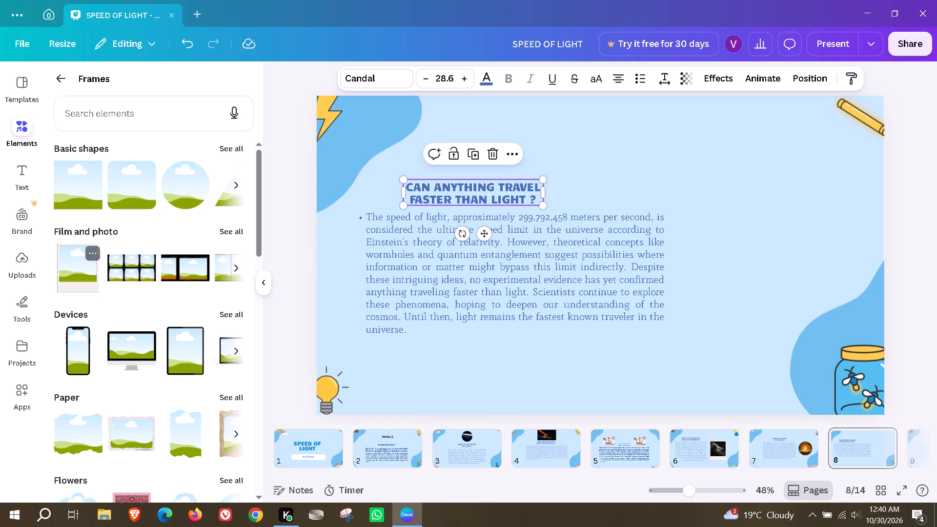
left_click_drag(178, 201, 695, 218)
left_click(706, 242)
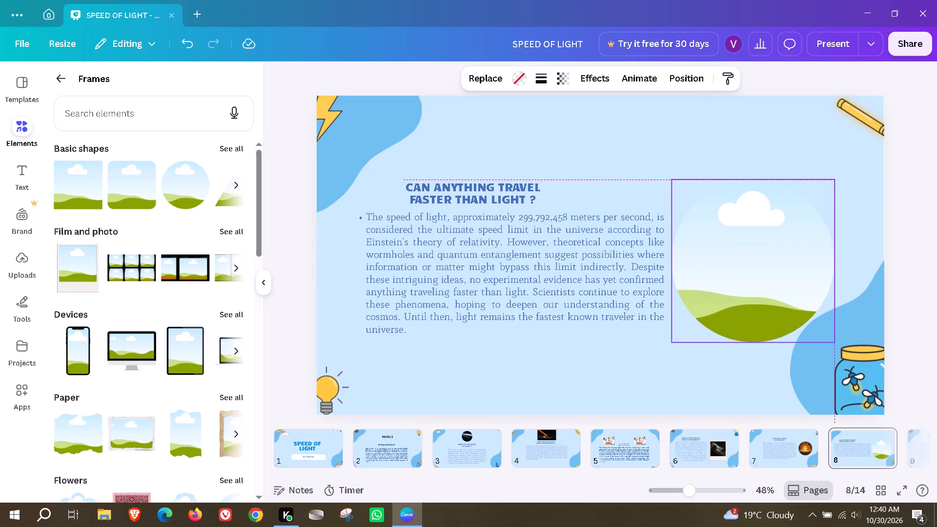
Search the photos for "physics" and fill the page 8 frame with the blackboard photo of a circle and formulas.
left_click(73, 92)
left_click(67, 81)
left_click(229, 327)
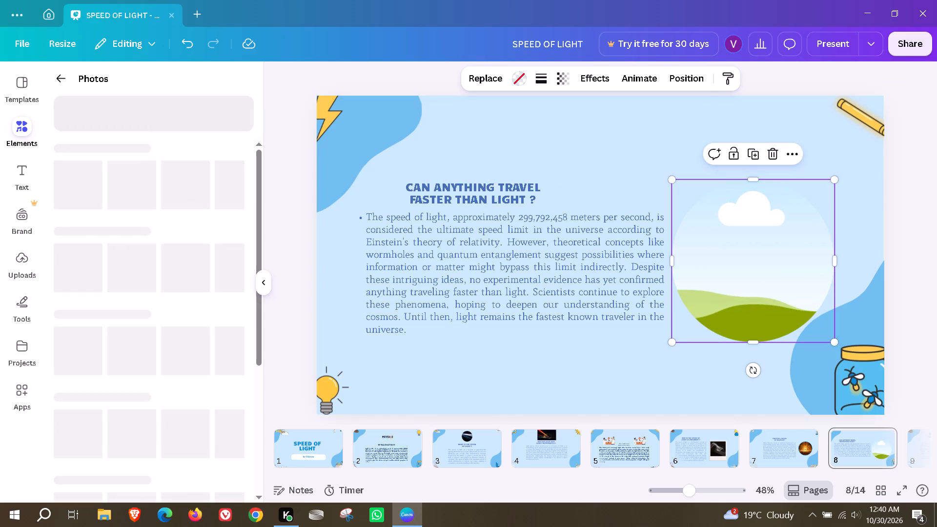
scroll(156, 290, "down", 1)
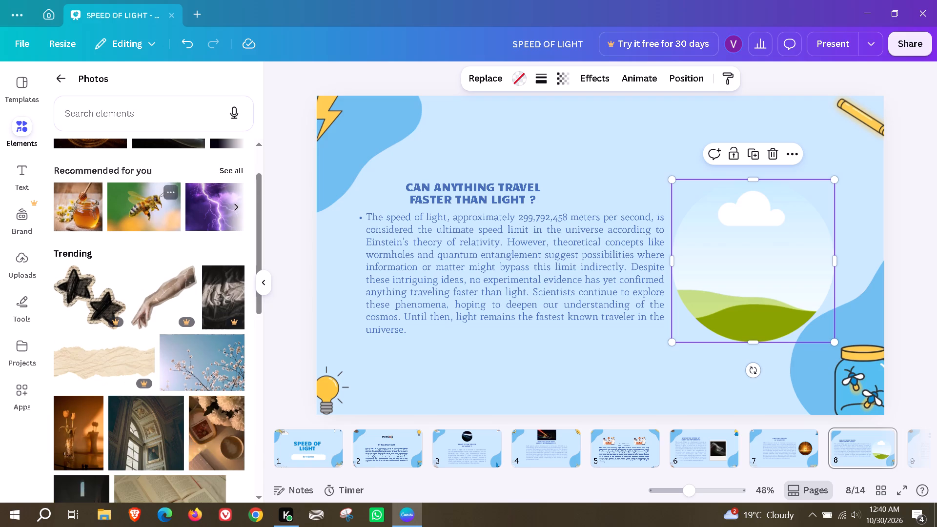
scroll(118, 243, "up", 3)
left_click(109, 114)
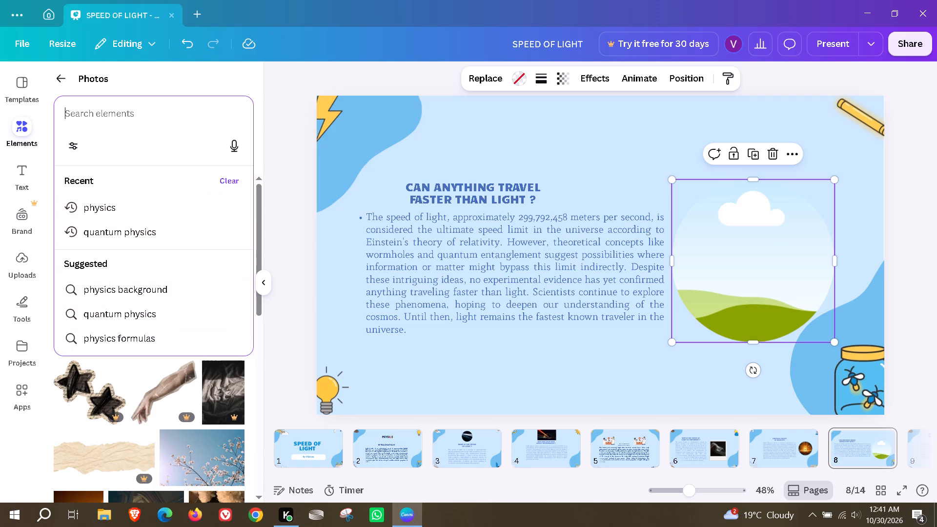
left_click(91, 205)
scroll(92, 271, "down", 1)
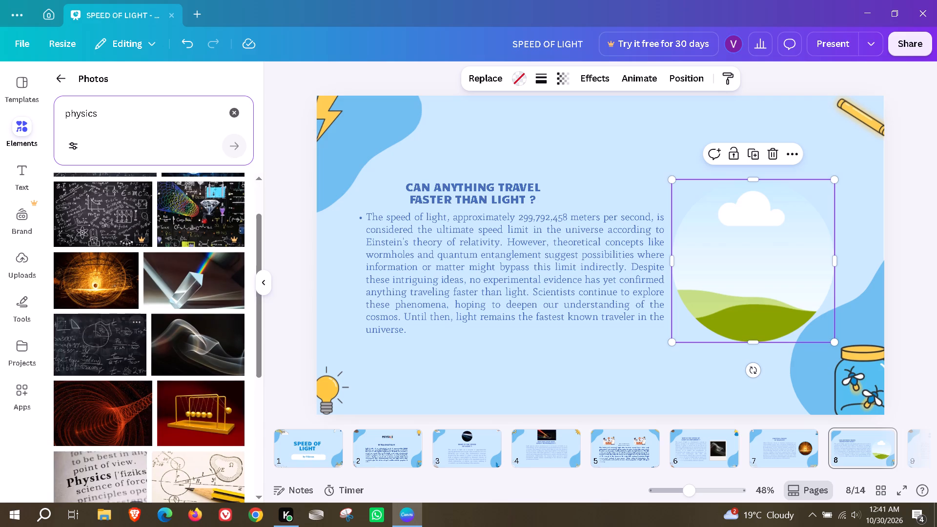
scroll(125, 382, "down", 1)
left_click_drag(108, 289, 727, 264)
left_click(649, 387)
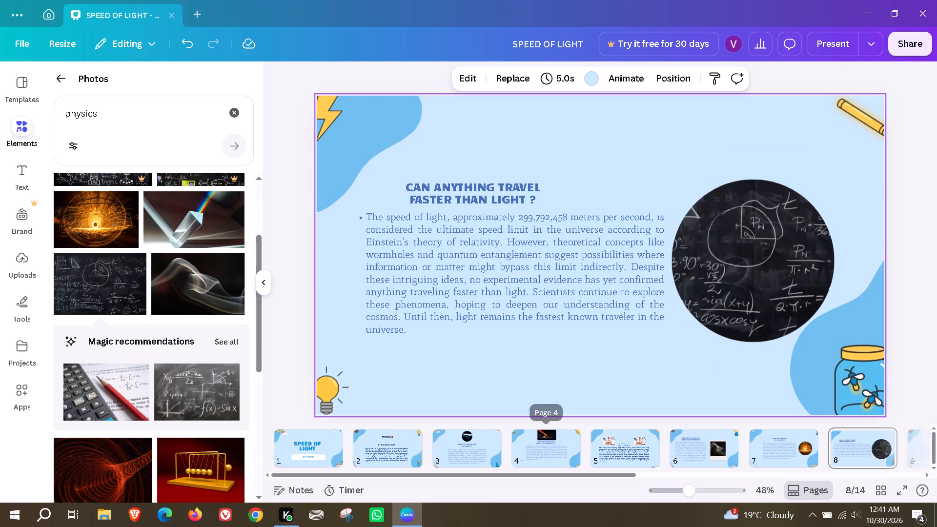
Search the animations for "physics" and add the orange seesaw with pink blocks to page 3, shrunk to a small size.
scroll(559, 447, "up", 4)
left_click(349, 457)
left_click(414, 444)
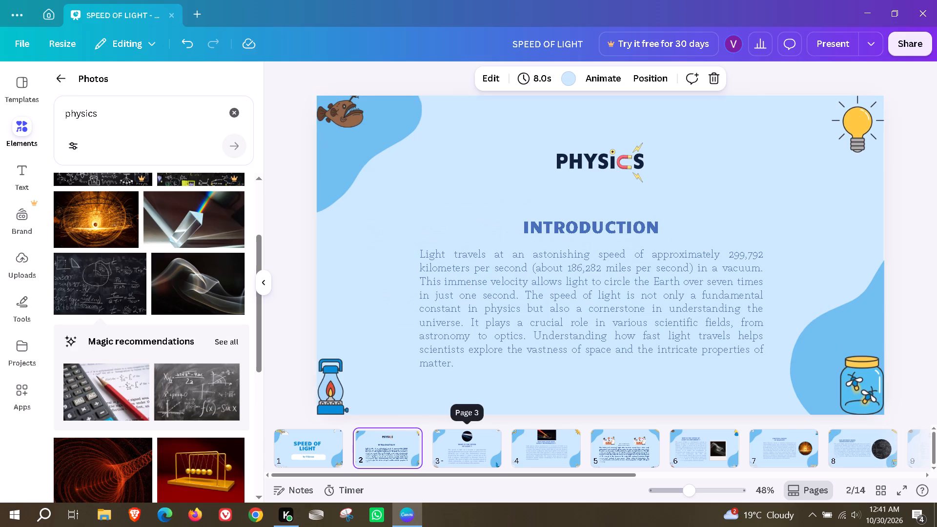
left_click(451, 450)
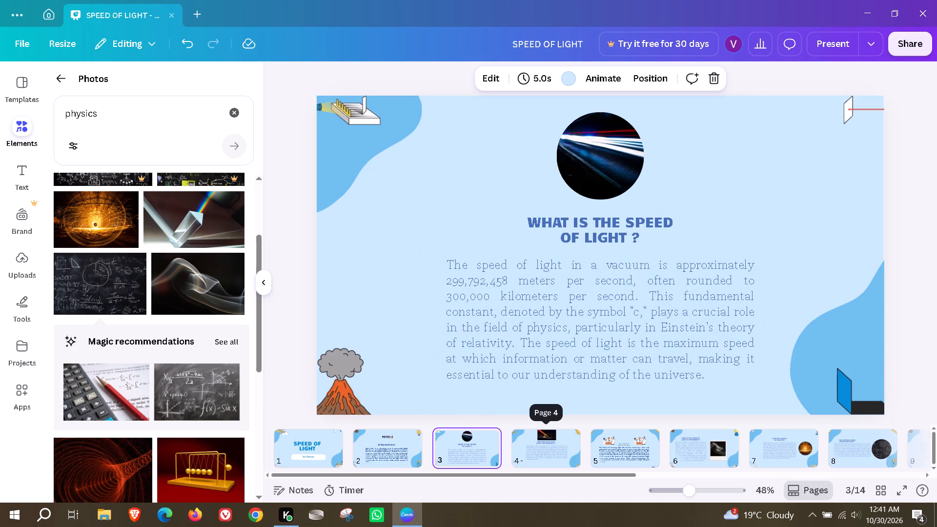
left_click(56, 78)
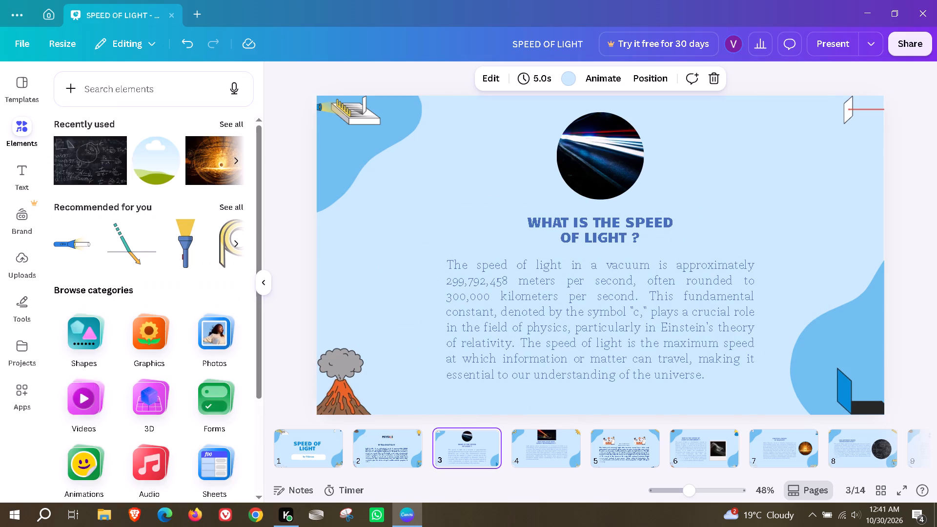
left_click(89, 466)
left_click(117, 125)
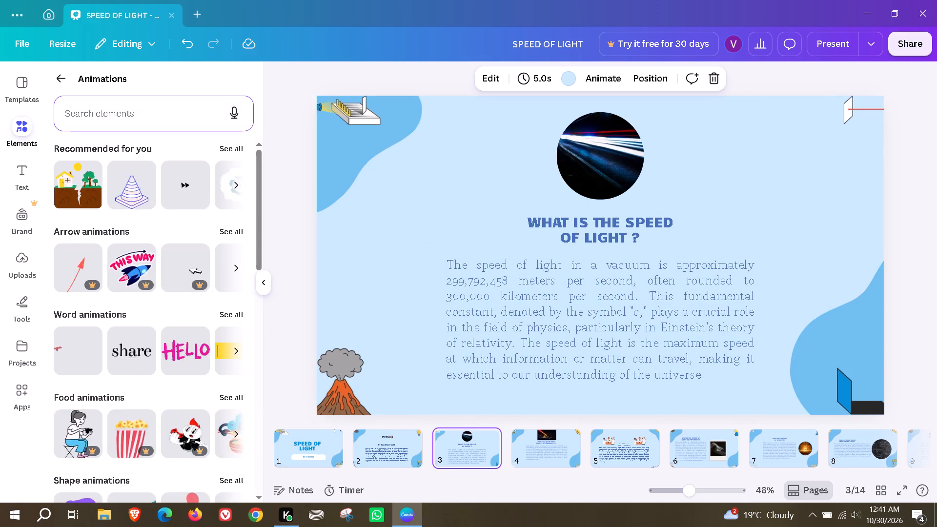
left_click(117, 113)
left_click(113, 203)
scroll(130, 304, "down", 7)
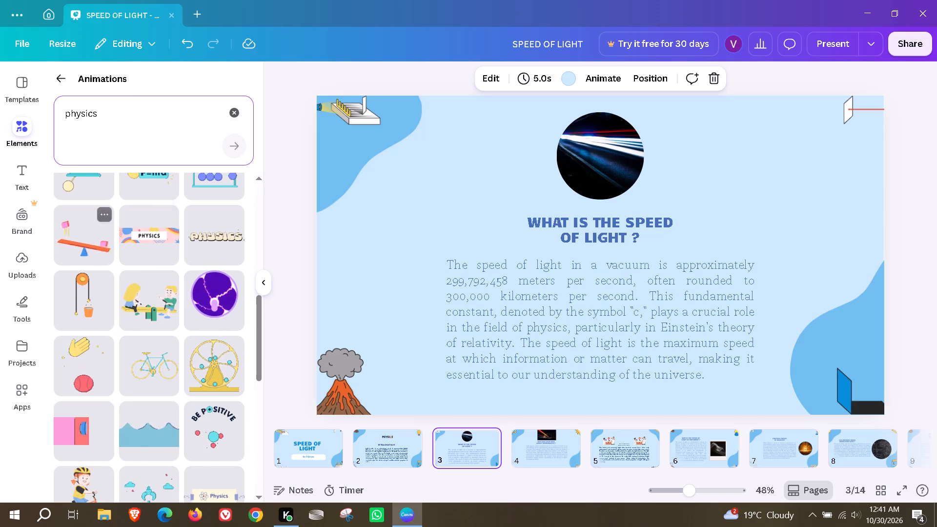
left_click_drag(92, 253, 422, 190)
left_click_drag(748, 146, 627, 247)
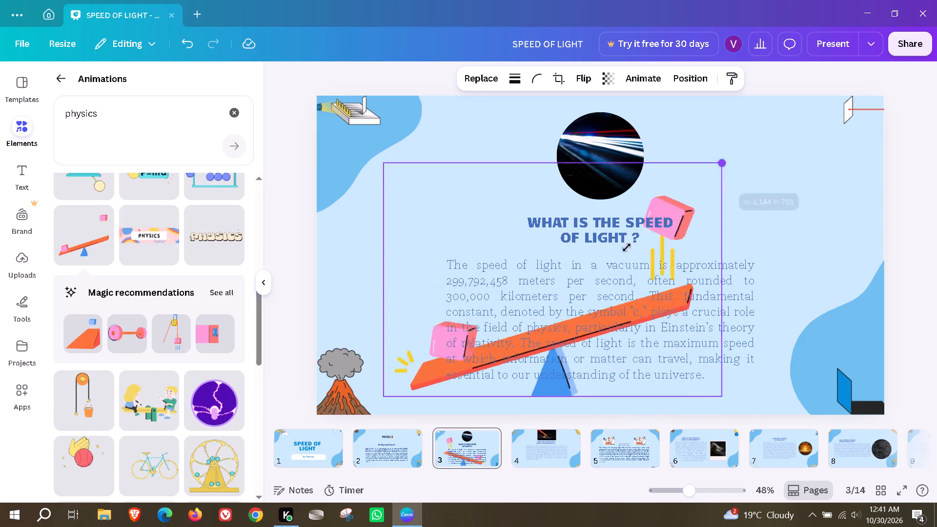
left_click_drag(627, 247, 468, 354)
Position the seesaw animation in the empty space right of the circular photo on page 3.
left_click_drag(430, 372, 428, 205)
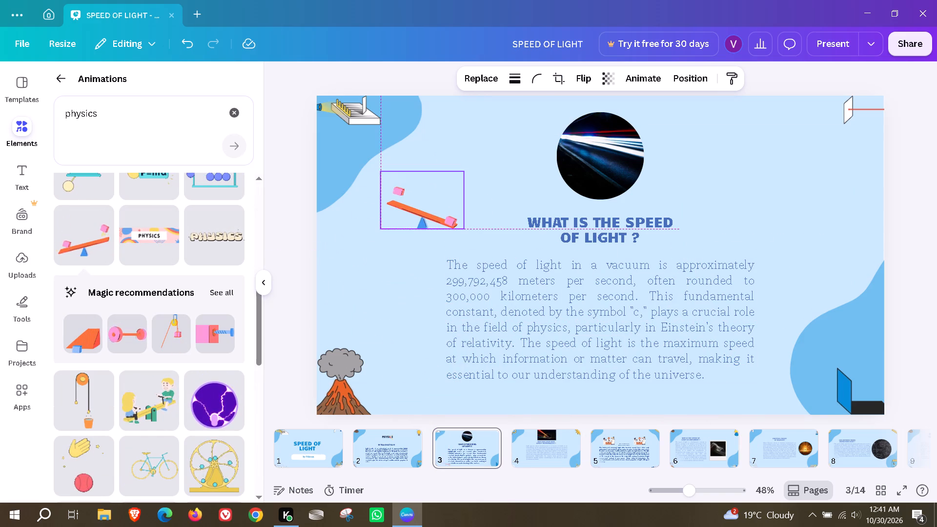
left_click_drag(428, 205, 450, 210)
left_click(734, 220)
left_click_drag(447, 227, 474, 223)
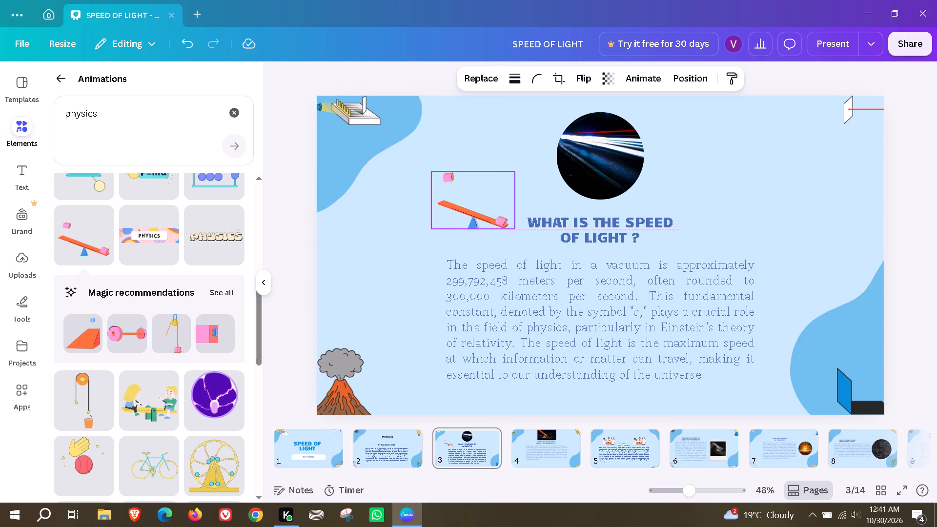
left_click_drag(474, 223, 474, 227)
left_click(786, 233)
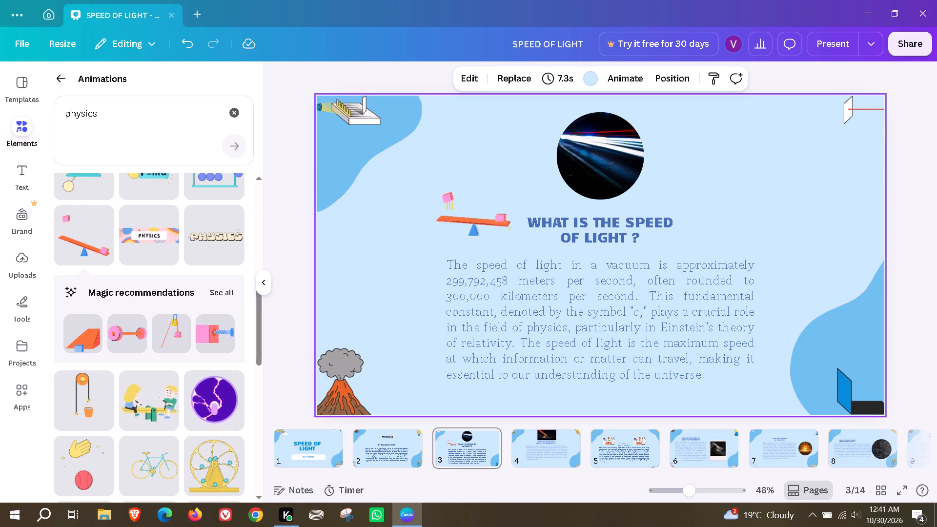
left_click_drag(451, 236, 764, 181)
left_click(401, 230)
left_click_drag(483, 217, 778, 194)
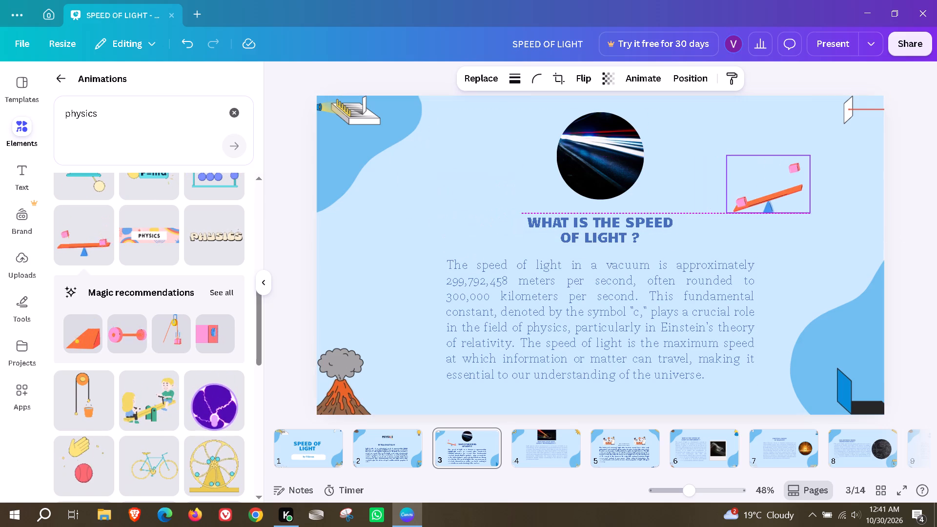
left_click_drag(778, 194, 777, 175)
left_click(780, 257)
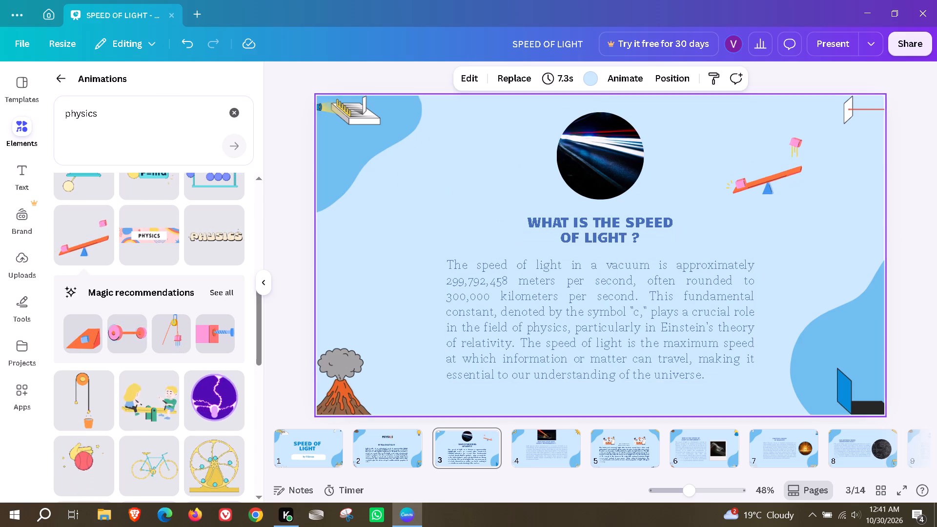
On page 4, move the body paragraph, heading and tunnel light-trails photo slightly down.
left_click(560, 446)
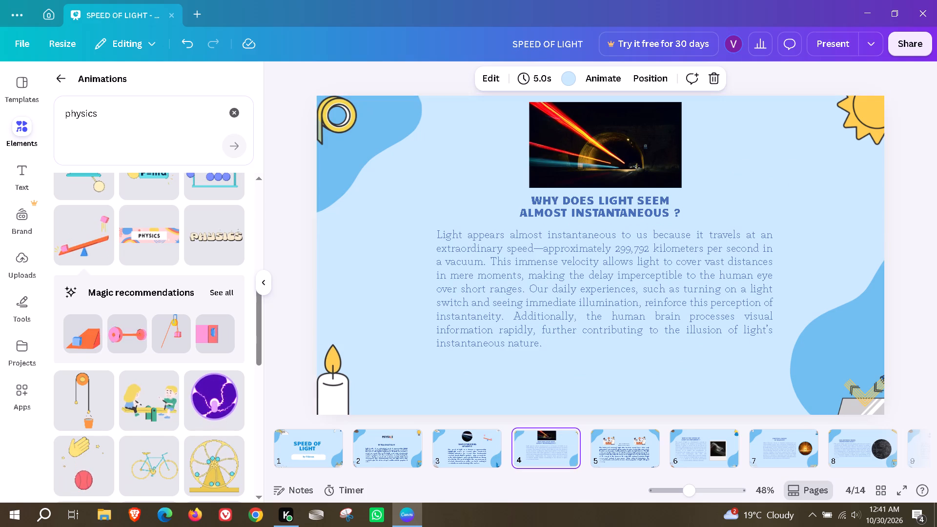
left_click_drag(545, 302, 545, 329)
left_click_drag(660, 207, 659, 231)
left_click_drag(654, 165, 652, 182)
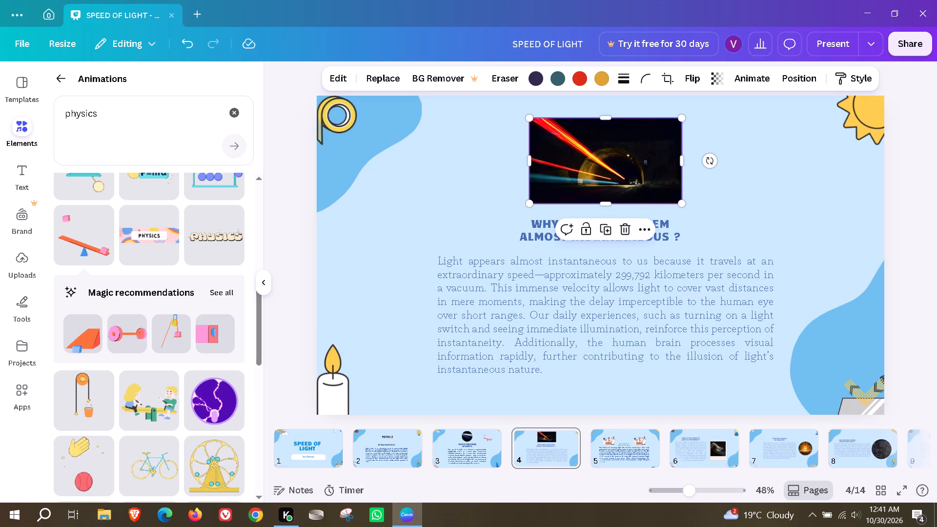
Add the animated "PHYSICS" lettering to page 4, shrink it, and place it right of the heading.
left_click_drag(207, 247, 217, 254)
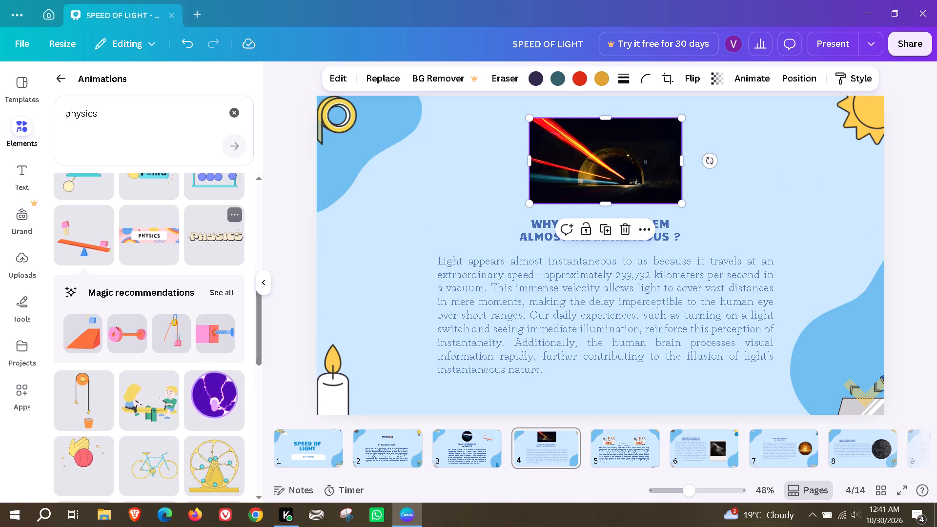
left_click_drag(217, 254, 400, 216)
left_click_drag(882, 174, 478, 294)
left_click_drag(416, 284, 575, 182)
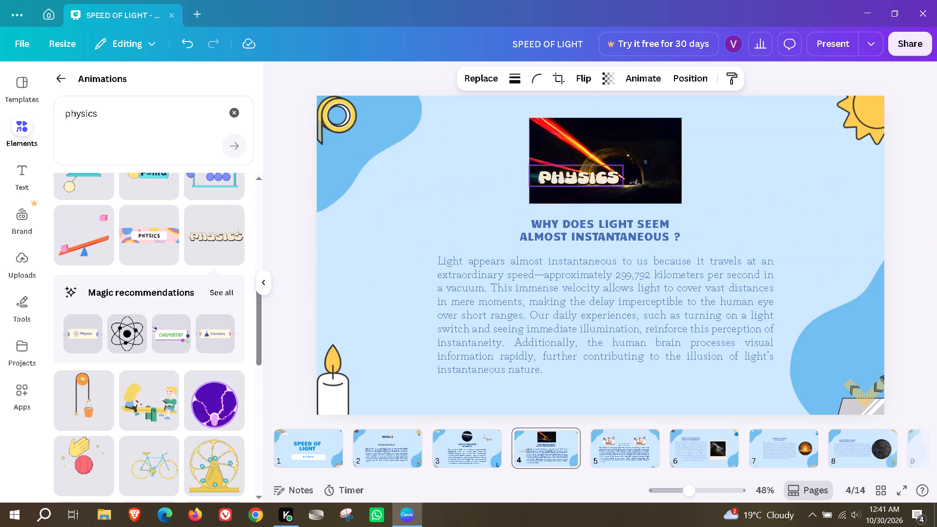
left_click_drag(575, 182, 780, 239)
left_click_drag(785, 228, 757, 225)
left_click(841, 271)
Add the black atom animation to page 6, shrink it, and place it above the right end of the heading.
left_click(634, 451)
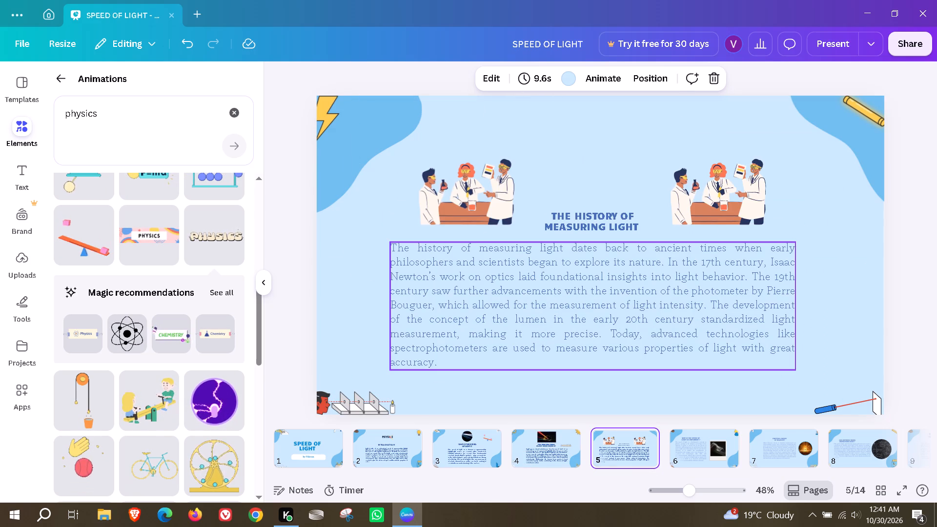
left_click(683, 456)
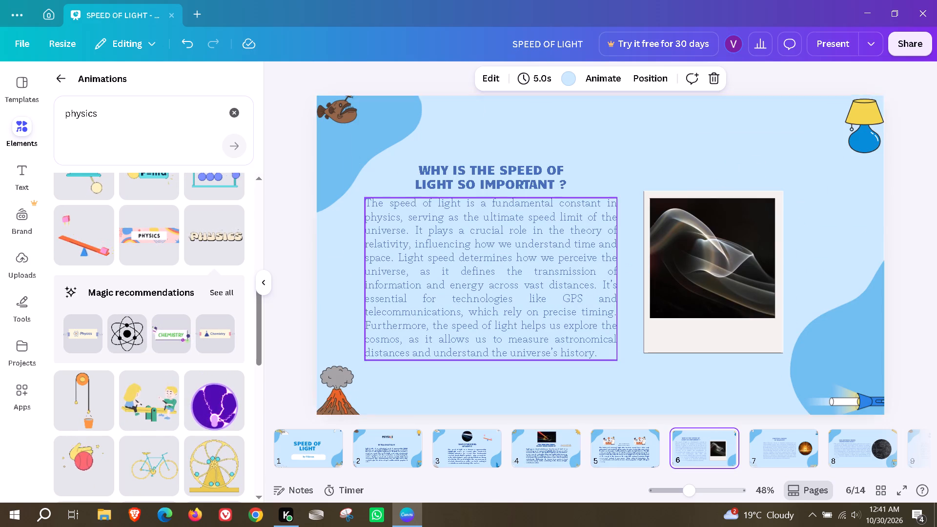
scroll(102, 333, "down", 2)
left_click_drag(134, 225, 485, 163)
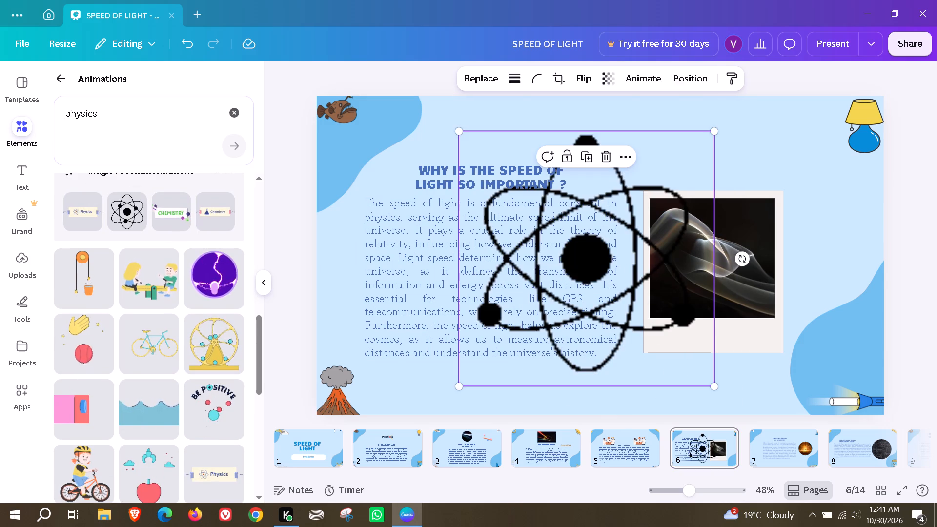
left_click_drag(713, 134, 520, 349)
left_click_drag(491, 367, 498, 367)
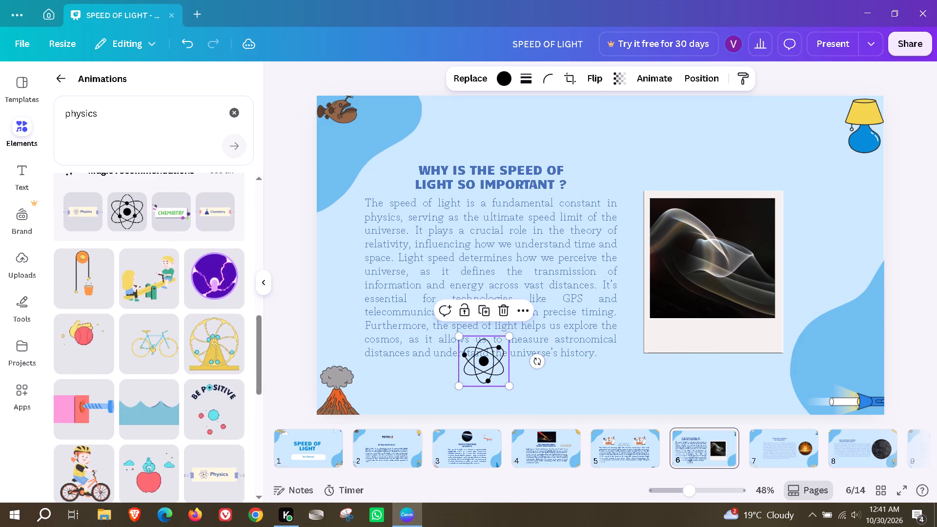
left_click_drag(498, 367, 611, 145)
left_click(712, 174)
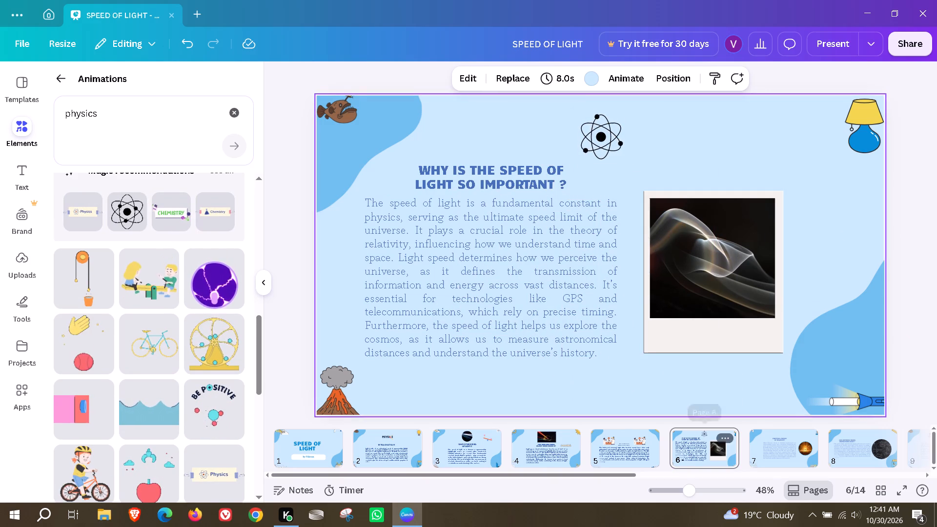
Add the purple plasma ball animation to page 7, shrink it, and place it above the right end of the paragraph.
left_click(766, 447)
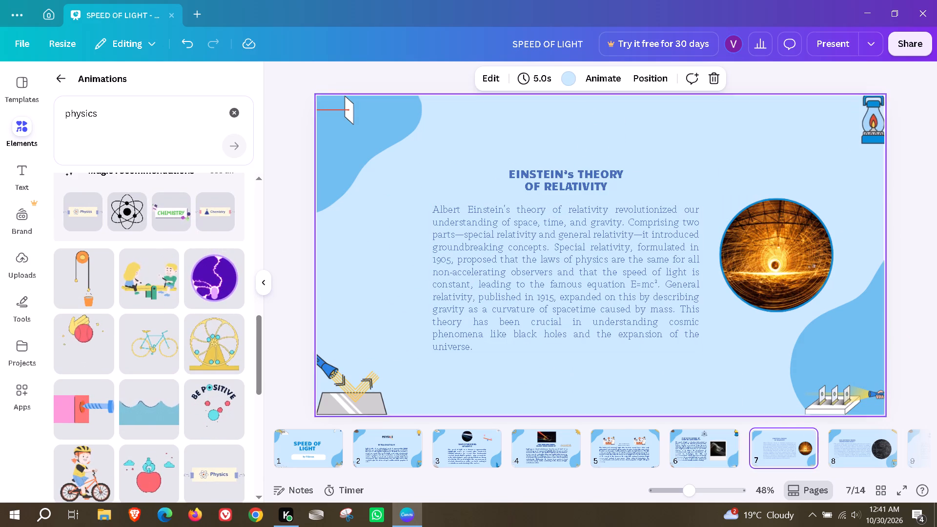
scroll(220, 317, "down", 1)
left_click_drag(206, 225, 491, 186)
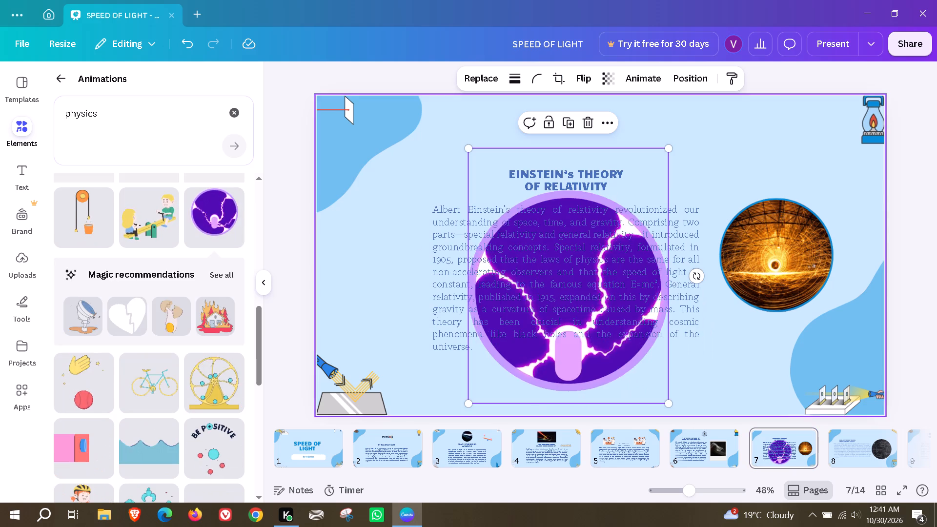
left_click_drag(671, 149, 528, 355)
left_click_drag(498, 385, 692, 161)
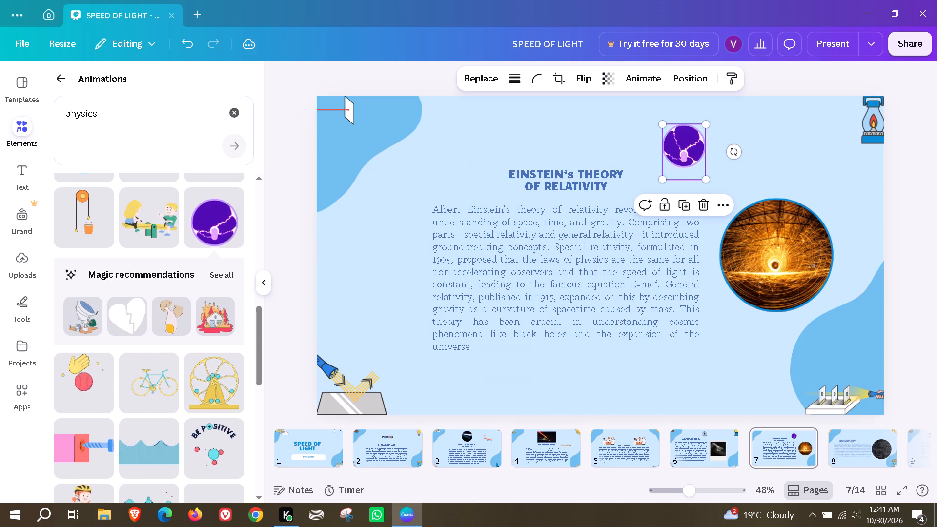
left_click_drag(705, 182, 729, 200)
left_click_drag(713, 180, 709, 157)
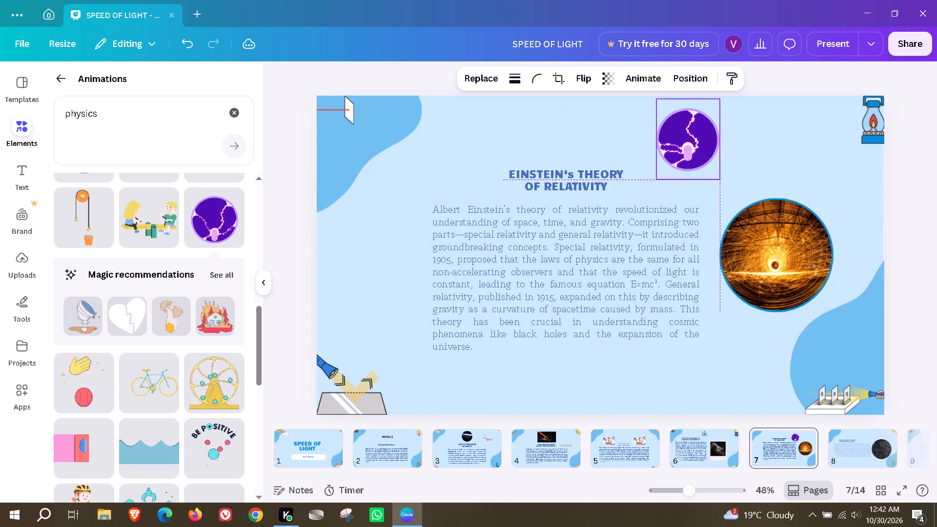
left_click_drag(709, 157, 711, 167)
left_click(776, 178)
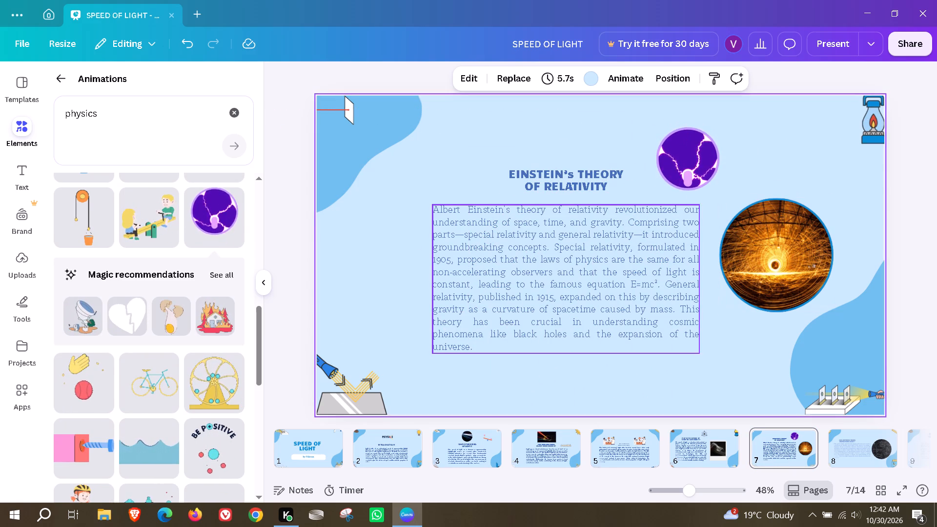
On page 7, shift the body paragraph, heading, plasma ball and circular sparks photo to the left, keeping the plasma ball above the paragraph's end.
left_click_drag(552, 284, 515, 289)
left_click_drag(594, 185, 536, 185)
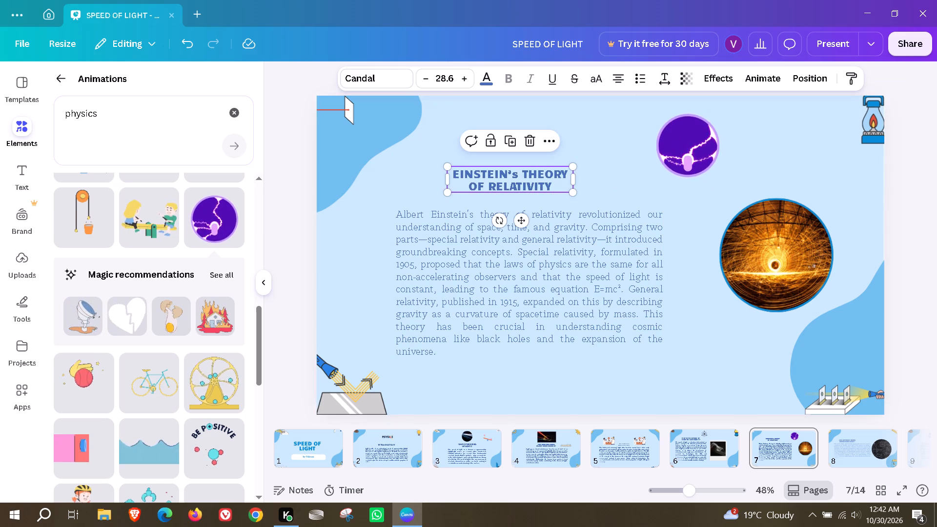
left_click_drag(693, 149, 654, 141)
left_click_drag(771, 232, 746, 245)
left_click_drag(652, 148, 649, 163)
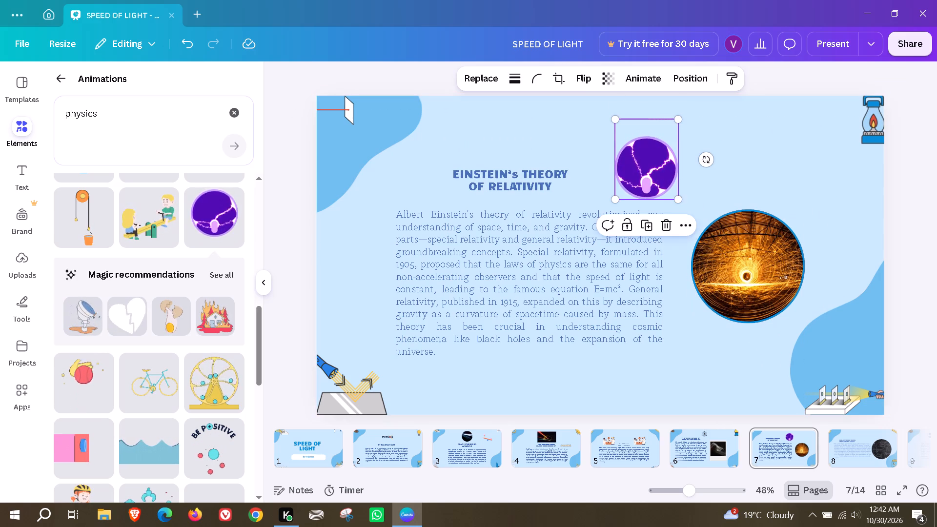
left_click(781, 163)
Add the yellow Ferris wheel animation to page 8, shrink it, and place it right of the heading above the paragraph.
scroll(800, 447, "down", 2)
left_click(761, 445)
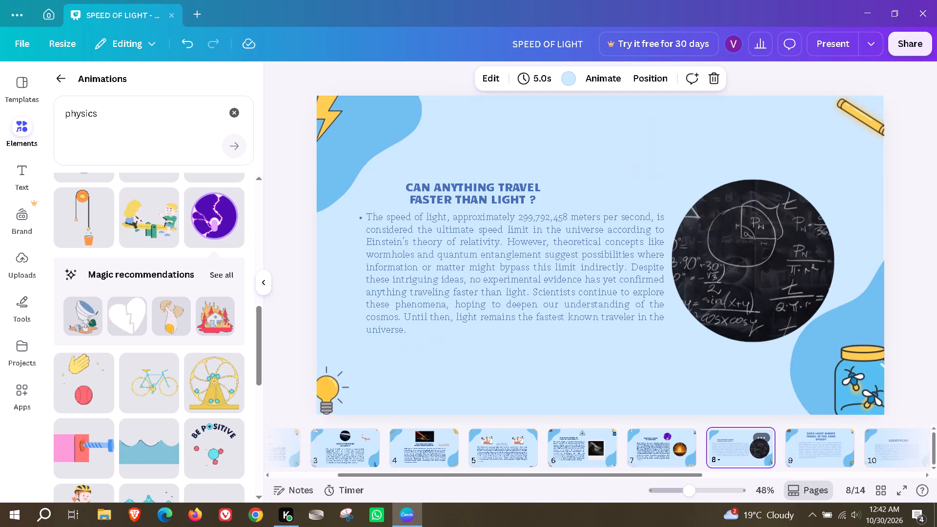
scroll(190, 328, "down", 1)
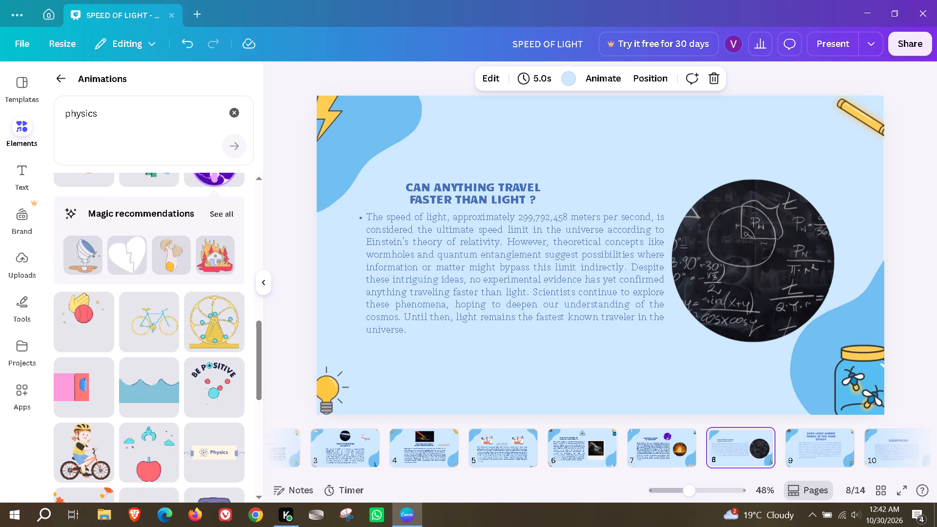
left_click_drag(219, 346, 326, 303)
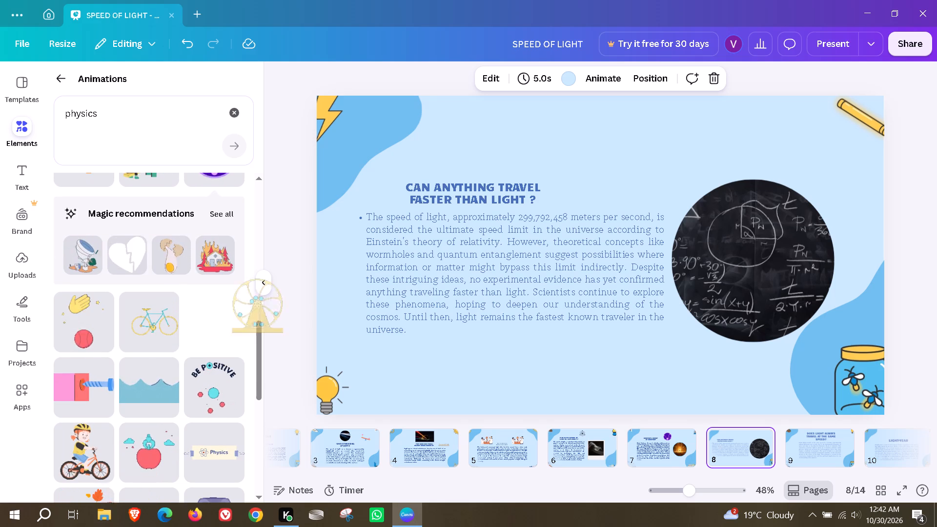
left_click_drag(326, 303, 425, 204)
left_click_drag(646, 148, 484, 336)
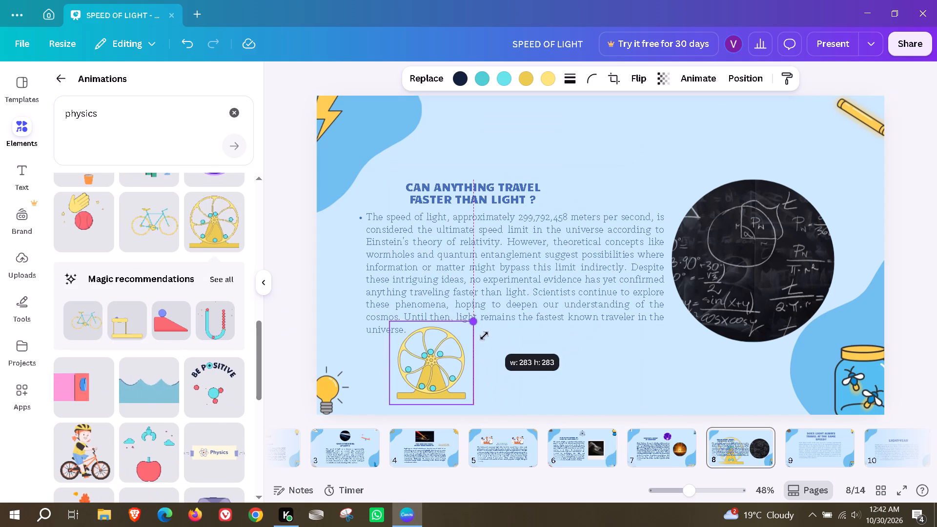
left_click_drag(484, 336, 478, 351)
left_click_drag(438, 372, 628, 160)
left_click(714, 148)
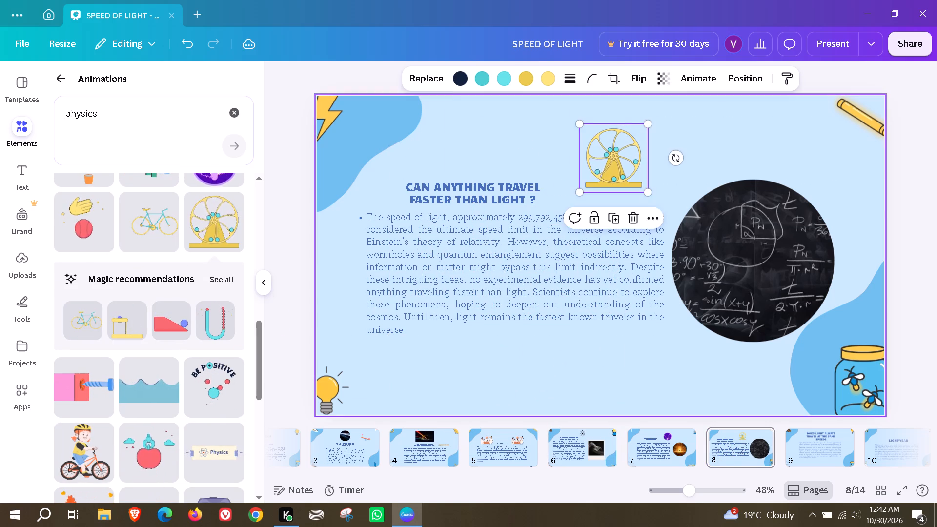
On page 9, shrink the heading and center it above the body paragraph, and enlarge the paragraph text slightly to size 28.8.
scroll(797, 467, "down", 1)
left_click(741, 447)
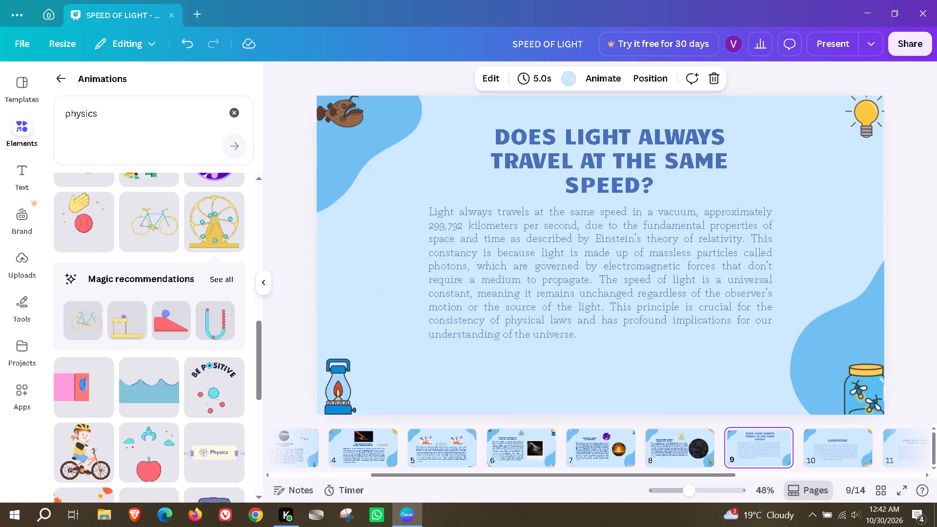
left_click(607, 171)
left_click_drag(745, 192, 620, 169)
left_click_drag(574, 150, 624, 179)
left_click(639, 284)
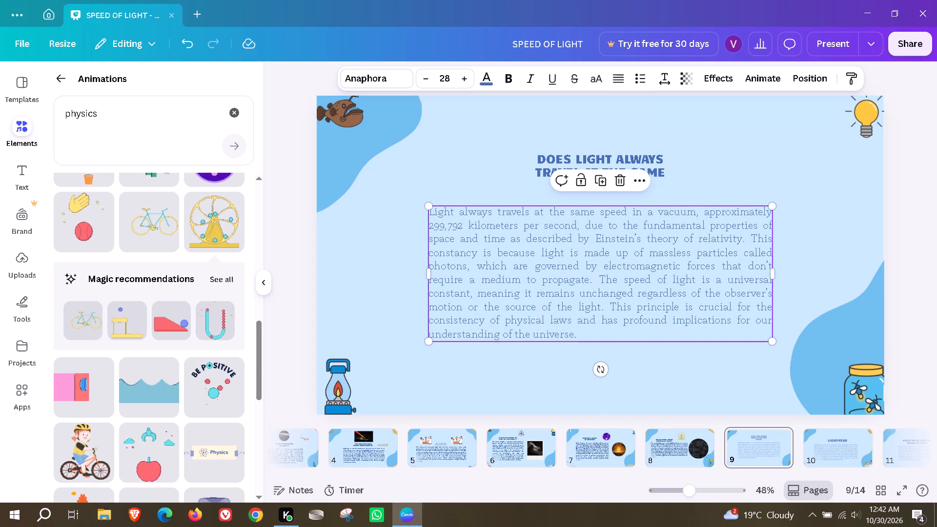
left_click_drag(771, 343, 776, 360)
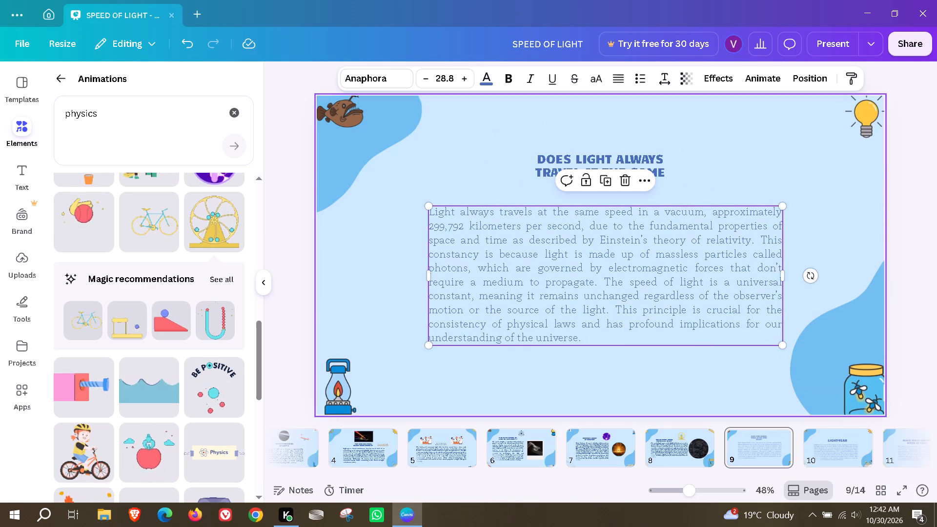
left_click(619, 365)
Add the cyclist animation to page 9, shrink it, and place it left of the heading above the paragraph.
scroll(223, 356, "down", 1)
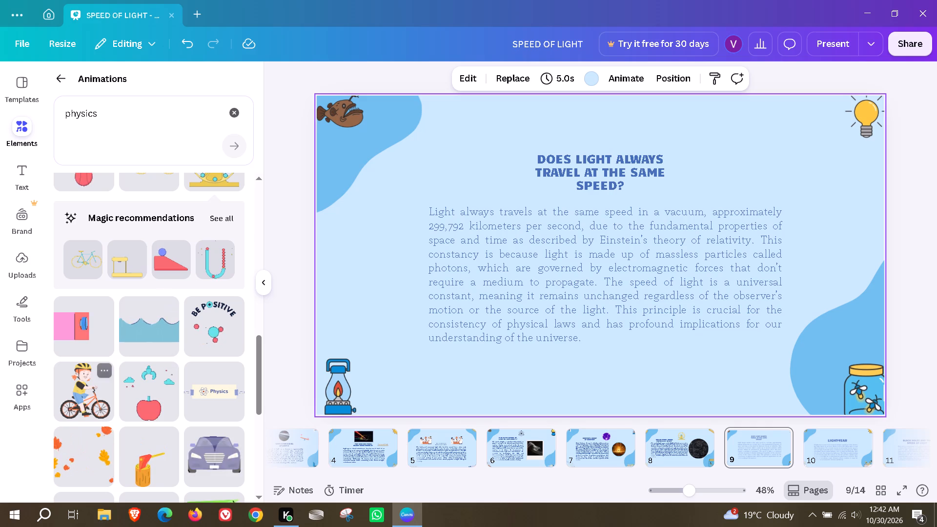
left_click_drag(93, 390, 366, 338)
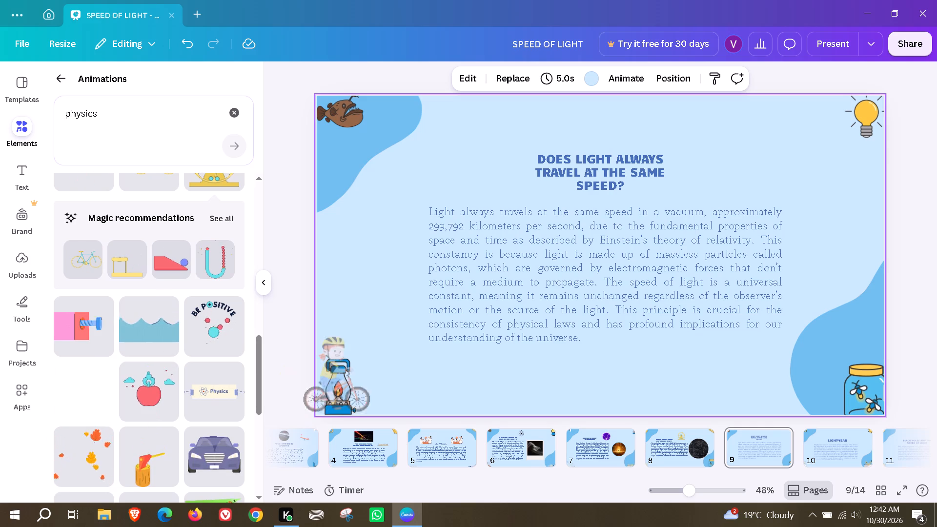
left_click_drag(366, 338, 406, 176)
left_click_drag(620, 148, 430, 373)
left_click_drag(394, 387, 455, 195)
Duplicate the cyclist on page 9 and place the copy right of the heading, level with the original.
right_click(455, 195)
left_click(483, 206)
right_click(517, 173)
left_click(549, 238)
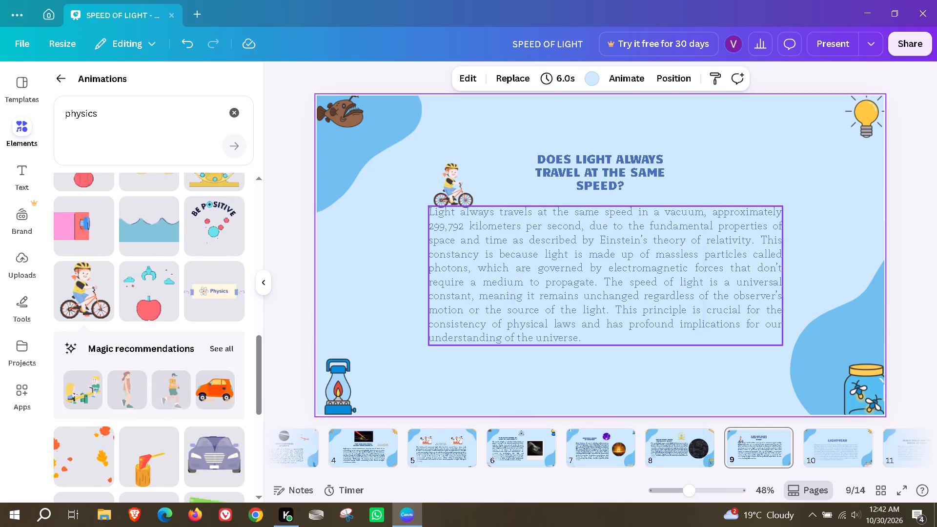
left_click_drag(456, 187, 746, 181)
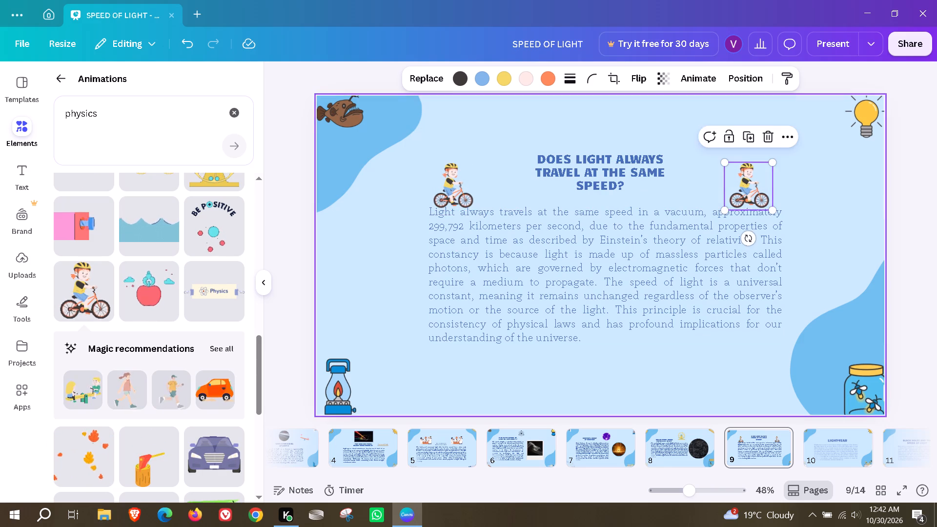
left_click(824, 203)
On page 10, shrink the "LIGHT-YEAR" heading to about size 36 and center it just above the body paragraph.
scroll(679, 476, "down", 2)
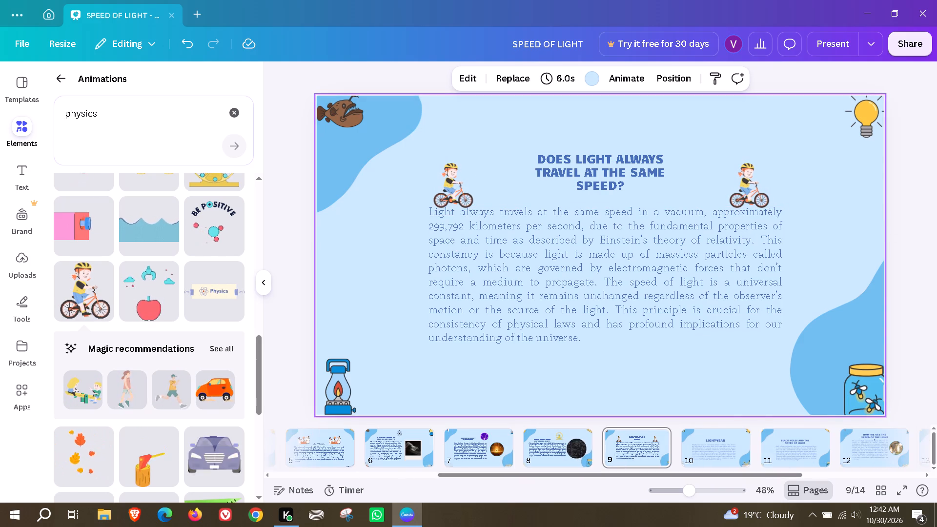
left_click(694, 448)
left_click(605, 204)
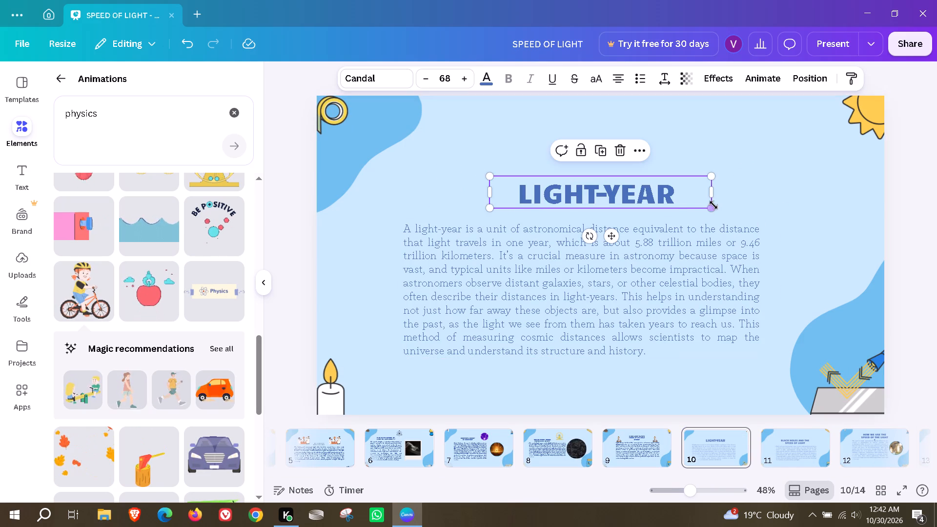
left_click_drag(713, 205, 608, 200)
left_click_drag(557, 182, 585, 207)
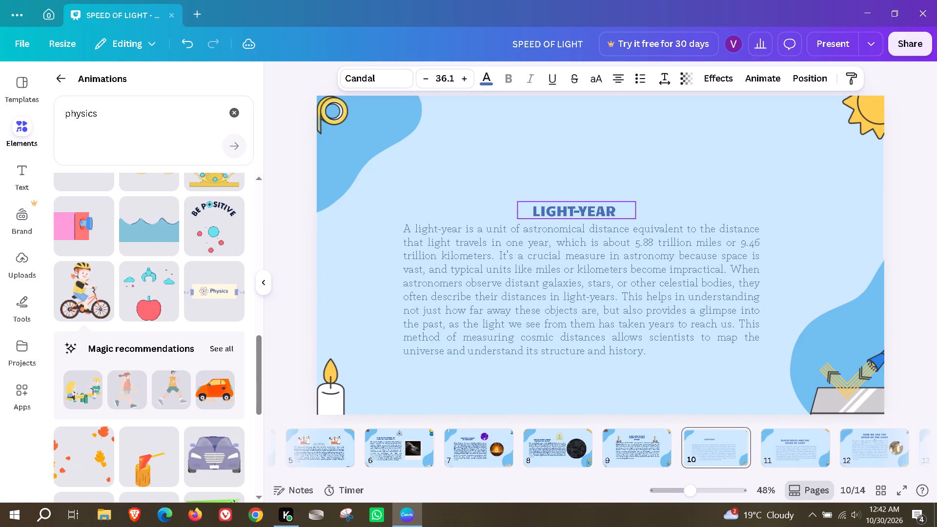
left_click_drag(585, 207, 590, 205)
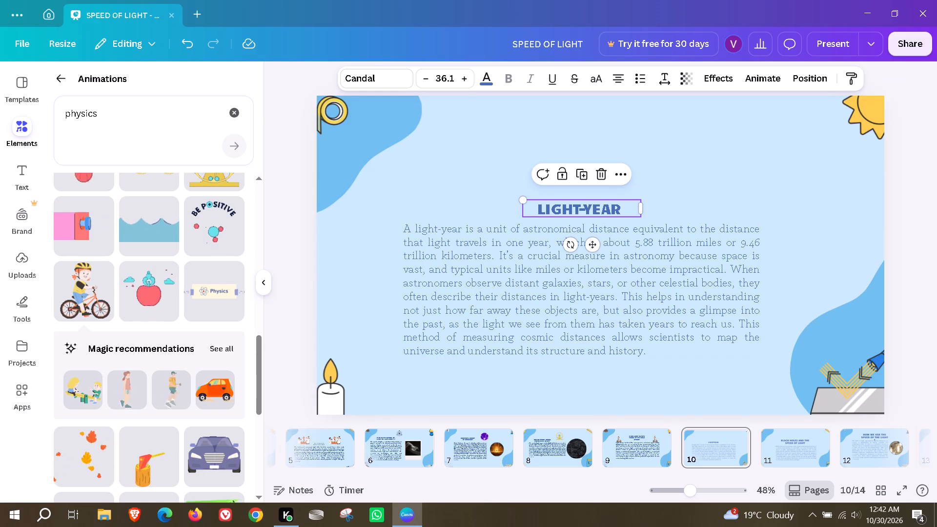
Search the photo library for "light".
left_click(60, 76)
left_click(232, 313)
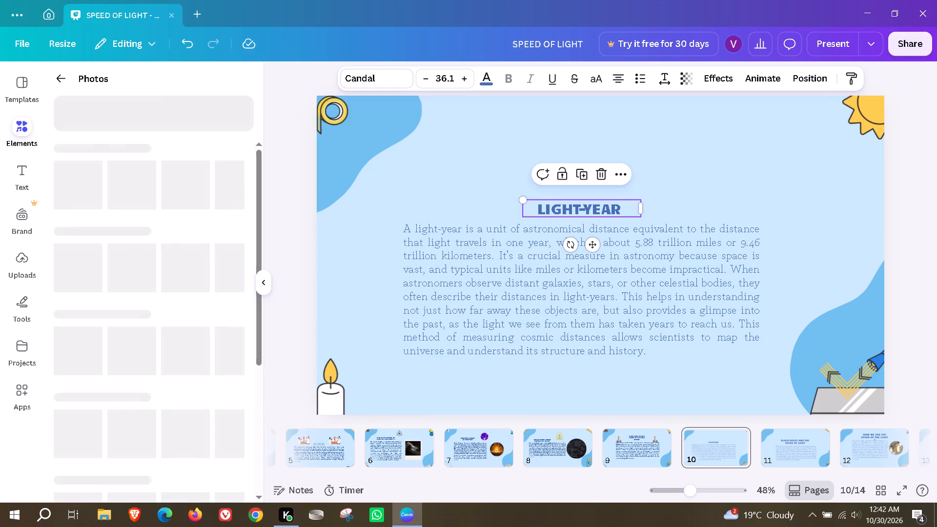
left_click(119, 118)
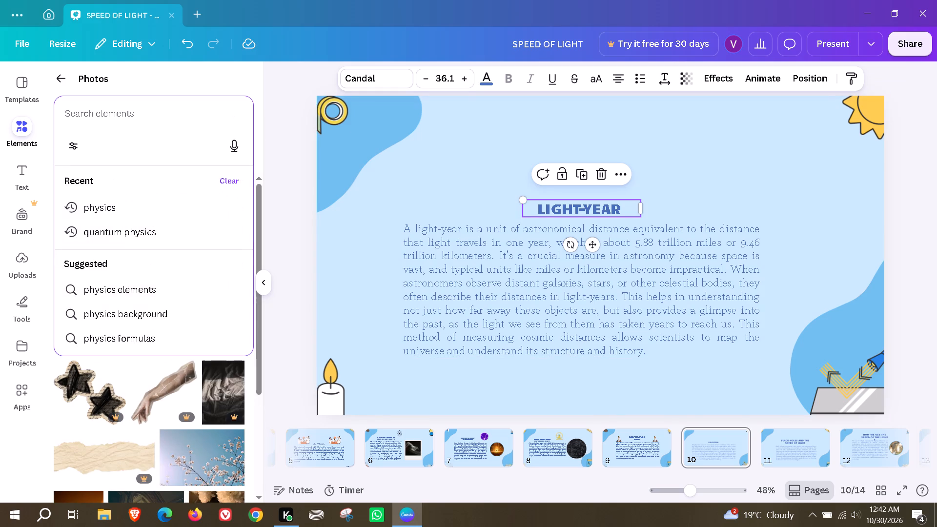
key("l")
key("BackSpace")
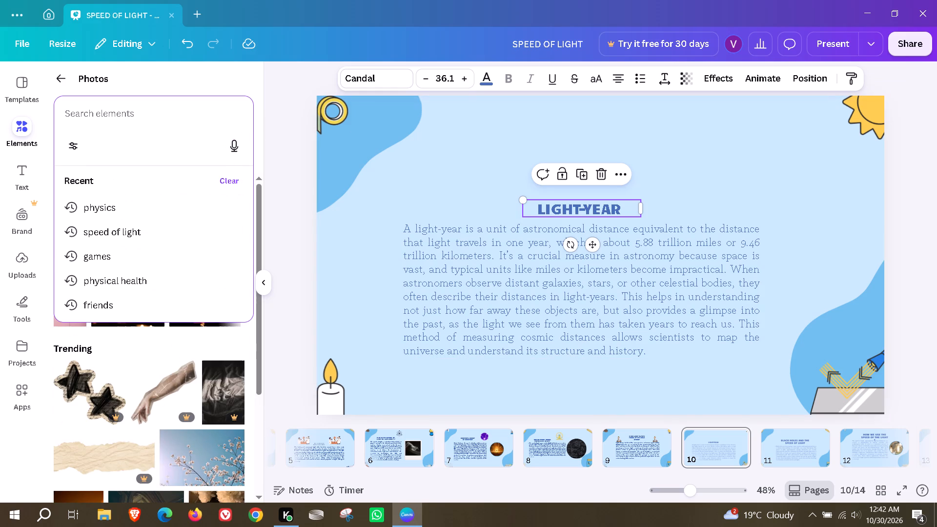
type("light")
key("Return")
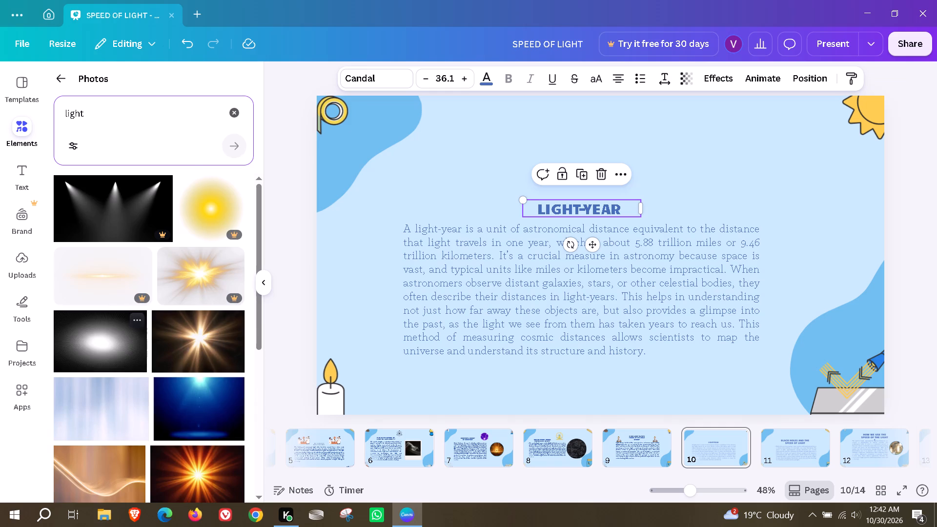
Add the photo of a white glow on black to page 10, shrink it, and center it above the heading.
left_click_drag(81, 358, 495, 292)
left_click_drag(853, 249, 634, 365)
left_click_drag(579, 406, 604, 125)
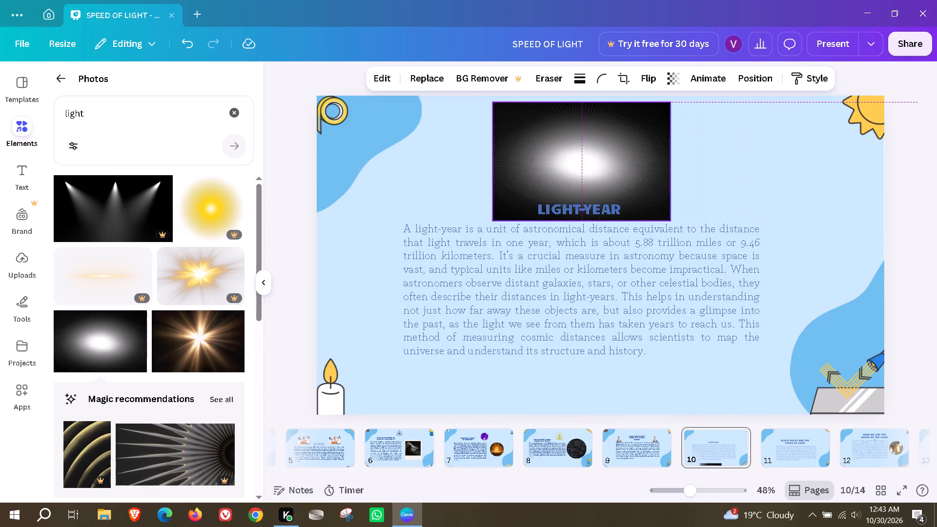
left_click_drag(604, 125, 716, 170)
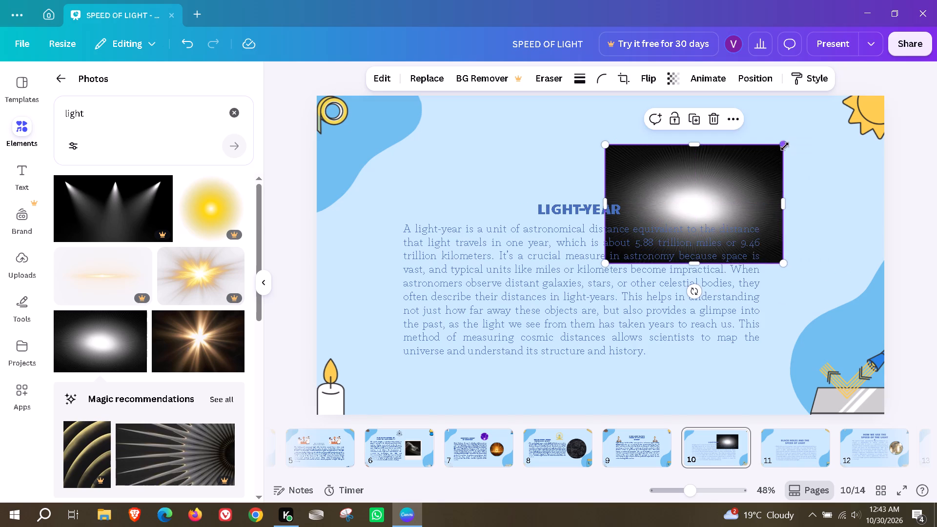
left_click_drag(785, 146, 707, 173)
left_click_drag(674, 206, 813, 160)
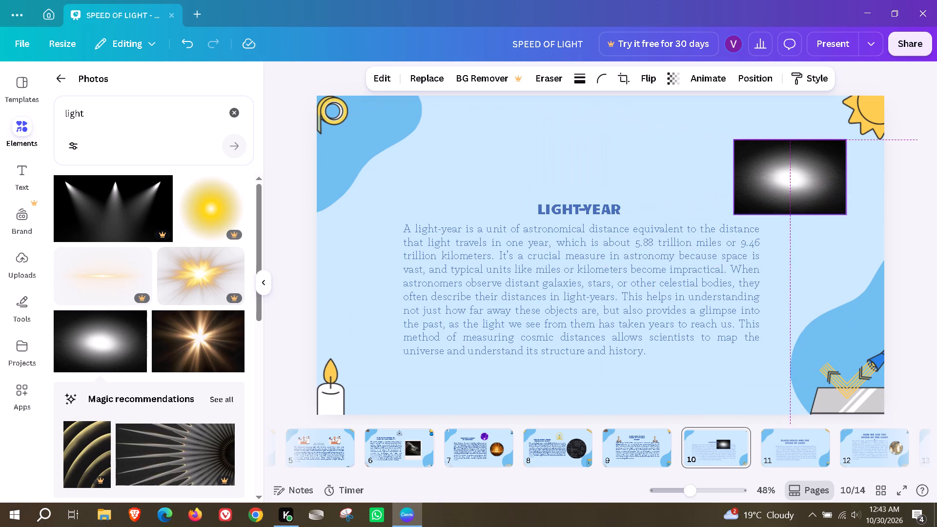
left_click_drag(813, 160, 592, 125)
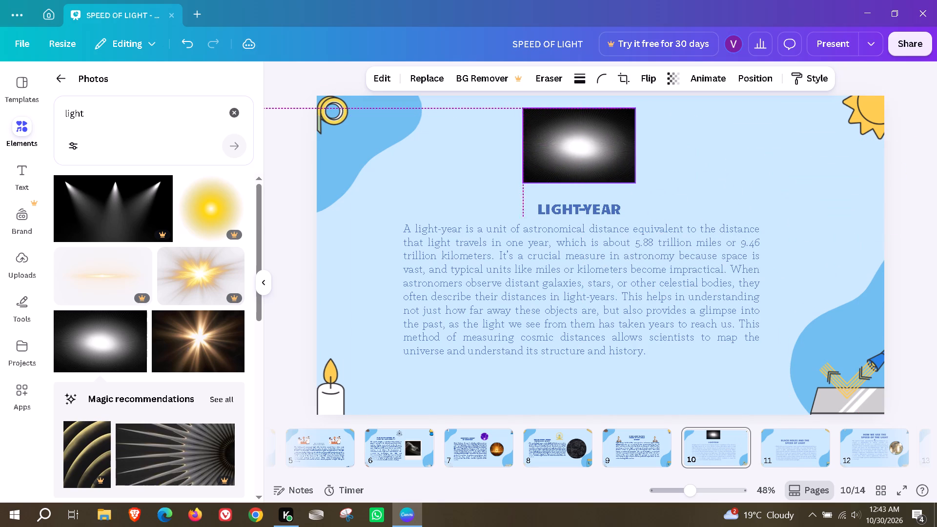
left_click_drag(592, 125, 594, 126)
left_click(710, 158)
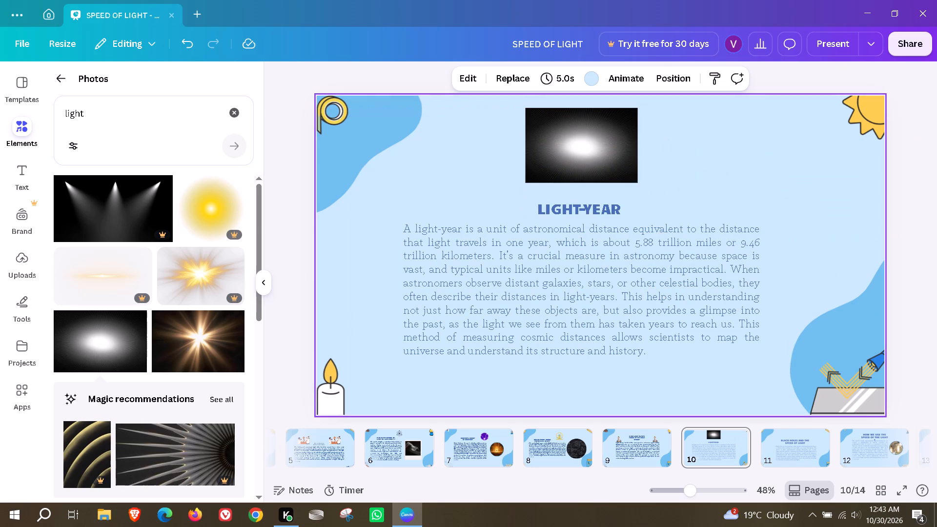
Add the orange flame animation to page 10, shrink it, and place it left of the glow photo above the paragraph.
left_click(61, 86)
left_click(96, 464)
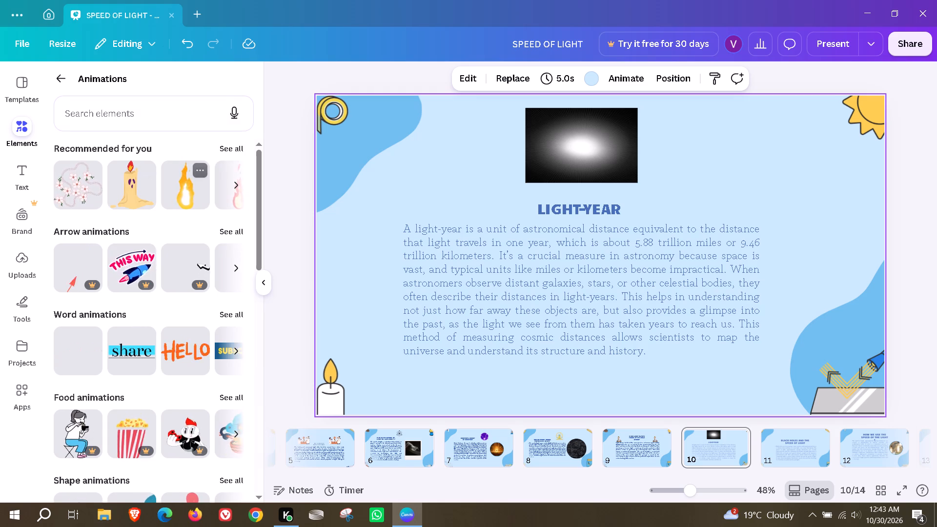
left_click_drag(181, 199, 424, 186)
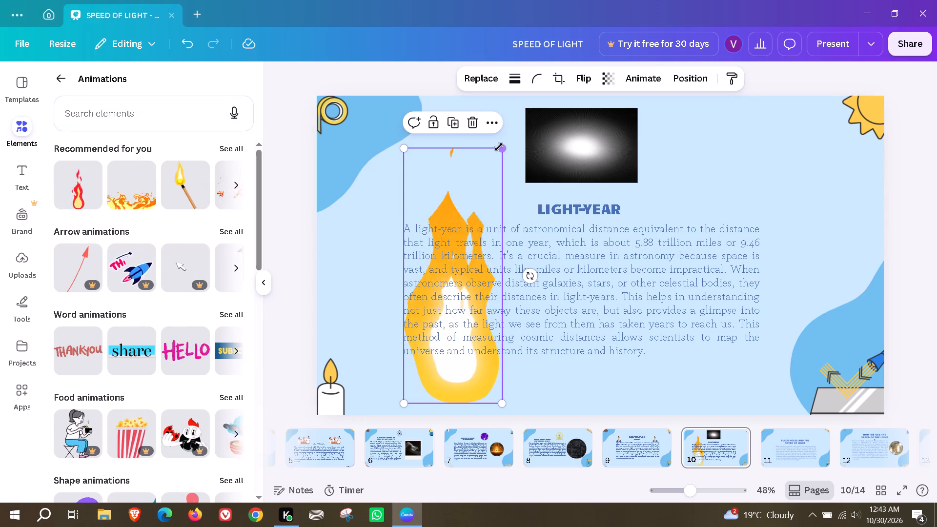
left_click_drag(499, 147, 412, 339)
left_click_drag(416, 383, 448, 173)
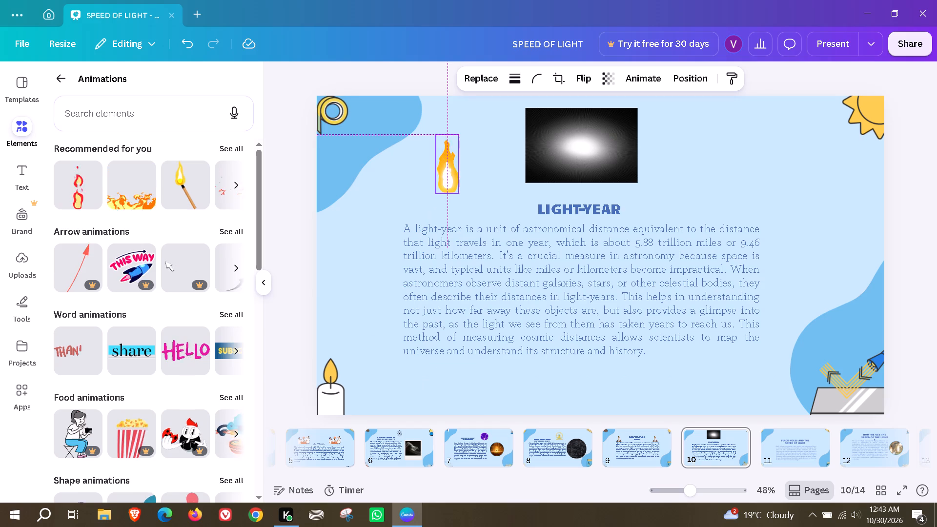
Move the flame animation on page 10 onto the candle illustration so it covers the drawn candle flame.
left_click_drag(448, 173, 332, 369)
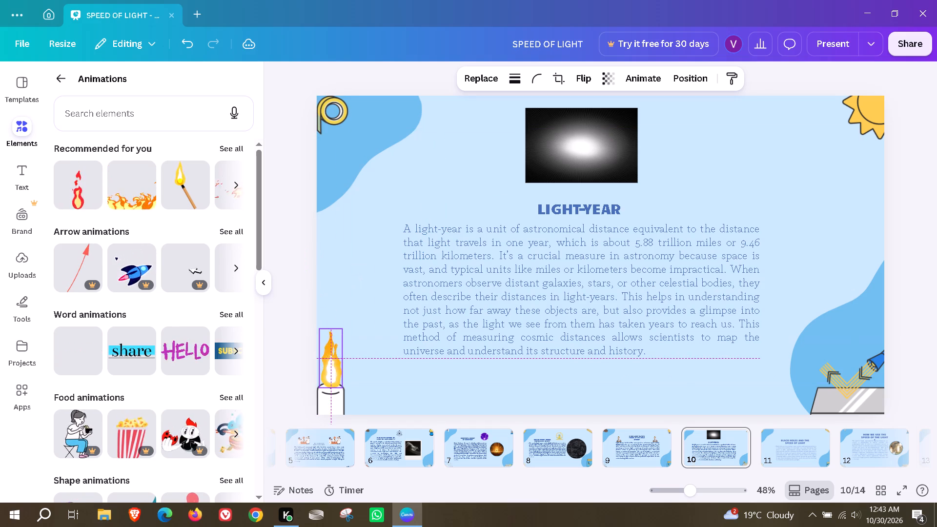
left_click_drag(332, 369, 331, 369)
left_click(433, 395)
On page 11, shrink the "BLACK HOLES AND THE SPEED OF LIGHT" heading to about size 38 and center it just above the paragraph.
scroll(723, 446, "down", 1)
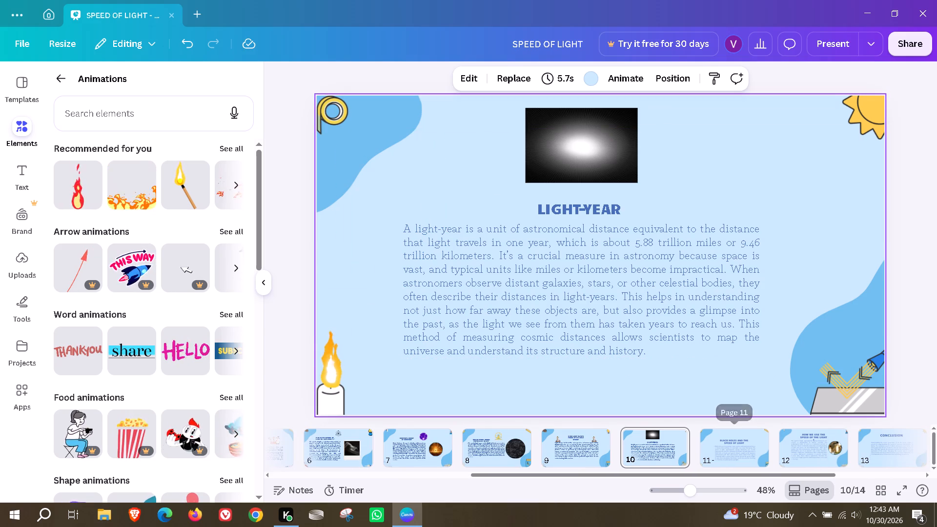
left_click(720, 450)
left_click(615, 212)
left_click_drag(718, 223, 671, 206)
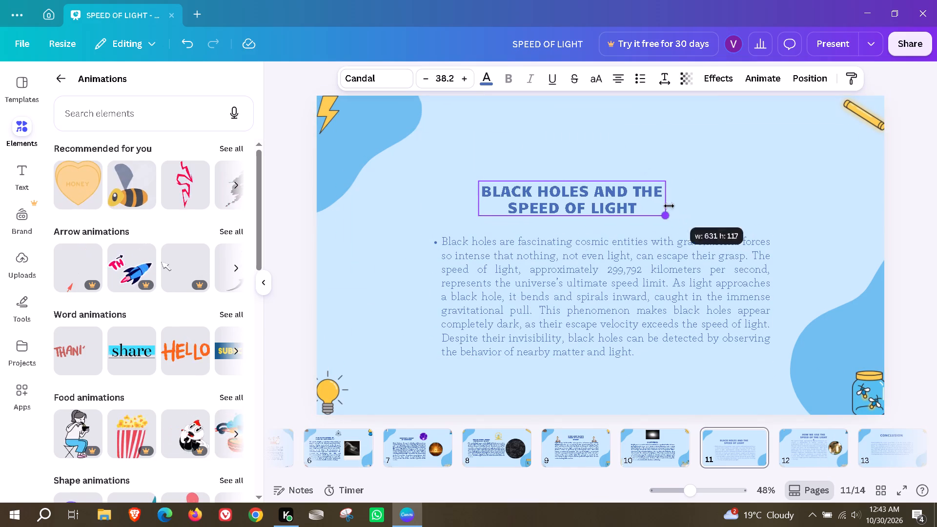
left_click_drag(613, 200, 637, 212)
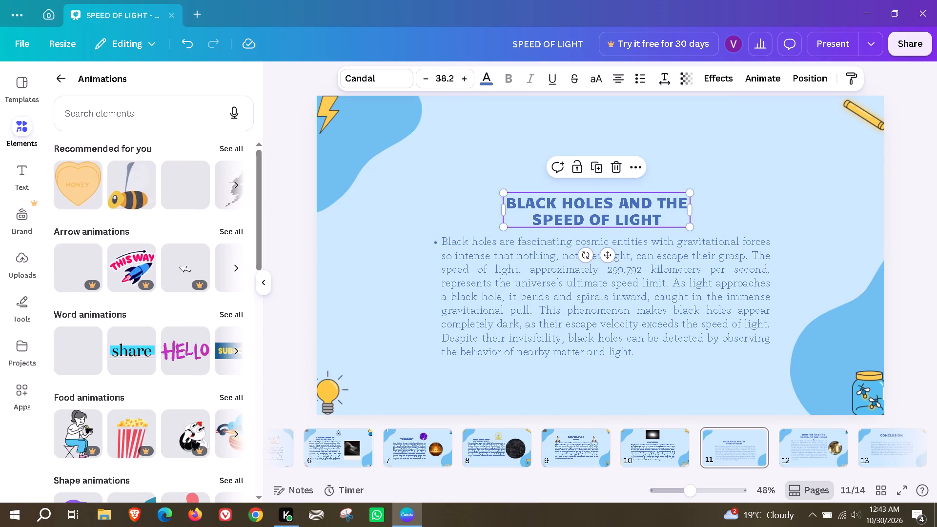
Search the animations for "black hole".
left_click(90, 103)
left_click(100, 114)
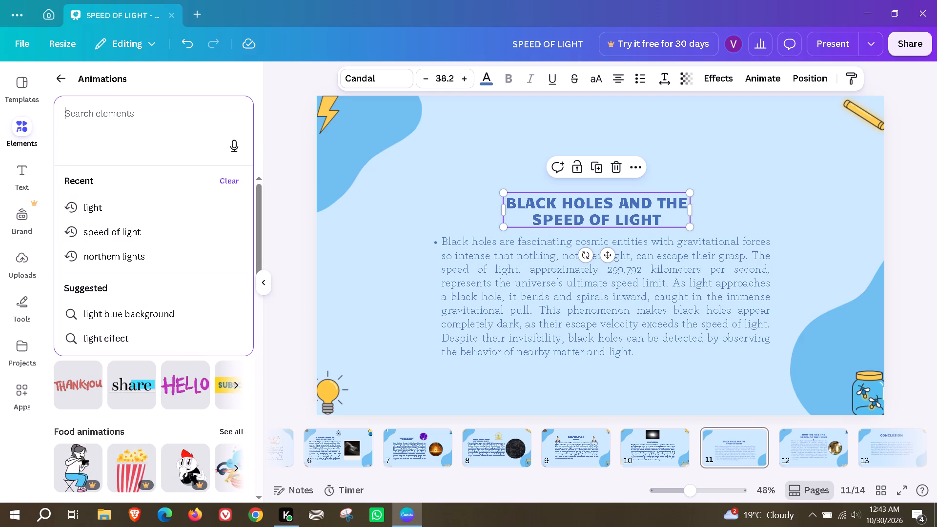
type("blakc")
key("BackSpace")
key("BackSpace")
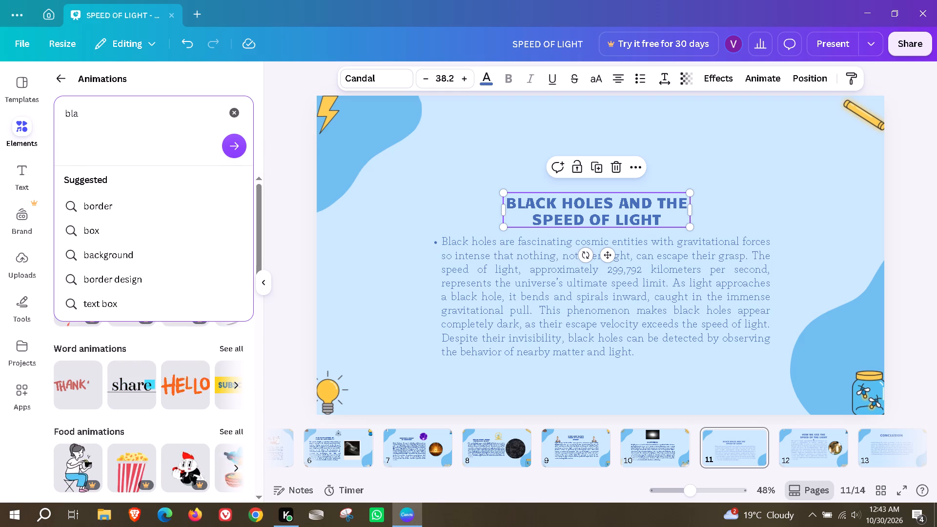
type("ck hol")
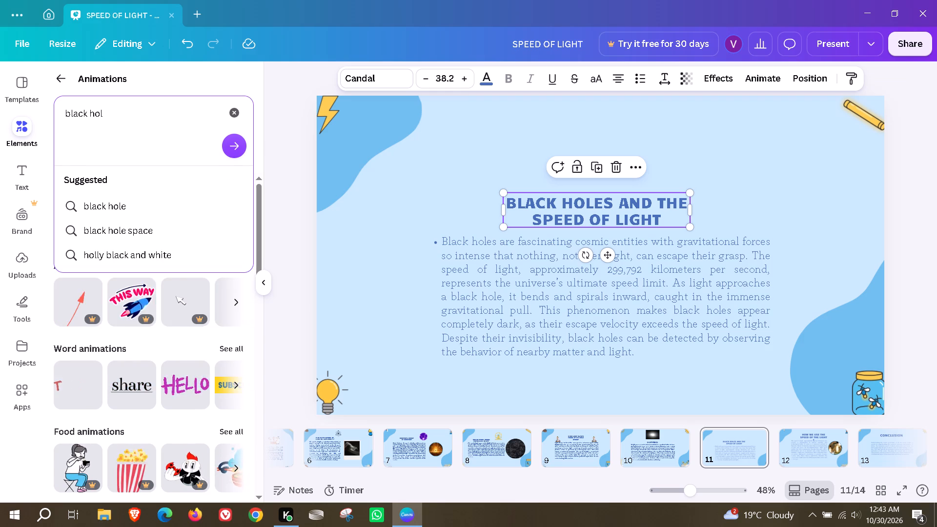
key("e")
key("Return")
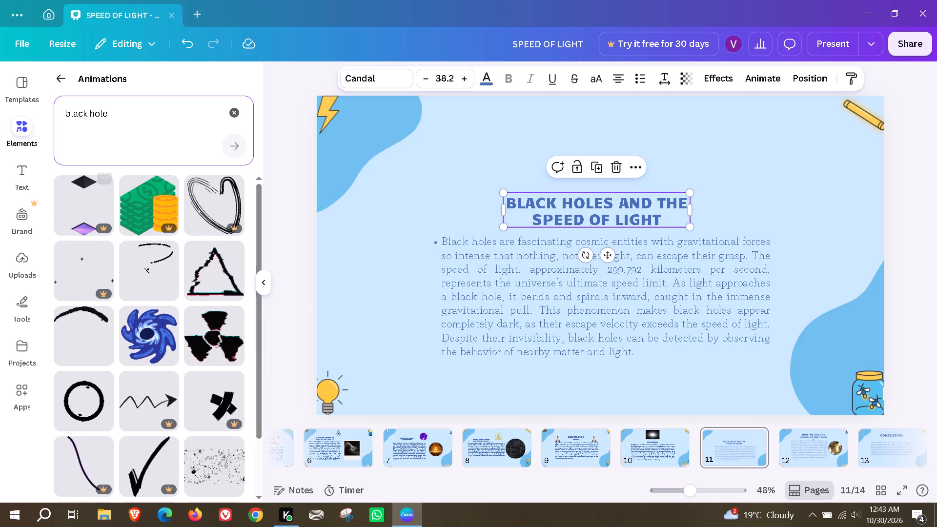
Add the thin black hand-drawn line animation to page 11, shrink it, and center it above the heading.
left_click_drag(146, 278, 418, 188)
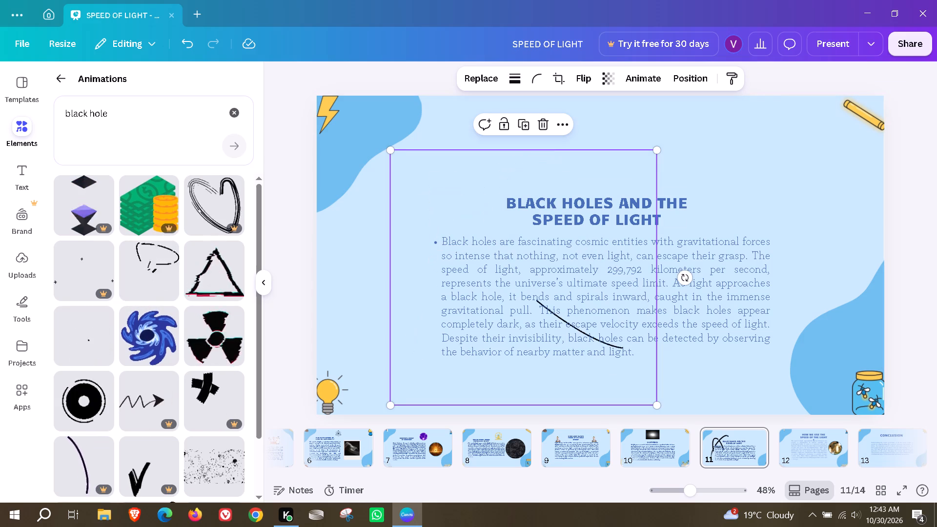
left_click_drag(656, 152, 468, 313)
left_click_drag(442, 360, 612, 140)
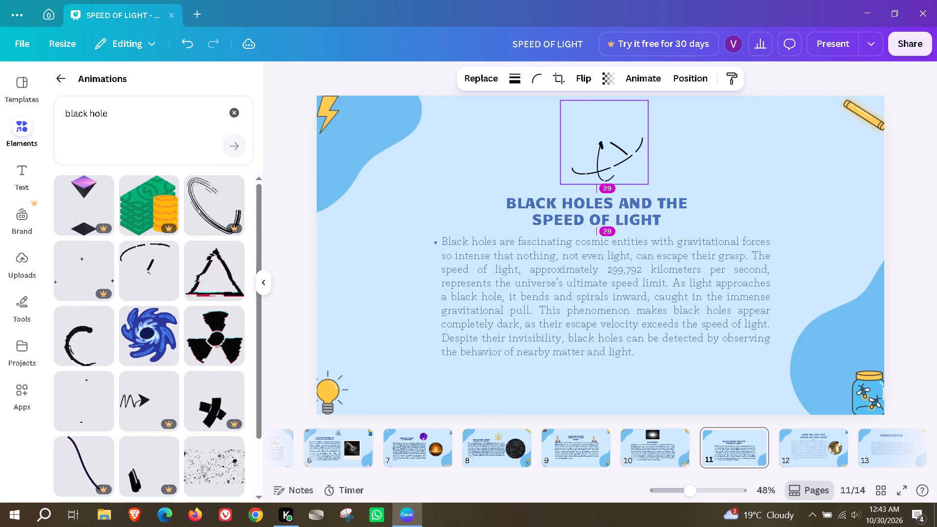
left_click_drag(612, 140, 606, 140)
left_click(722, 175)
On page 12, move the paragraph down and toward the left edge, and center the heading above it at about size 39.
left_click(786, 436)
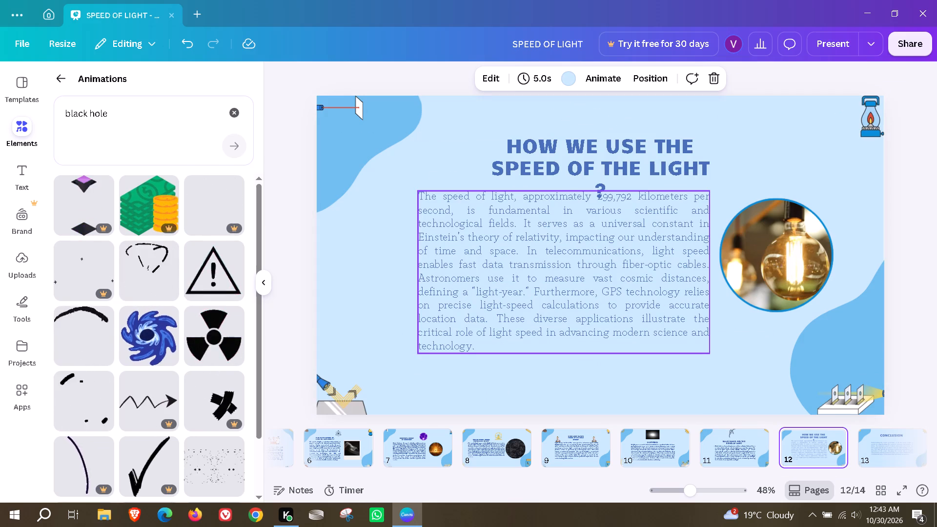
left_click_drag(582, 303, 556, 322)
left_click_drag(621, 163, 568, 177)
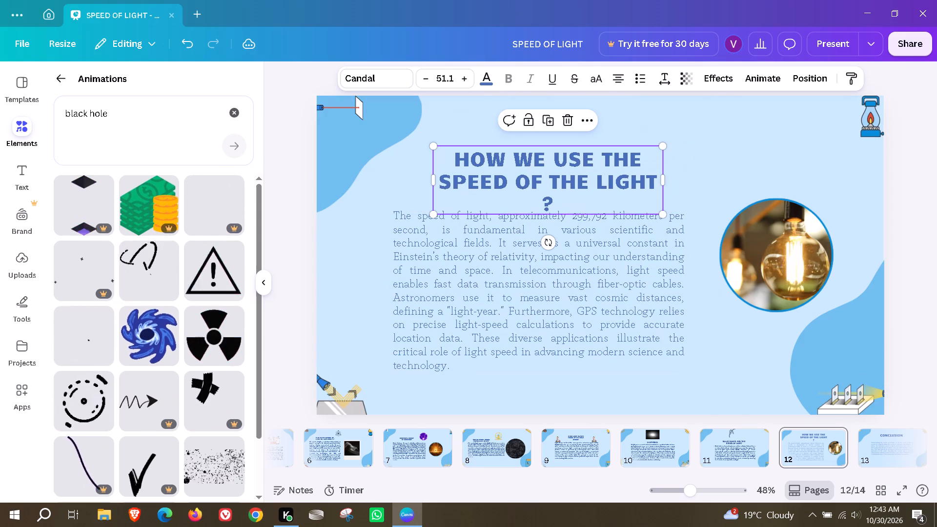
left_click_drag(660, 212, 612, 188)
left_click_drag(557, 163, 573, 174)
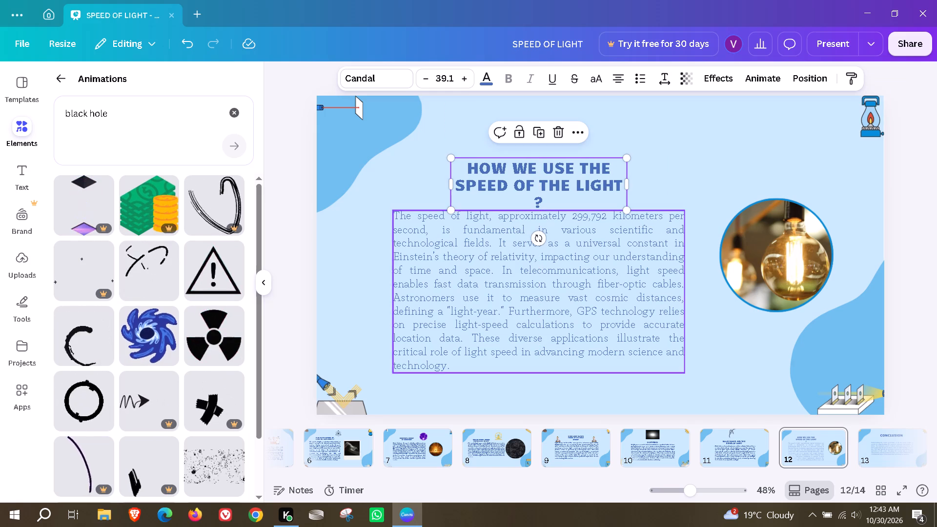
Search the photo library for "light".
left_click(62, 75)
left_click(217, 324)
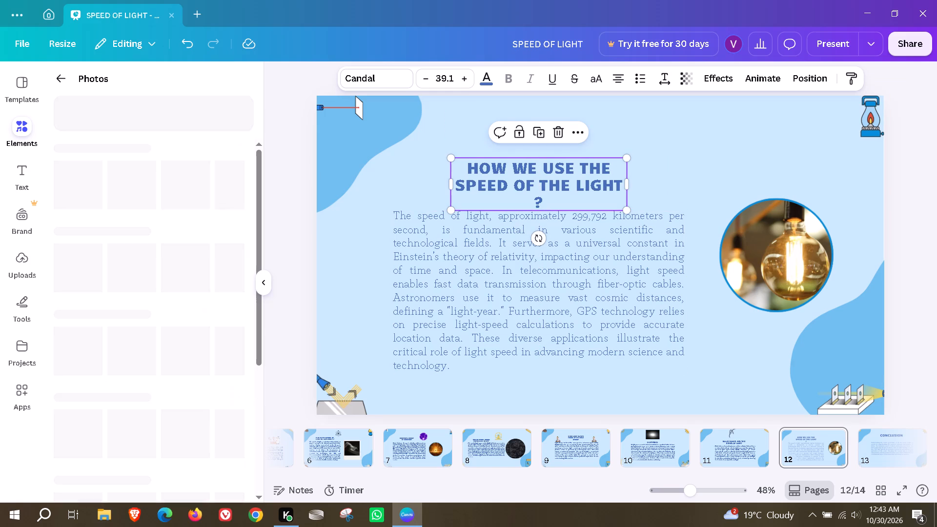
left_click(131, 112)
left_click(133, 112)
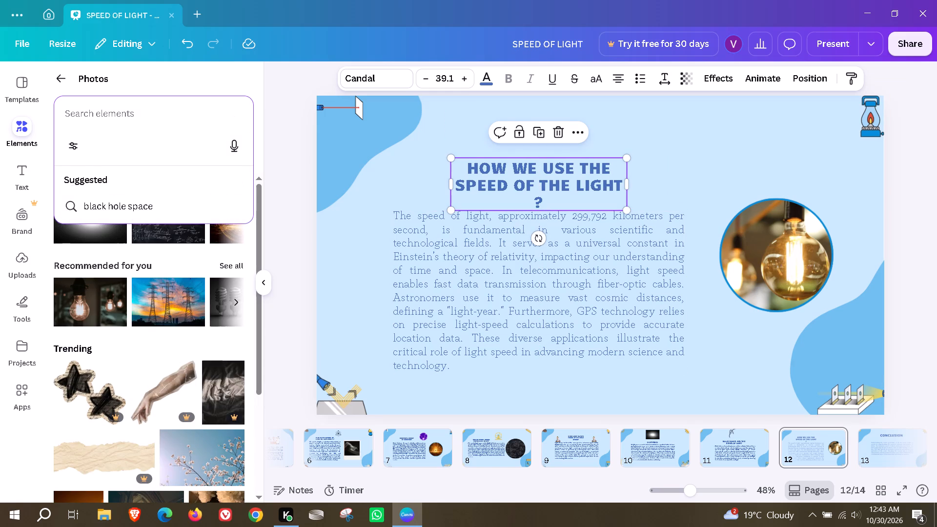
type("light")
key("Return")
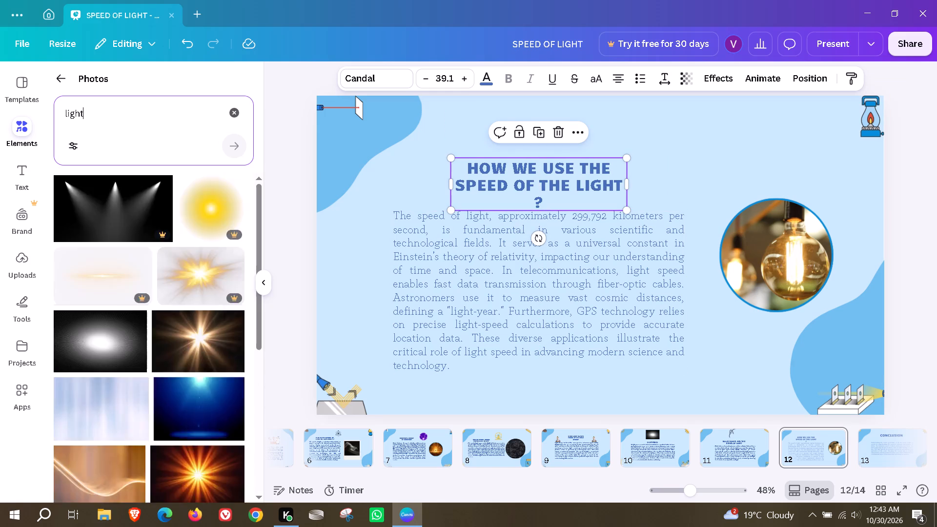
Replace the light bulb picture in page 12's circular frame with the golden-brown light wave photo.
scroll(99, 336, "down", 4)
left_click_drag(129, 252, 405, 256)
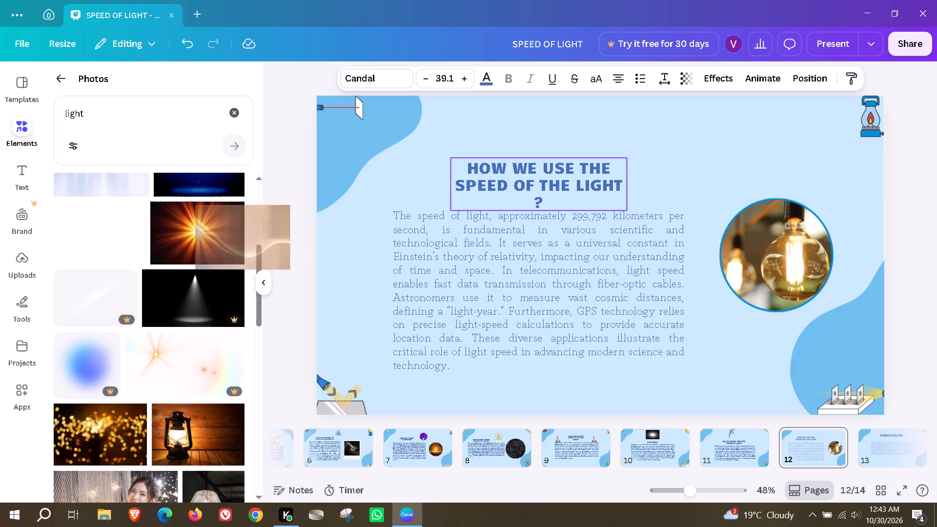
left_click_drag(405, 256, 790, 257)
On page 13, move the paragraph down and place the "CONCLUSION" heading centered just above it.
scroll(808, 444, "down", 3)
left_click(750, 449)
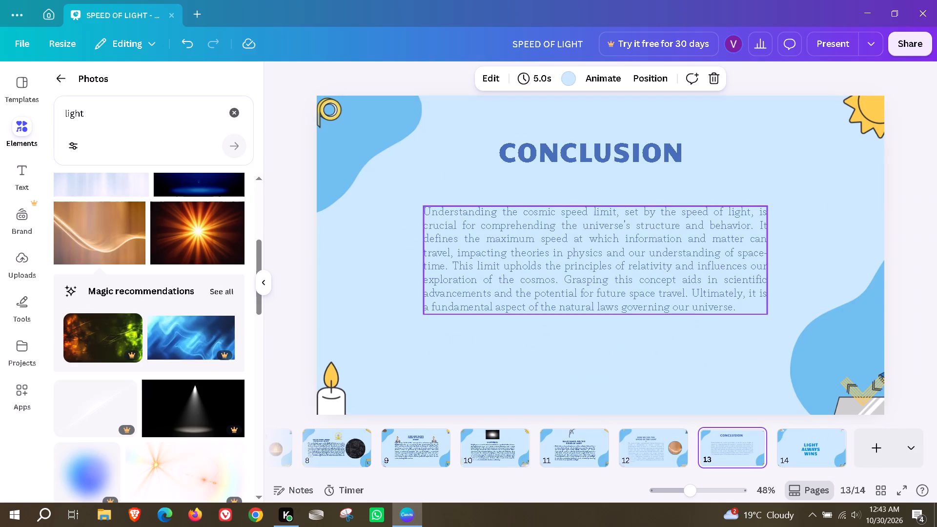
left_click_drag(618, 241, 609, 281)
left_click_drag(649, 154, 640, 209)
left_click_drag(644, 294, 649, 290)
left_click_drag(662, 220, 668, 229)
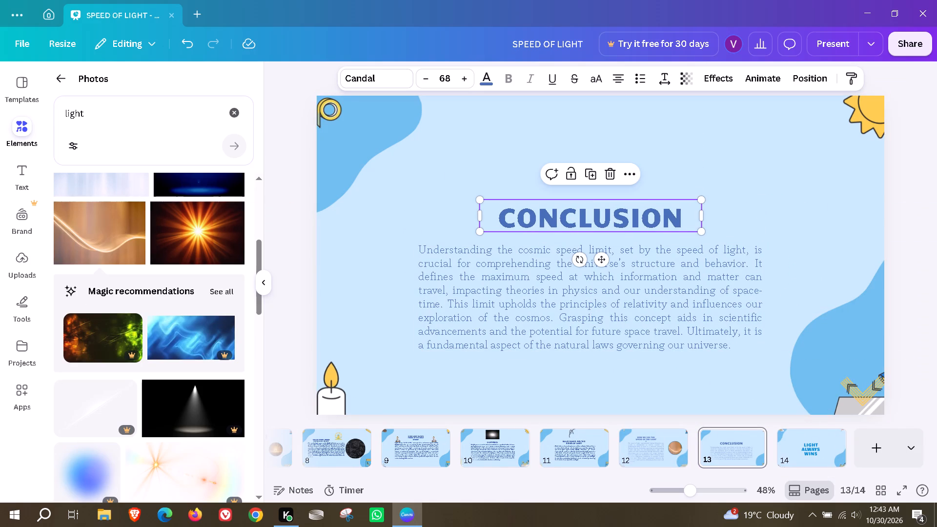
Search the animations for "black hole".
left_click(57, 83)
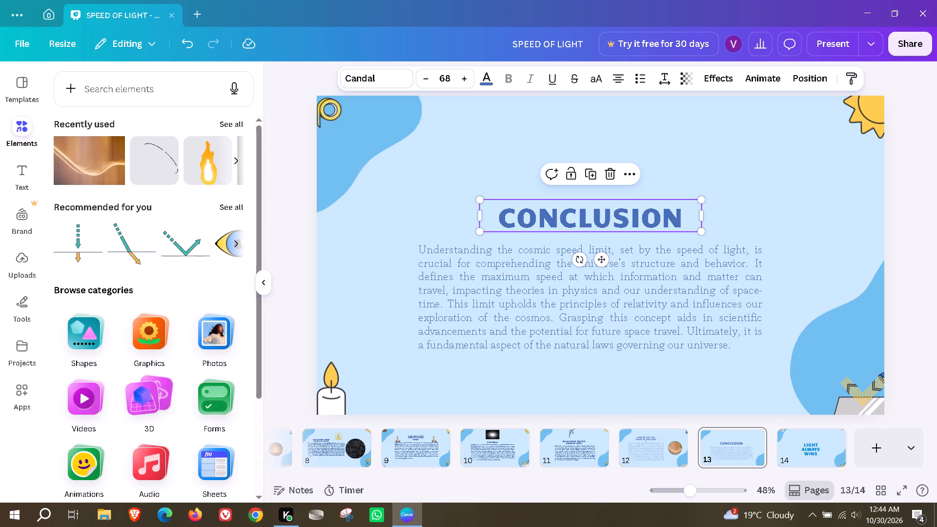
left_click(102, 455)
left_click(117, 123)
left_click(117, 118)
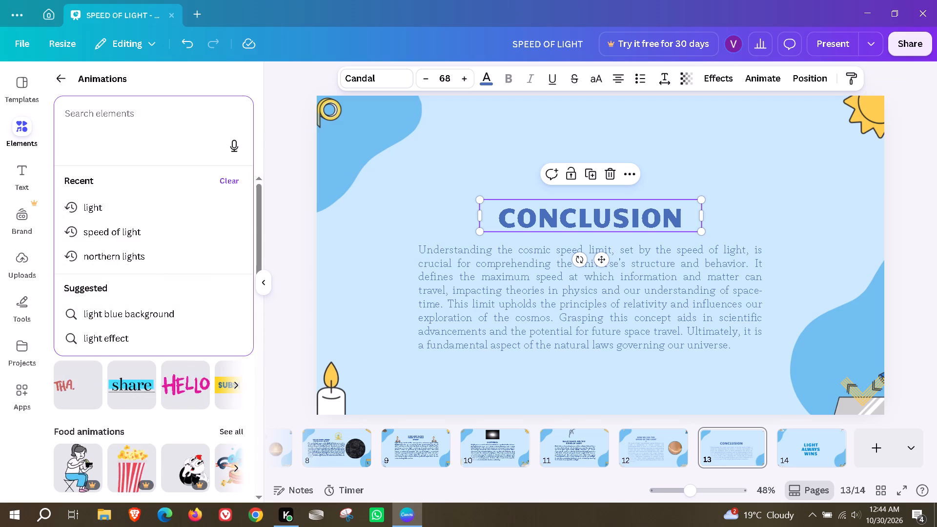
type("blak")
key("space")
key("BackSpace")
type("ck")
key("BackSpace")
key("BackSpace")
key("BackSpace")
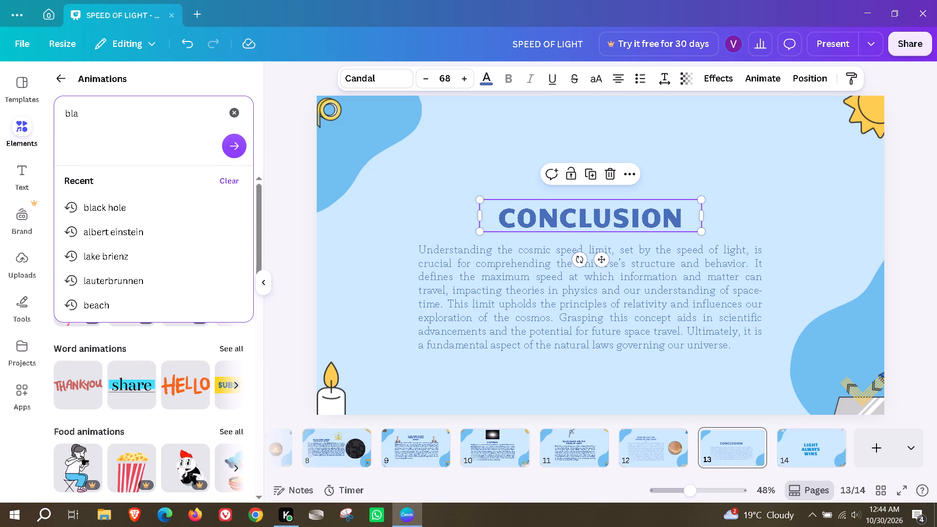
type("ck hole")
key("Return")
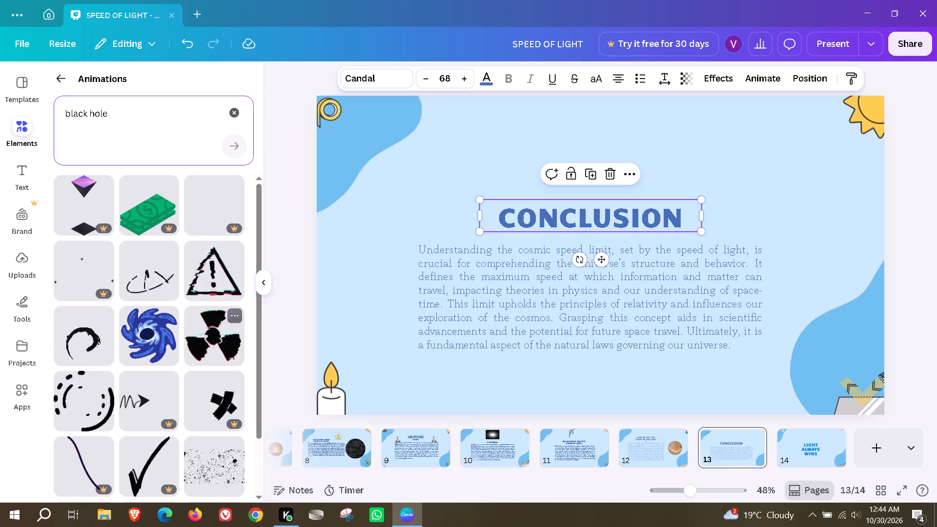
Add the blue swirling black hole animation to page 13, shrink it, and center it above the "CONCLUSION" heading.
left_click_drag(166, 355, 447, 213)
left_click_drag(654, 166, 510, 322)
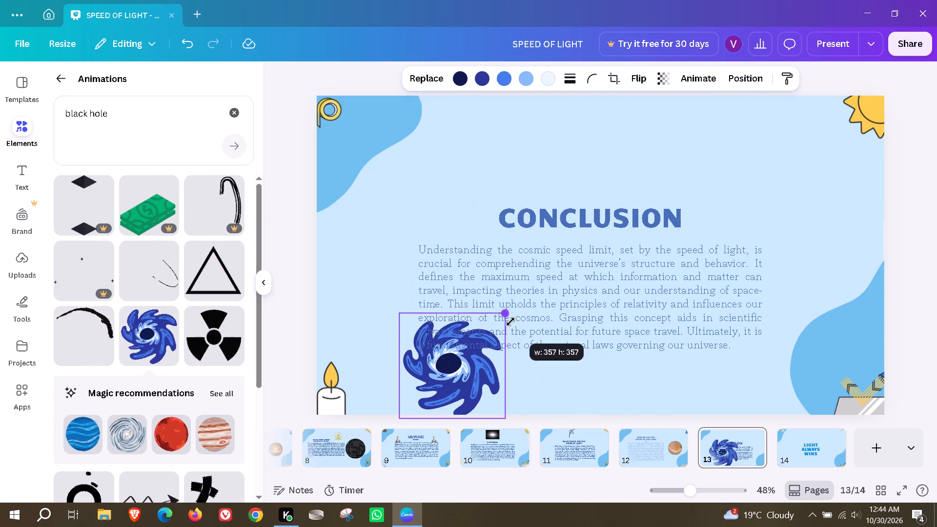
left_click_drag(510, 322, 486, 364)
left_click_drag(427, 405, 582, 177)
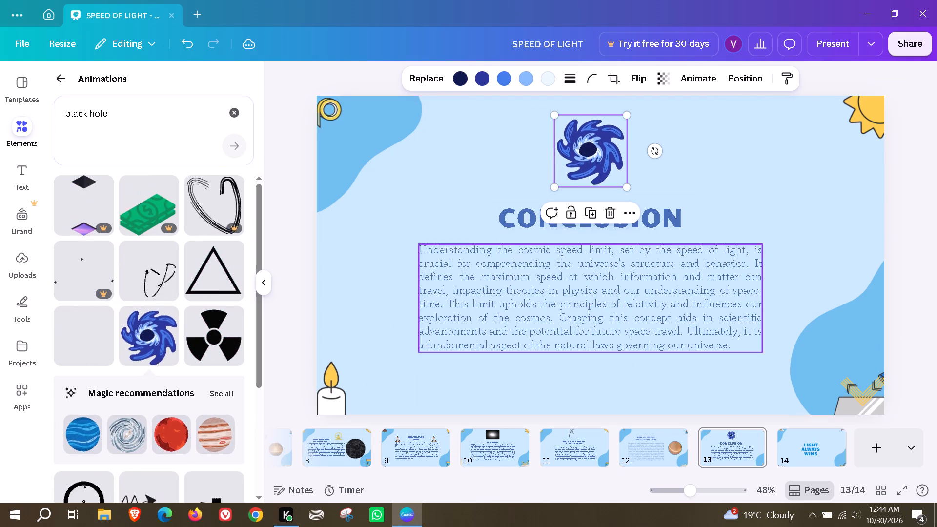
Add the black pulsing circle animation to page 14, shrink it, and place it left of the "LIGHT ALWAYS WINS" title.
left_click(805, 457)
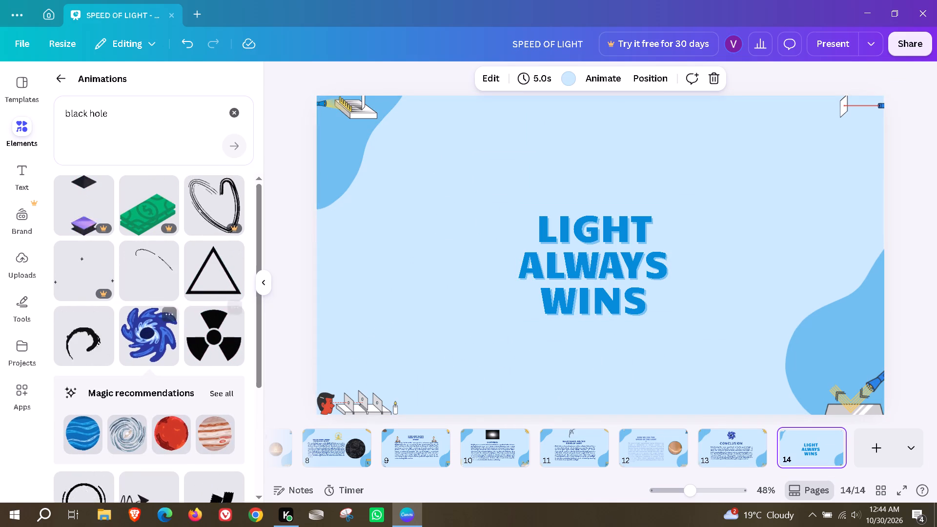
scroll(174, 316, "down", 3)
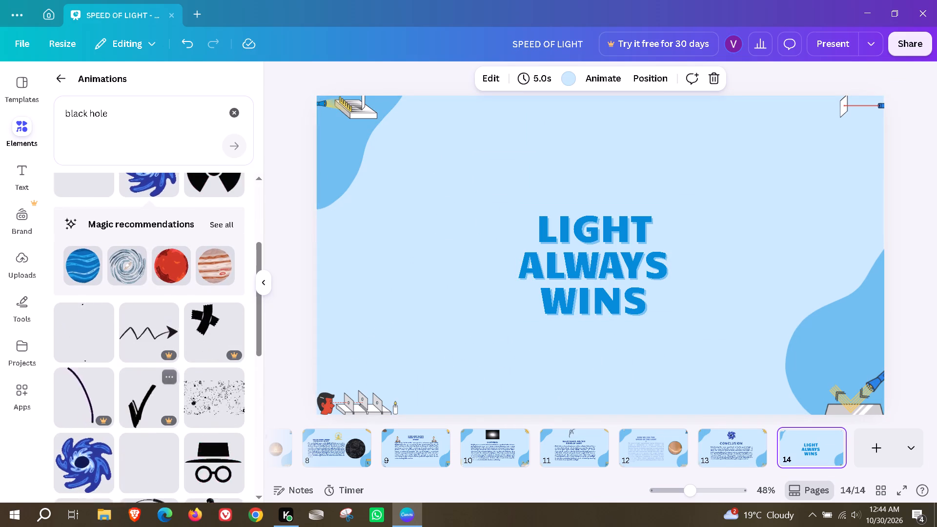
scroll(147, 371, "down", 1)
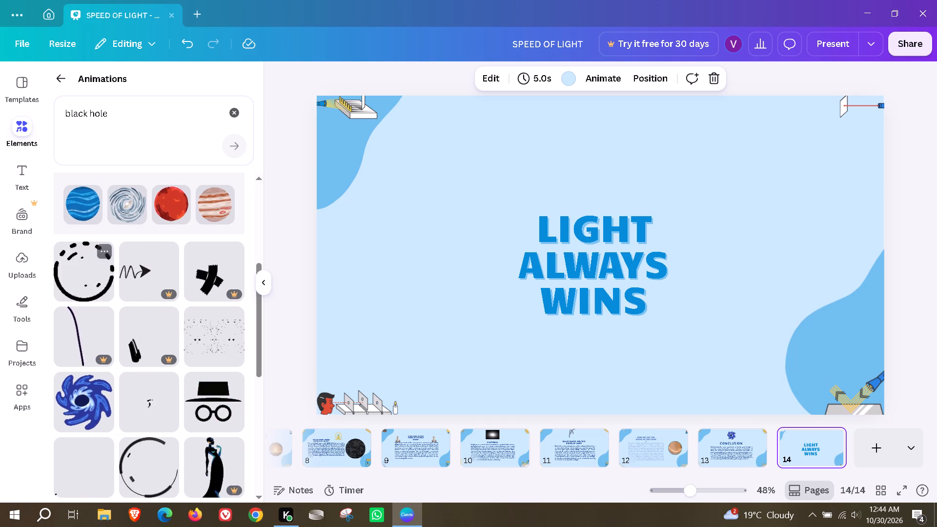
left_click_drag(92, 284, 445, 167)
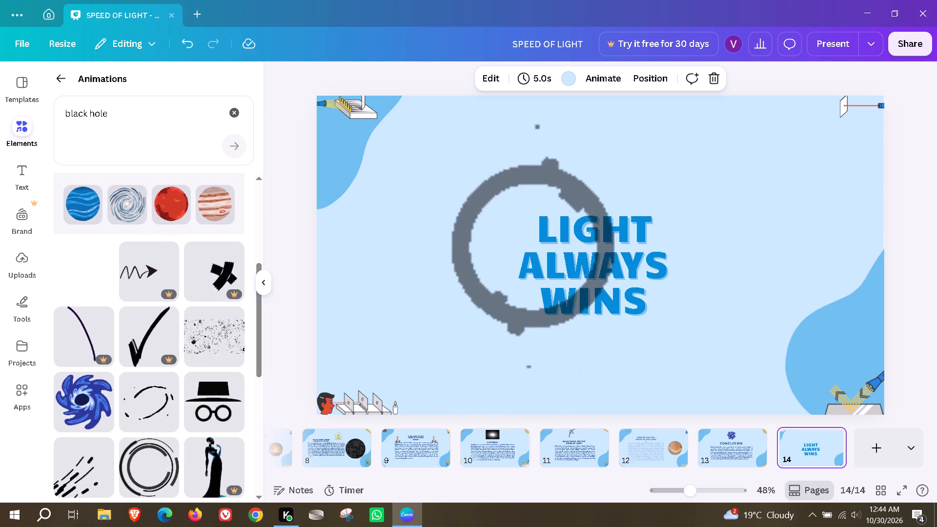
left_click_drag(445, 167, 455, 187)
left_click_drag(671, 142, 512, 315)
left_click_drag(467, 358, 436, 264)
Copy the black circle animation on page 14 and place the duplicate right of the title, level with the original.
right_click(436, 264)
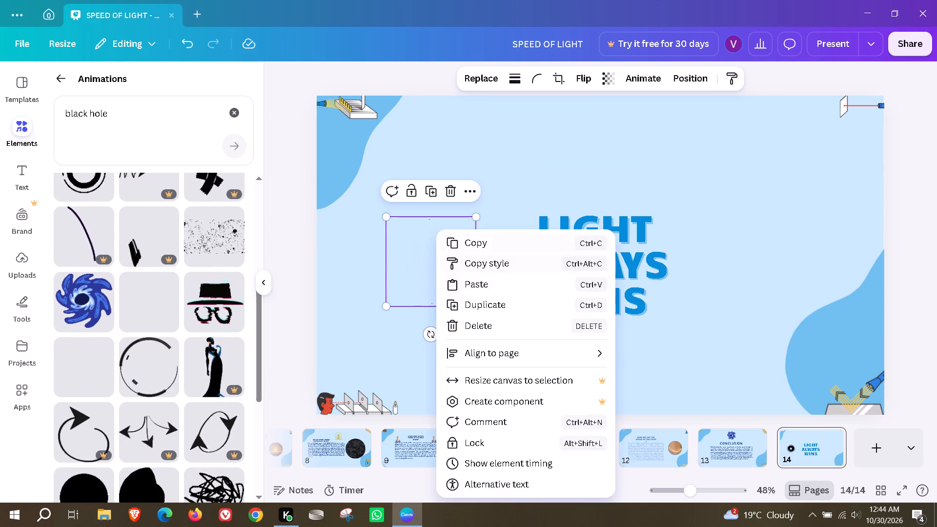
left_click(461, 248)
right_click(742, 243)
left_click(781, 241)
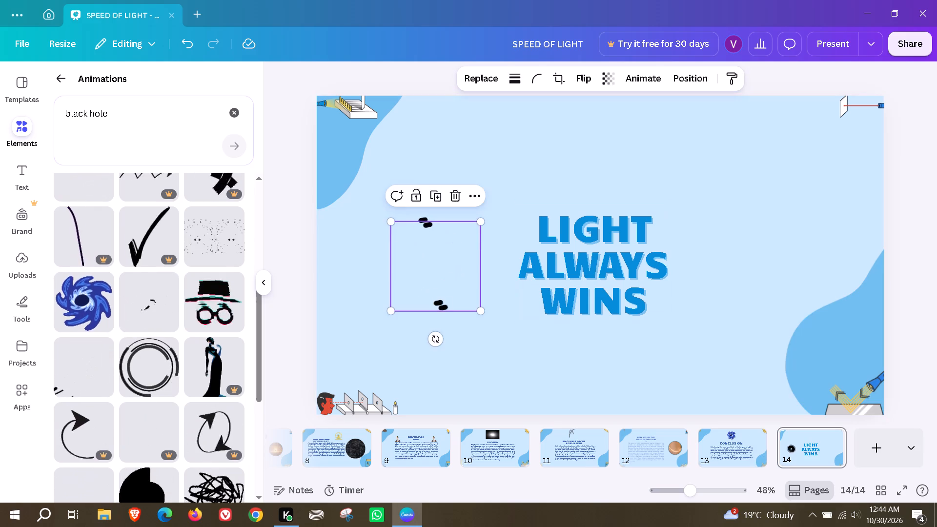
left_click_drag(424, 277, 747, 271)
left_click(696, 356)
Download the presentation as PDF Standard.
scroll(714, 439, "up", 8)
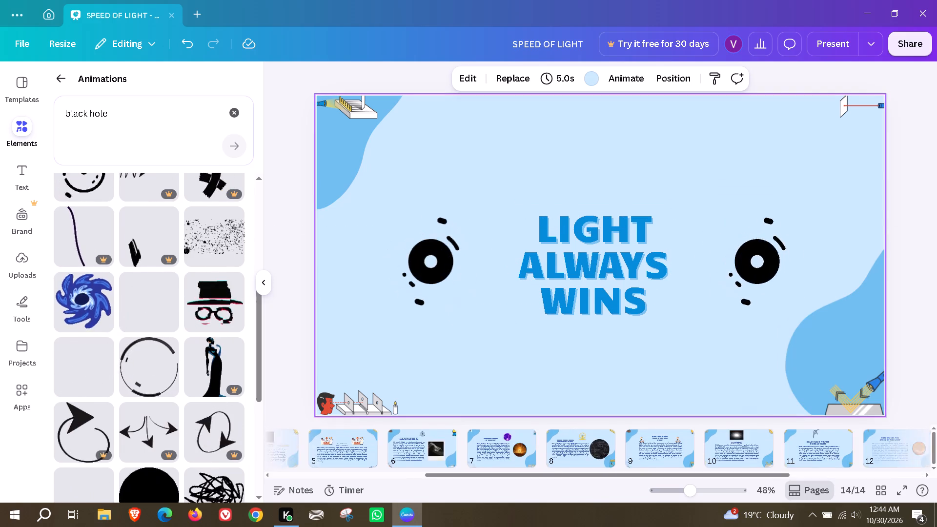
scroll(711, 458, "up", 1)
left_click(896, 48)
left_click(711, 326)
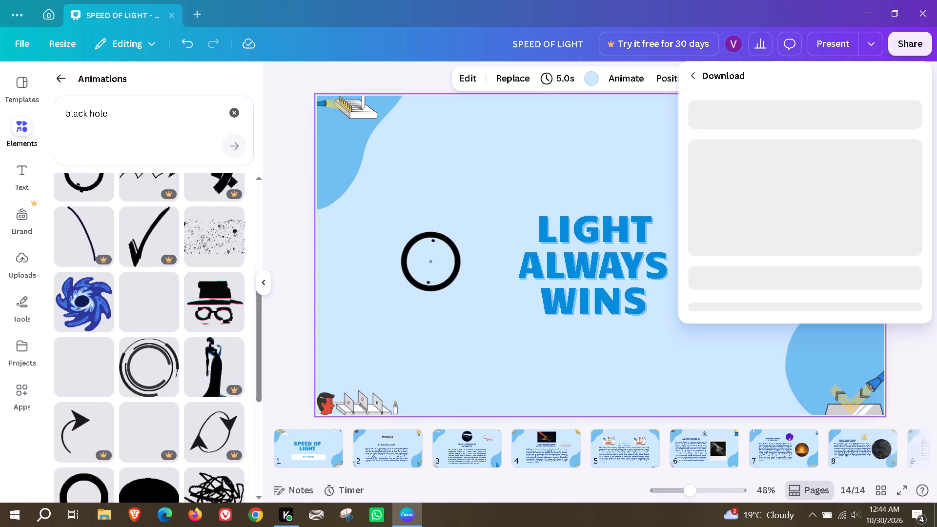
left_click(786, 412)
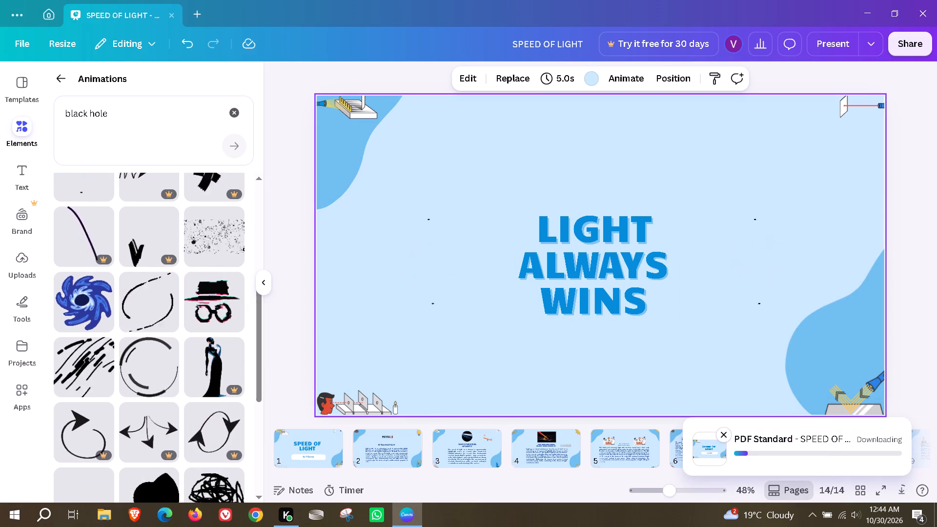
Download all pages of the presentation as an MP4 Video at 1080p.
left_click(900, 50)
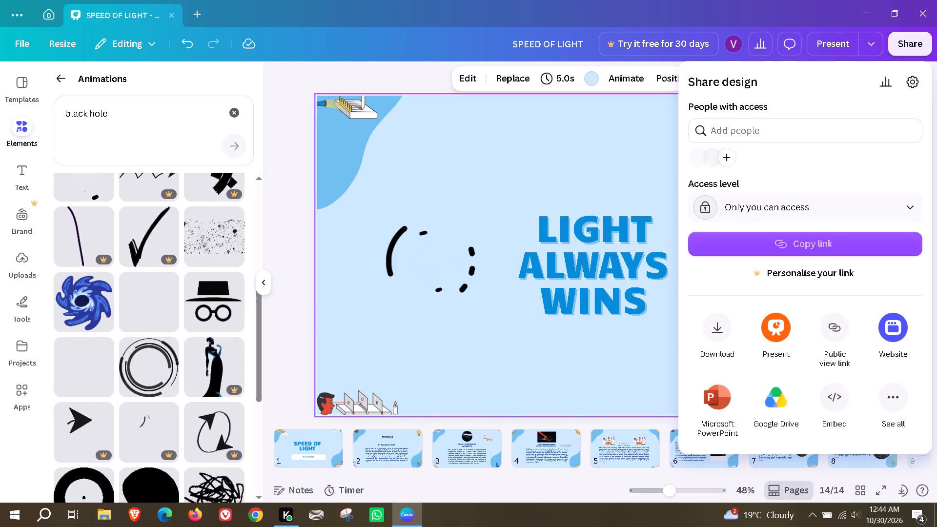
left_click(633, 134)
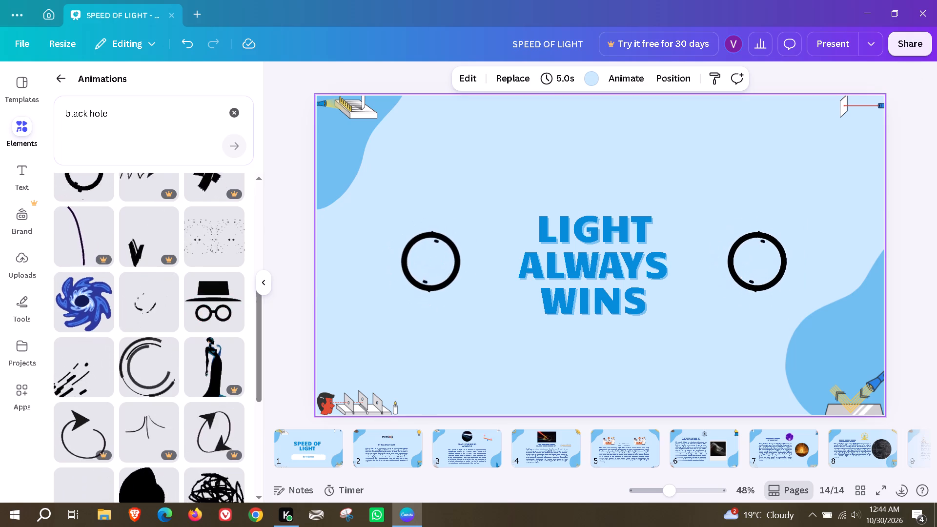
left_click(382, 274)
left_click(906, 48)
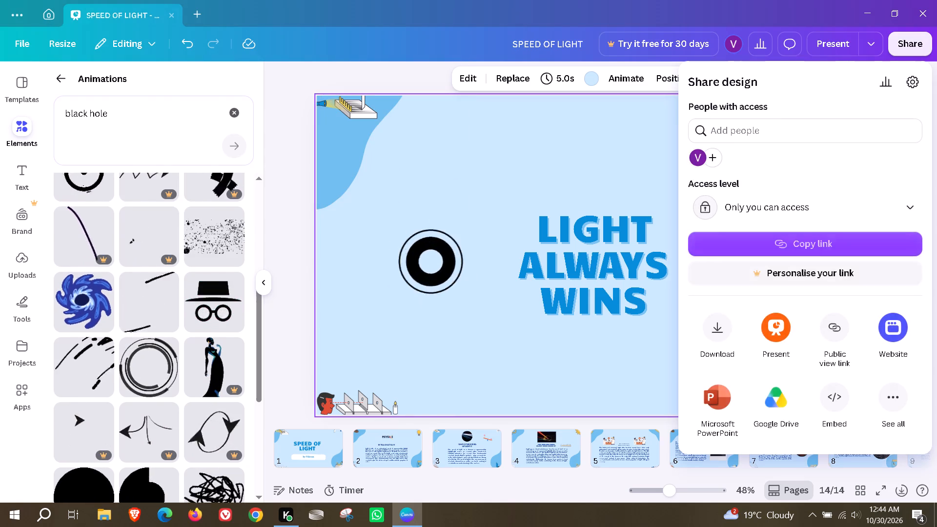
left_click(727, 333)
left_click(736, 134)
left_click(740, 237)
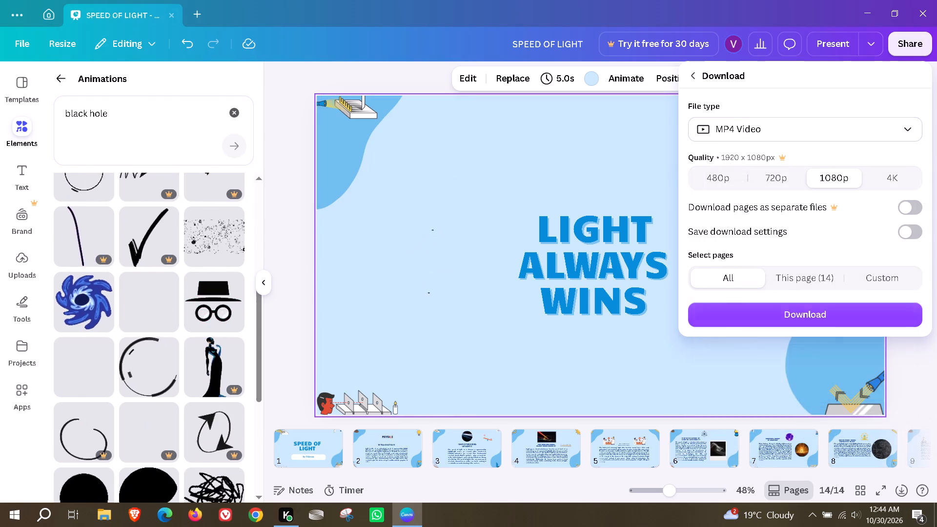
left_click(818, 308)
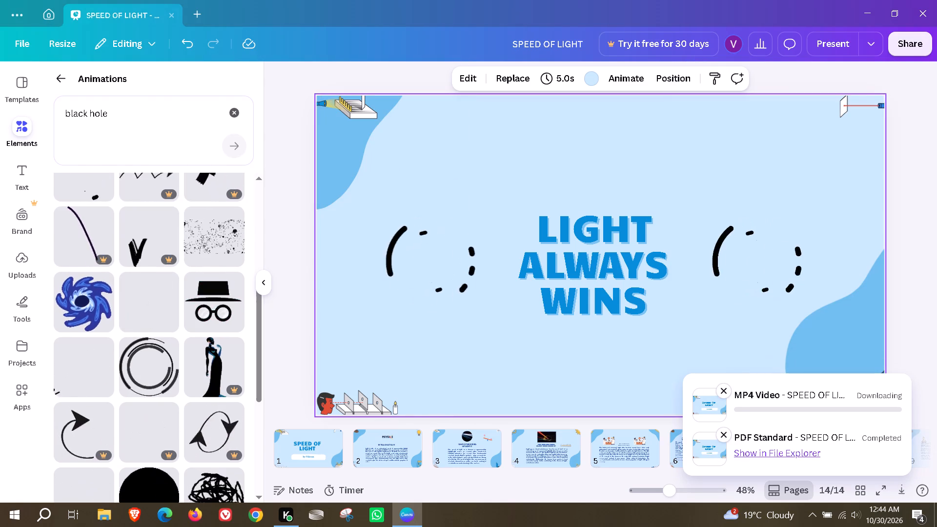
left_click(292, 259)
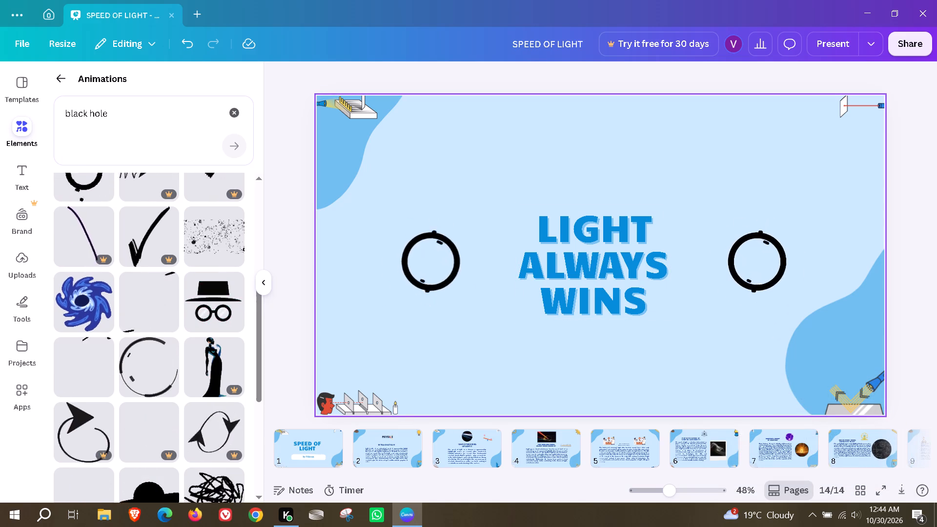
Review the presentation from page 1 through page 14, checking the layout, photos and animations on each page.
scroll(579, 471, "up", 3)
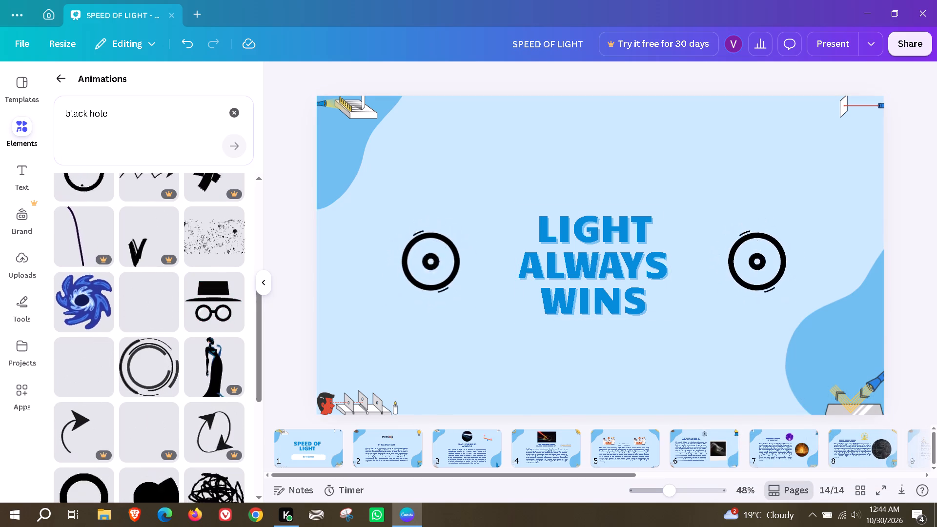
scroll(558, 448, "up", 3)
left_click(313, 453)
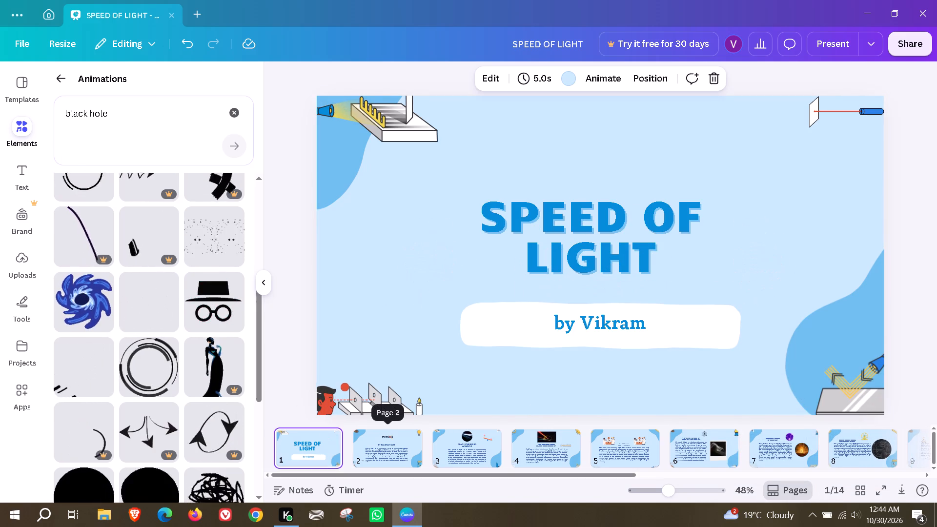
scroll(445, 374, "down", 1)
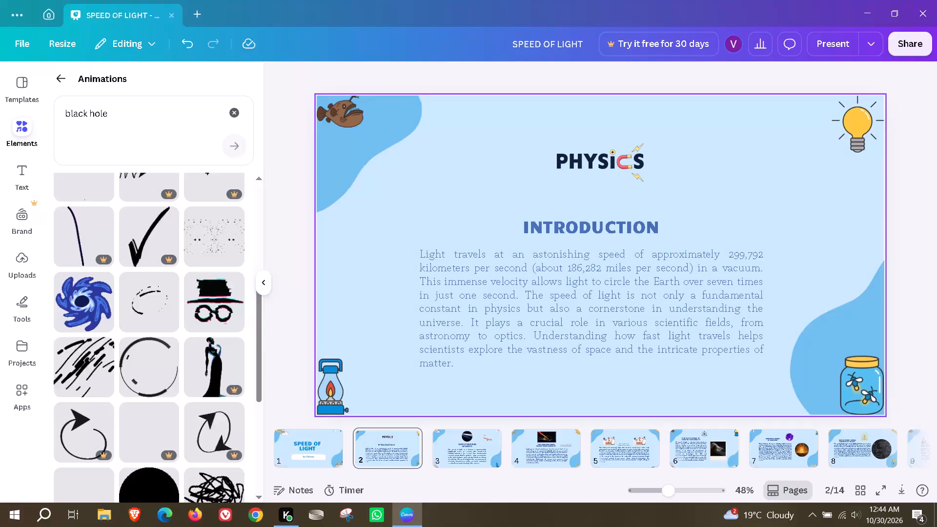
scroll(445, 374, "down", 4)
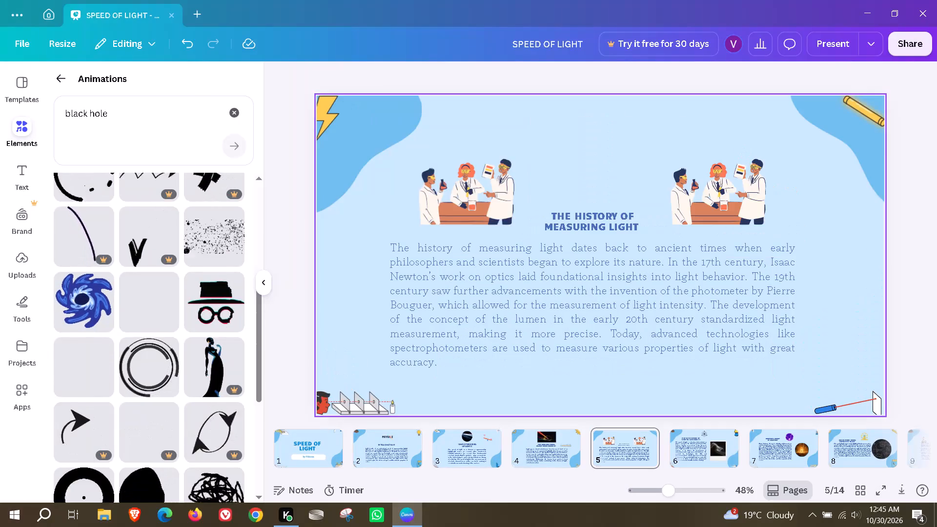
scroll(445, 374, "down", 4)
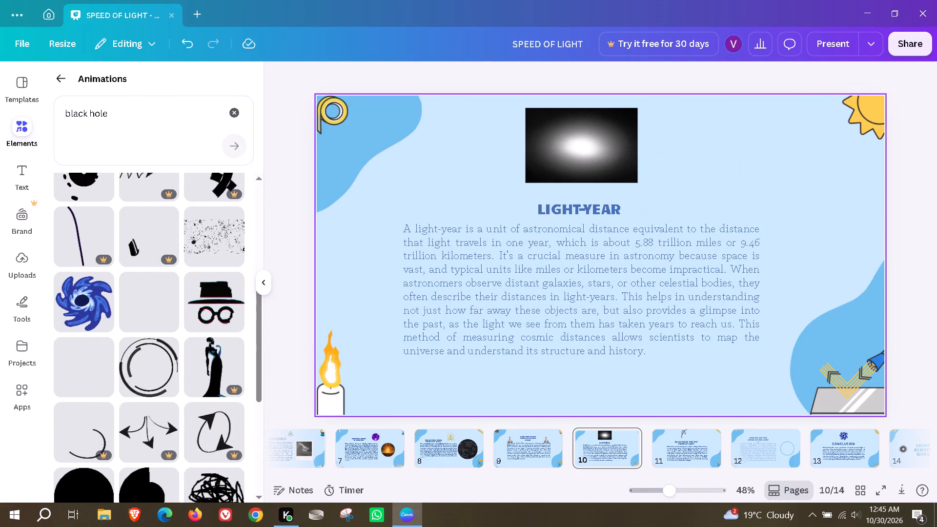
scroll(445, 374, "up", 1)
scroll(445, 374, "down", 2)
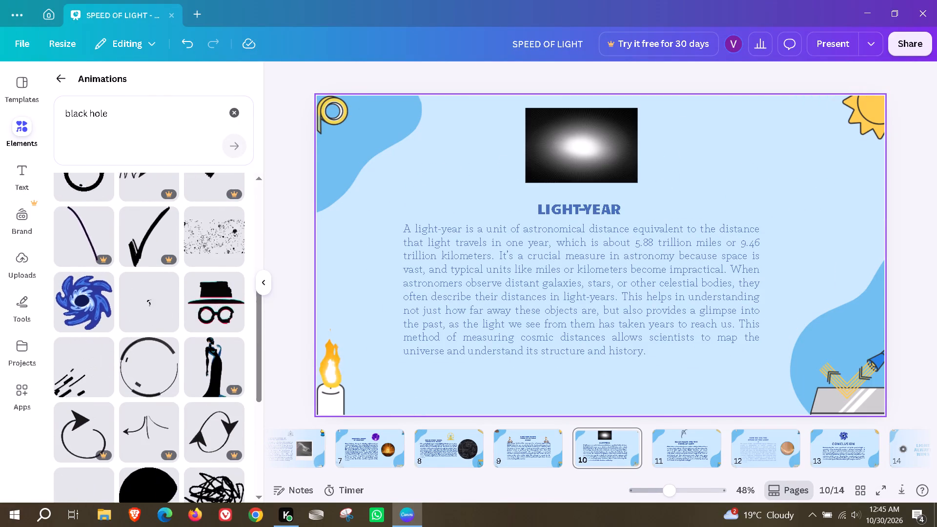
scroll(445, 374, "down", 3)
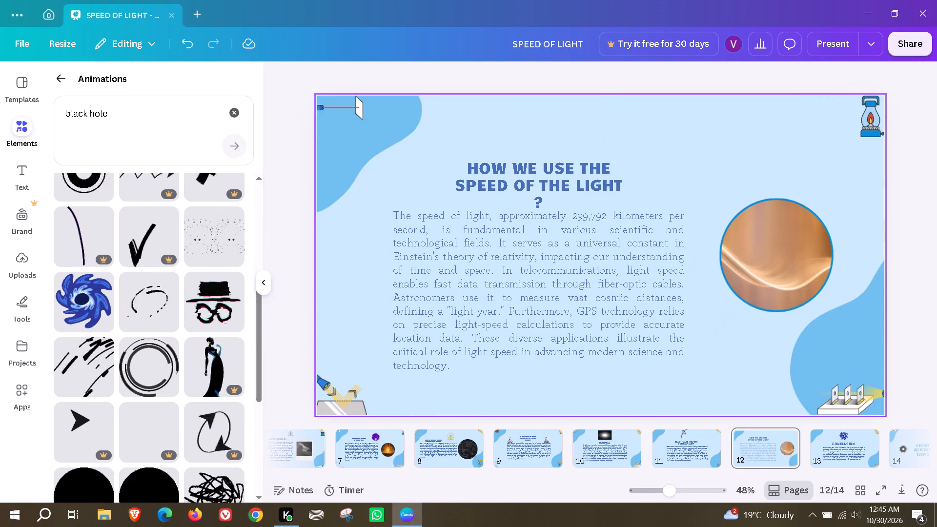
scroll(445, 374, "down", 1)
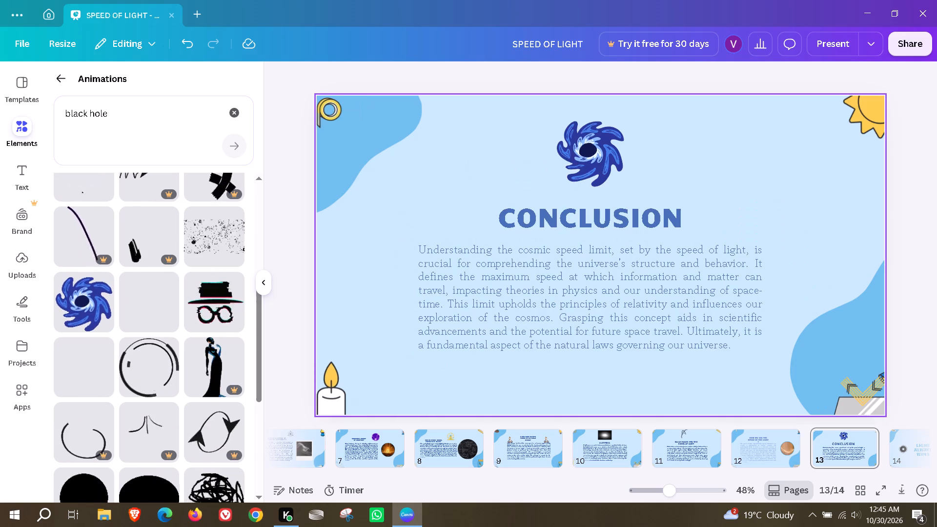
scroll(445, 374, "down", 2)
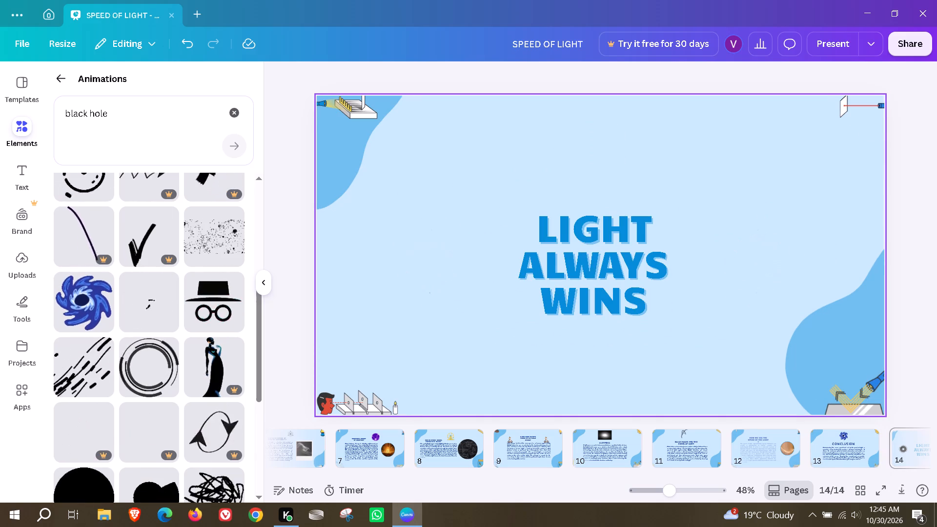
scroll(399, 411, "up", 8)
scroll(501, 446, "up", 11)
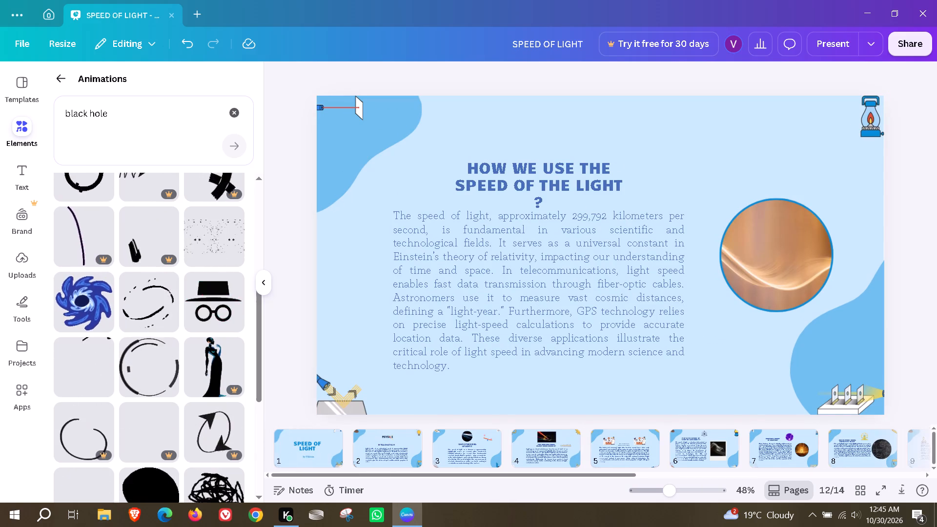
scroll(156, 241, "down", 2)
Browse the Graphics collections in the elements library and glance at the physics templates.
left_click(65, 67)
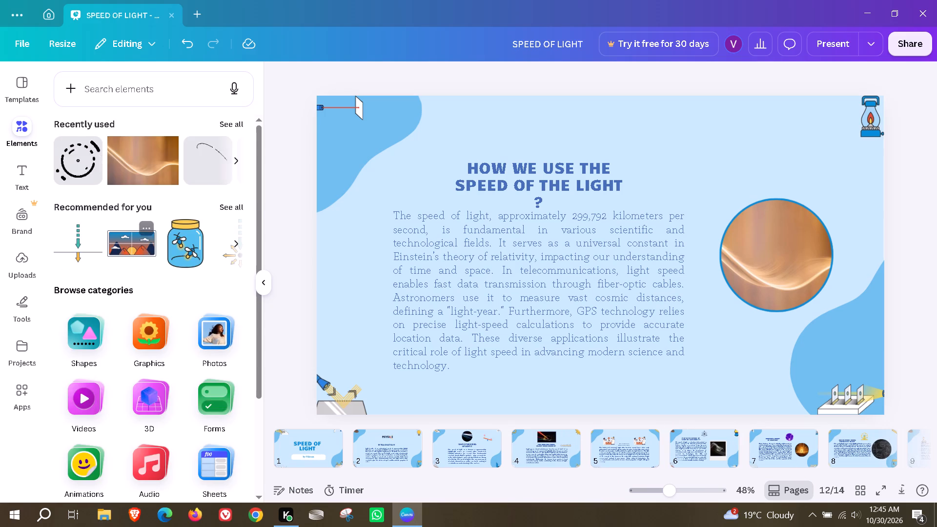
scroll(149, 266, "down", 3)
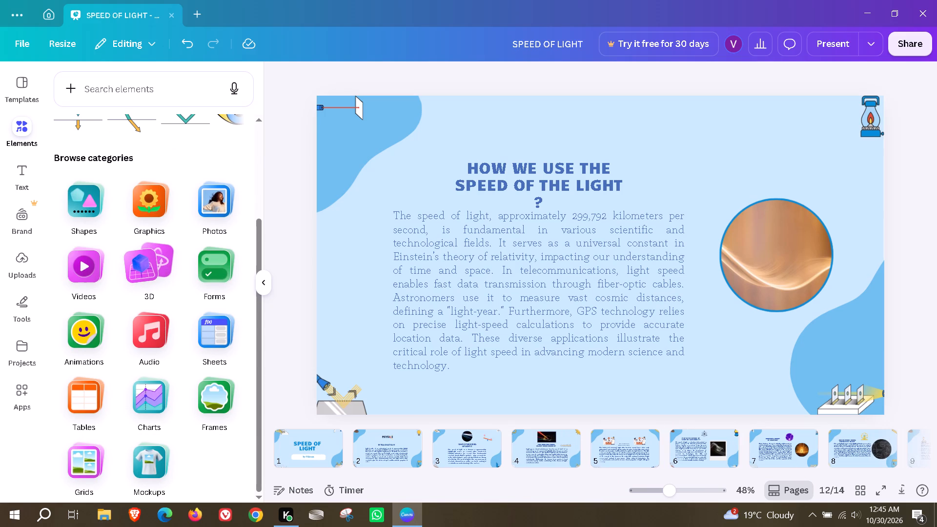
left_click(147, 187)
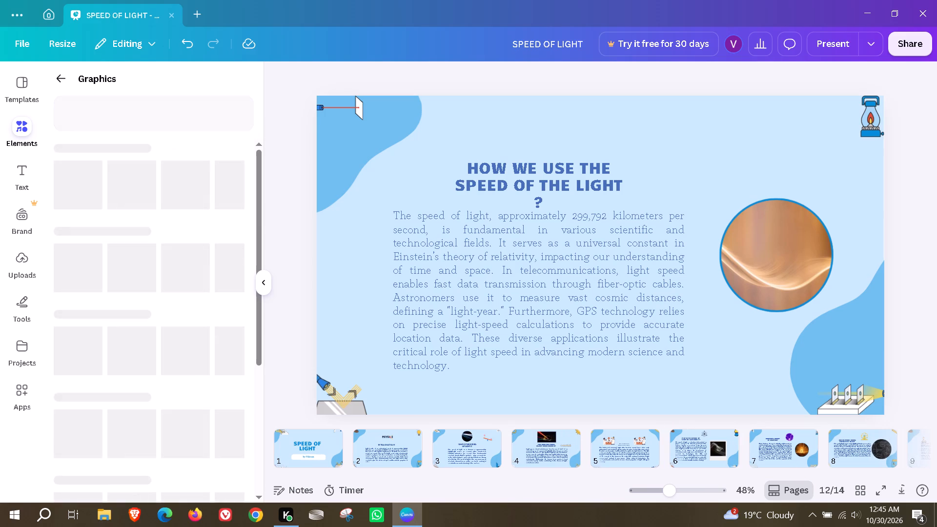
scroll(156, 247, "down", 4)
scroll(160, 281, "up", 1)
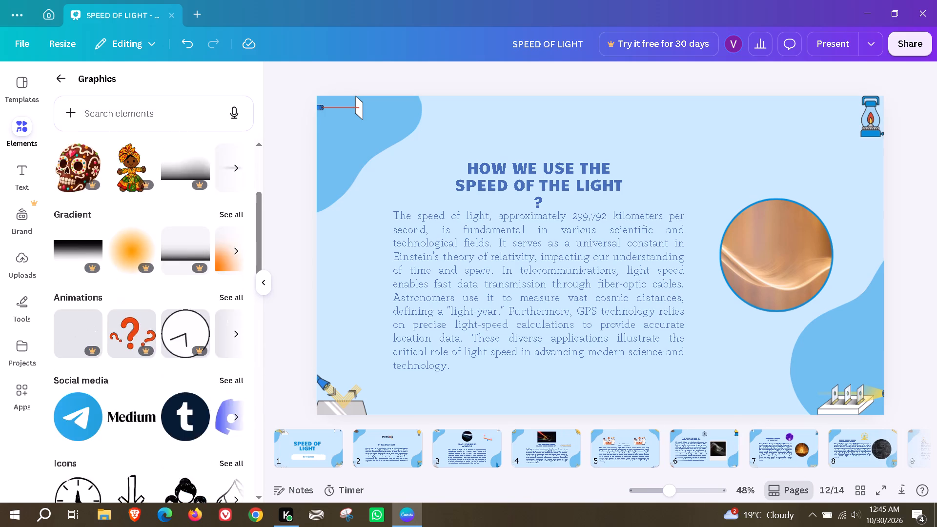
scroll(160, 281, "down", 8)
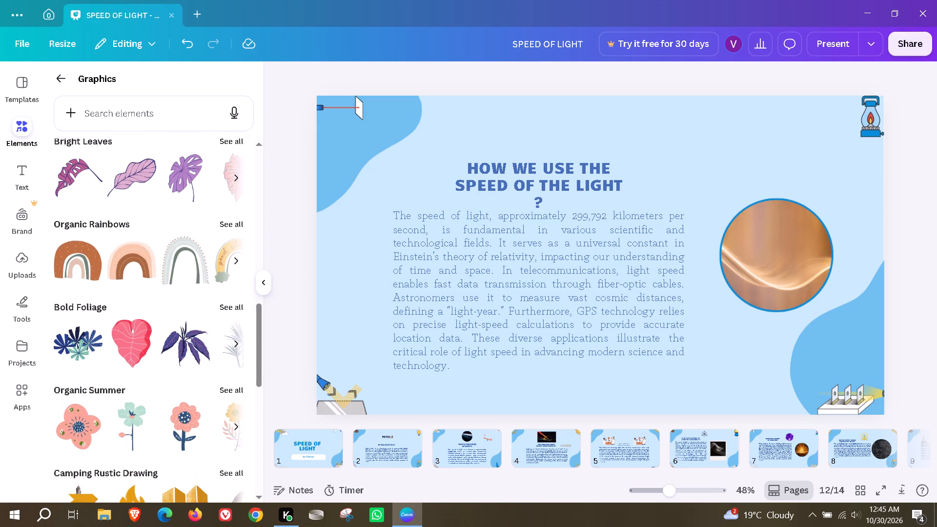
scroll(160, 281, "down", 2)
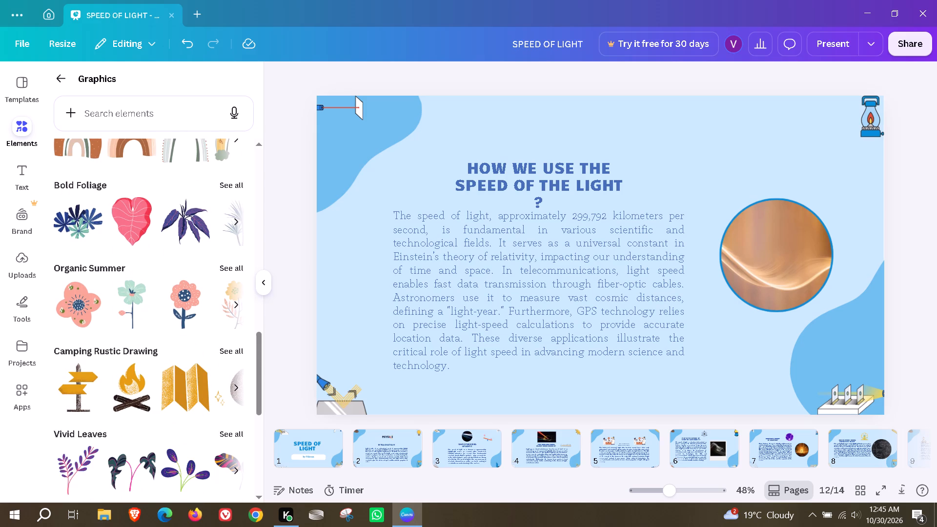
scroll(160, 281, "down", 2)
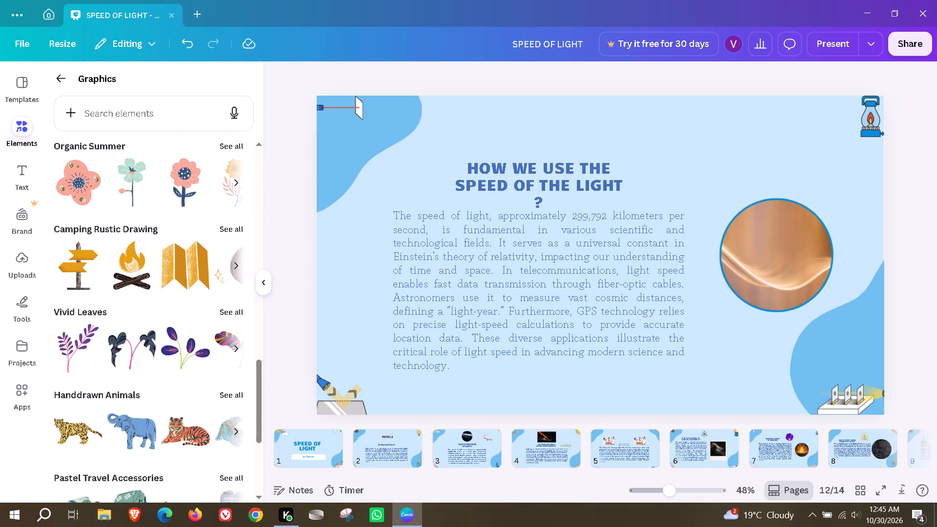
scroll(160, 282, "down", 5)
scroll(160, 282, "up", 12)
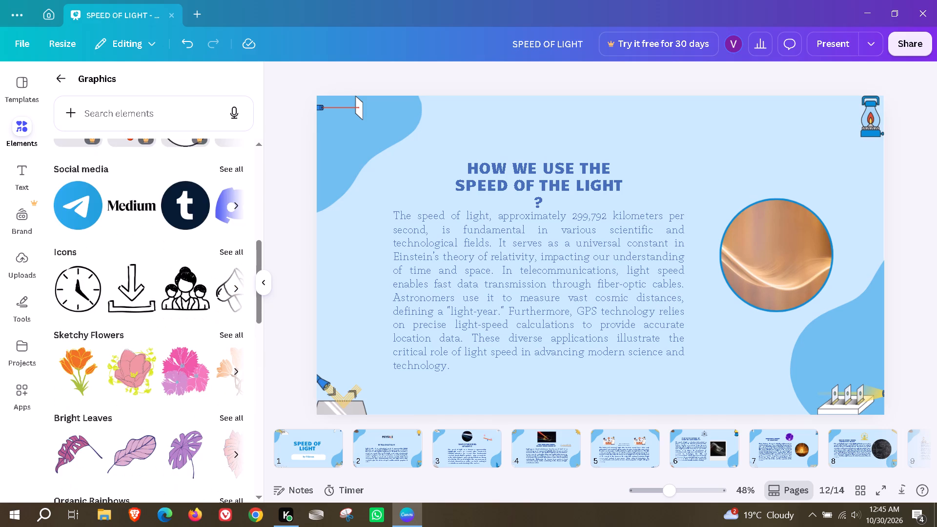
scroll(161, 288, "up", 11)
left_click(65, 79)
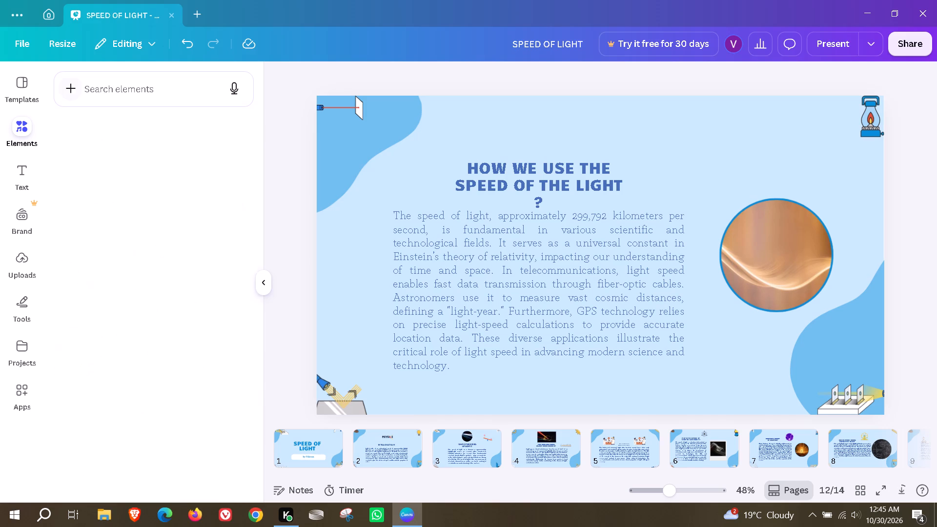
scroll(139, 300, "up", 3)
scroll(139, 300, "down", 4)
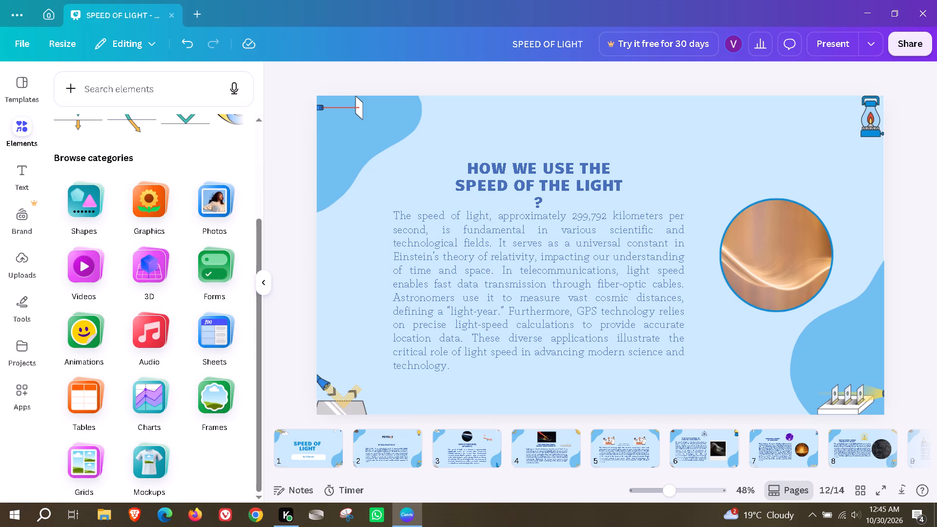
left_click(21, 102)
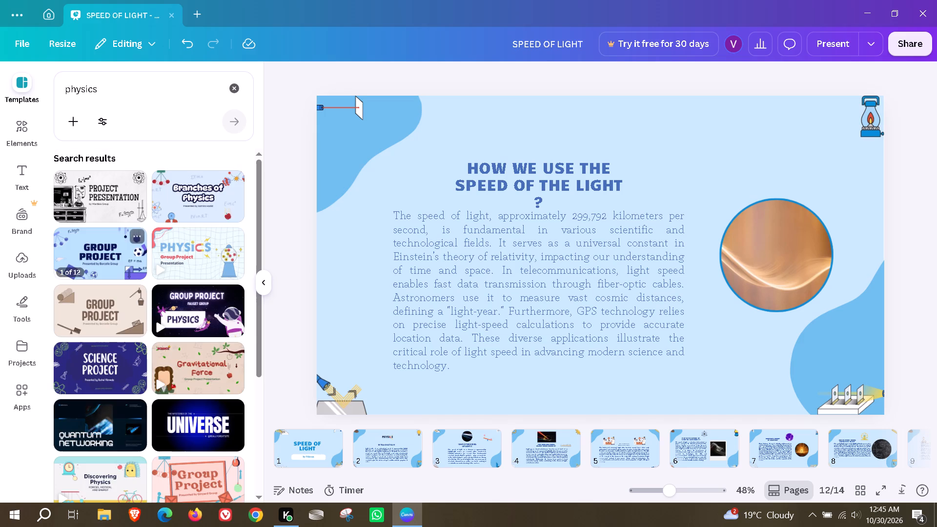
left_click(25, 140)
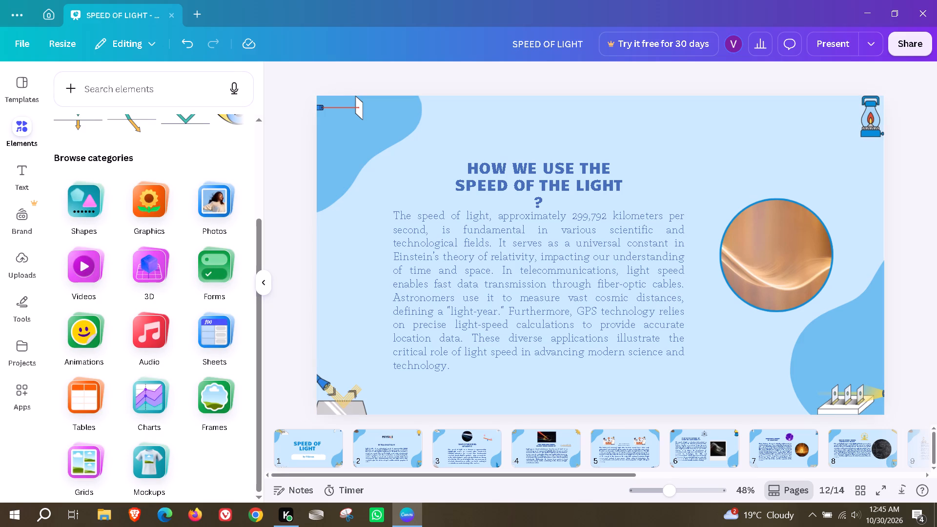
Go through the presentation again from page 1 to page 14, examining the finished headings, text and animations.
scroll(318, 453, "down", 1)
left_click(310, 446)
scroll(445, 350, "down", 1)
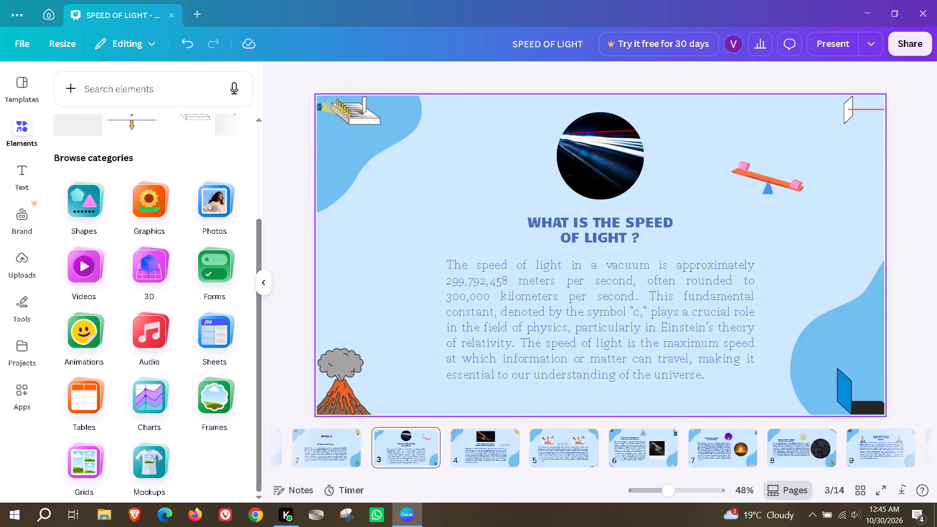
scroll(406, 345, "down", 2)
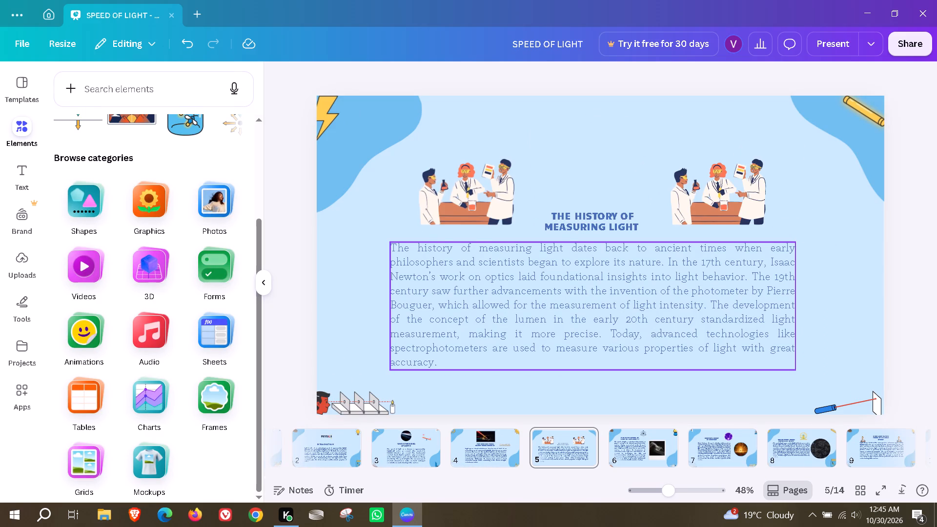
scroll(406, 345, "down", 3)
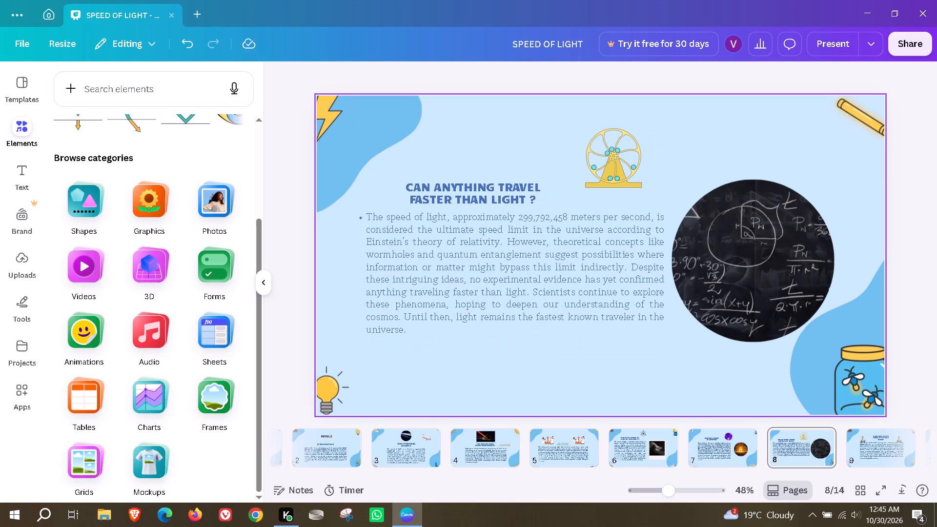
scroll(406, 345, "down", 1)
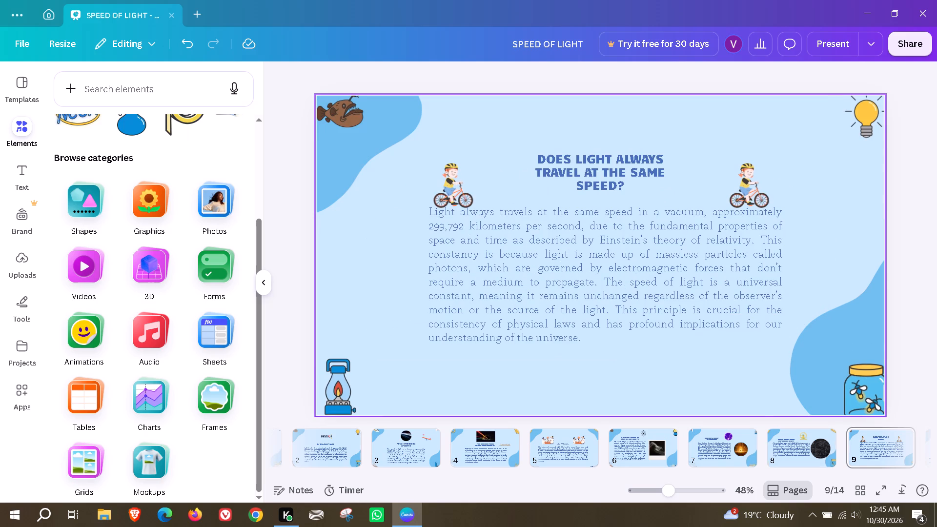
scroll(406, 345, "down", 3)
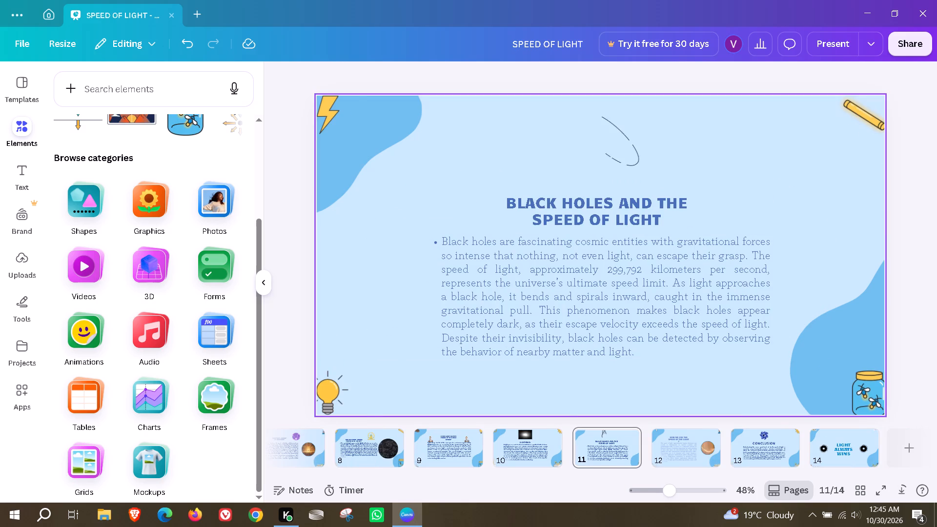
scroll(406, 345, "down", 3)
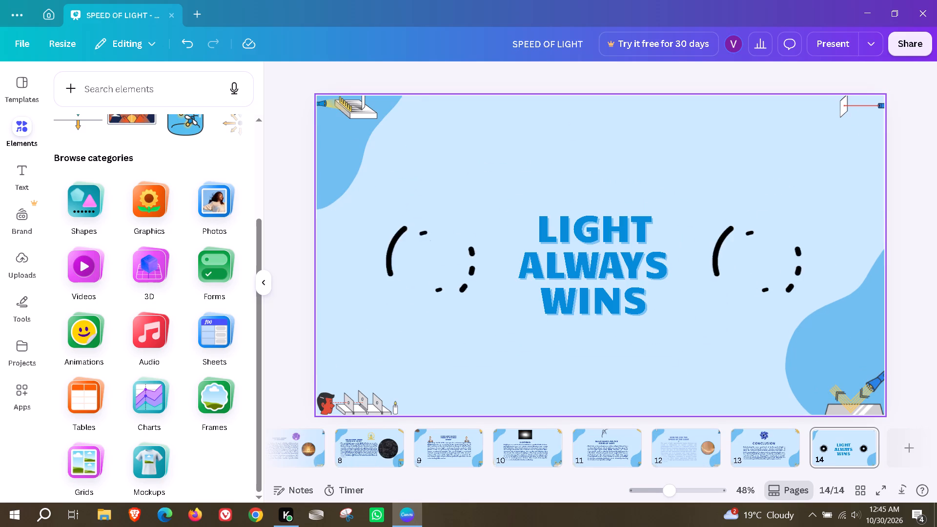
scroll(406, 345, "down", 2)
scroll(406, 345, "up", 5)
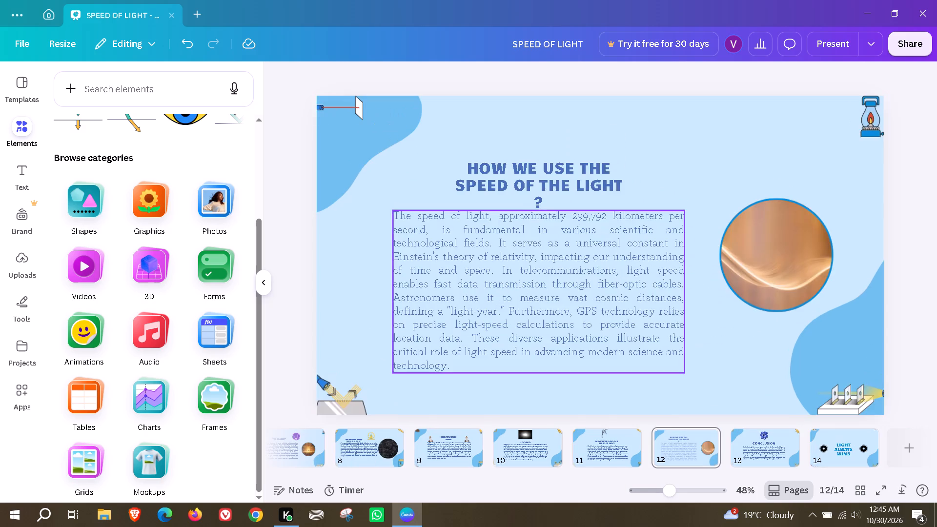
Go back to page 1 and recheck pages 1 to 3, examining the circular light-streak photo on page 3.
scroll(406, 345, "up", 17)
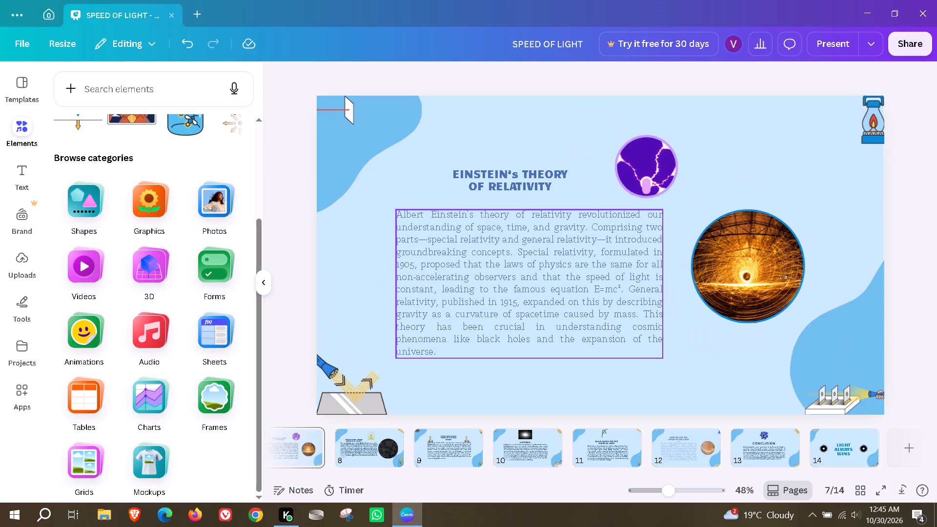
scroll(406, 345, "up", 17)
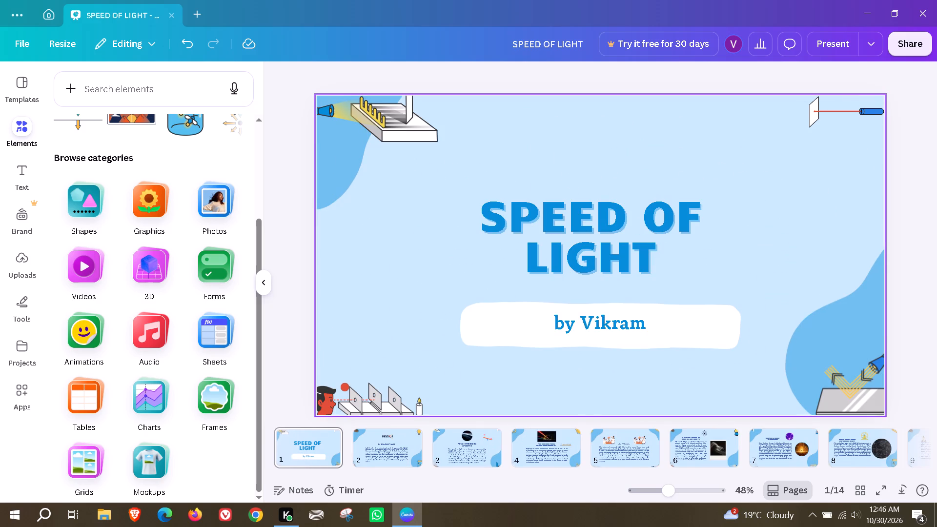
scroll(404, 345, "up", 5)
scroll(404, 345, "down", 2)
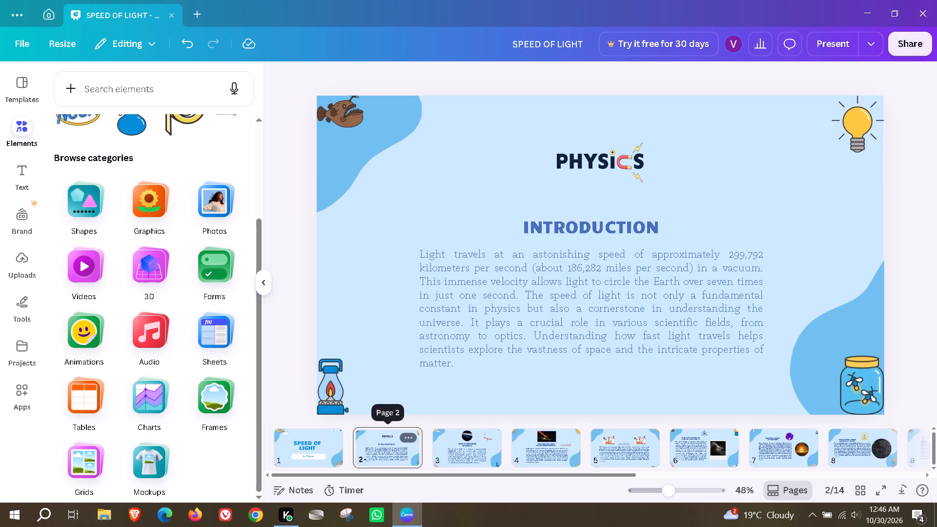
scroll(313, 450, "down", 1)
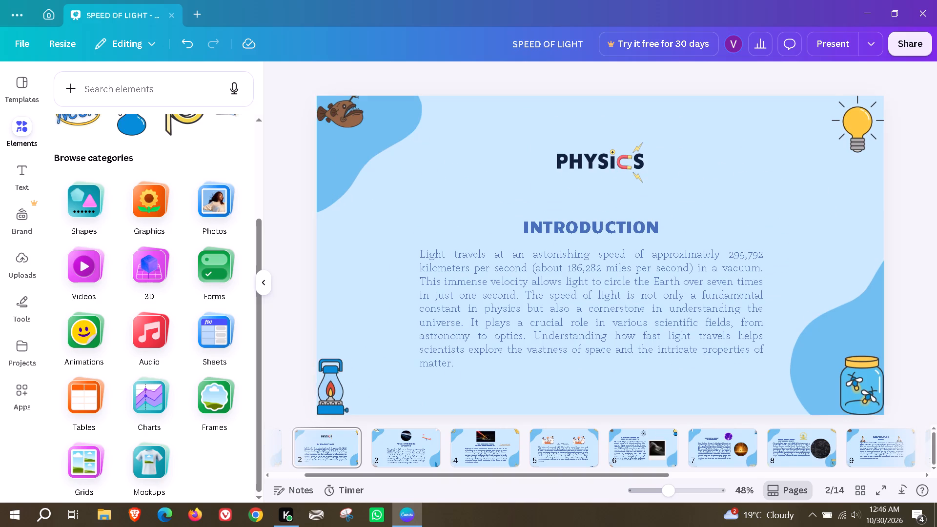
left_click(425, 449)
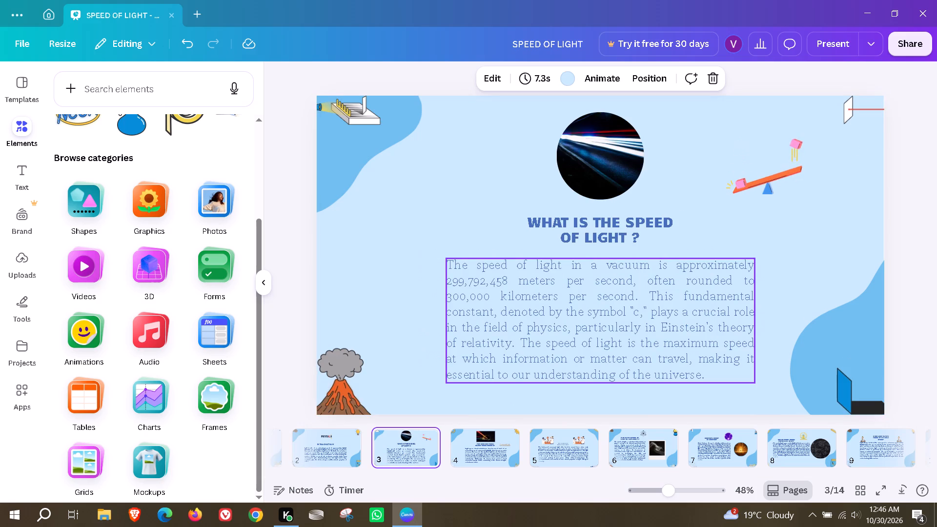
left_click(612, 157)
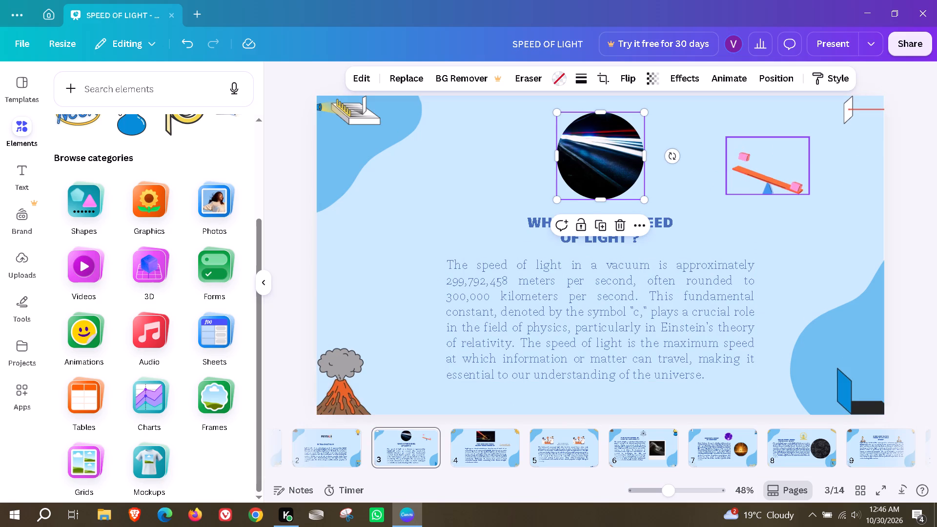
left_click(375, 271)
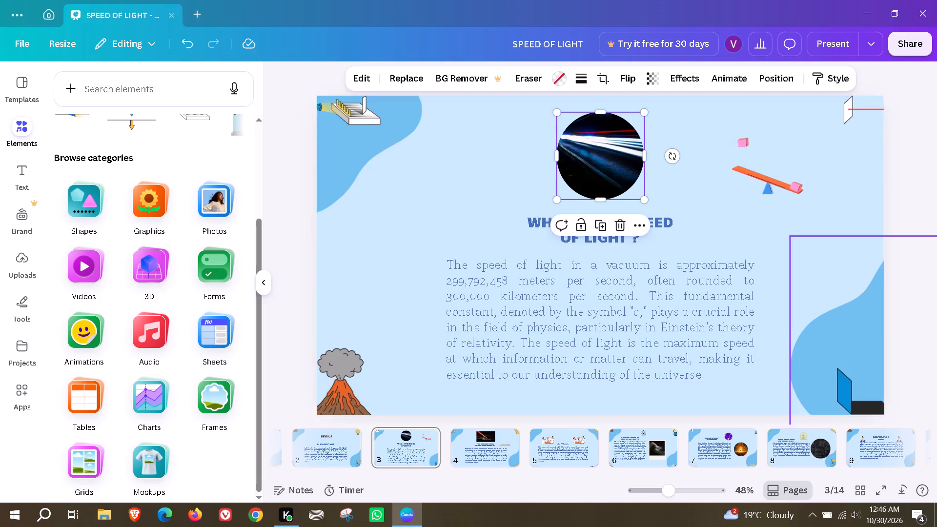